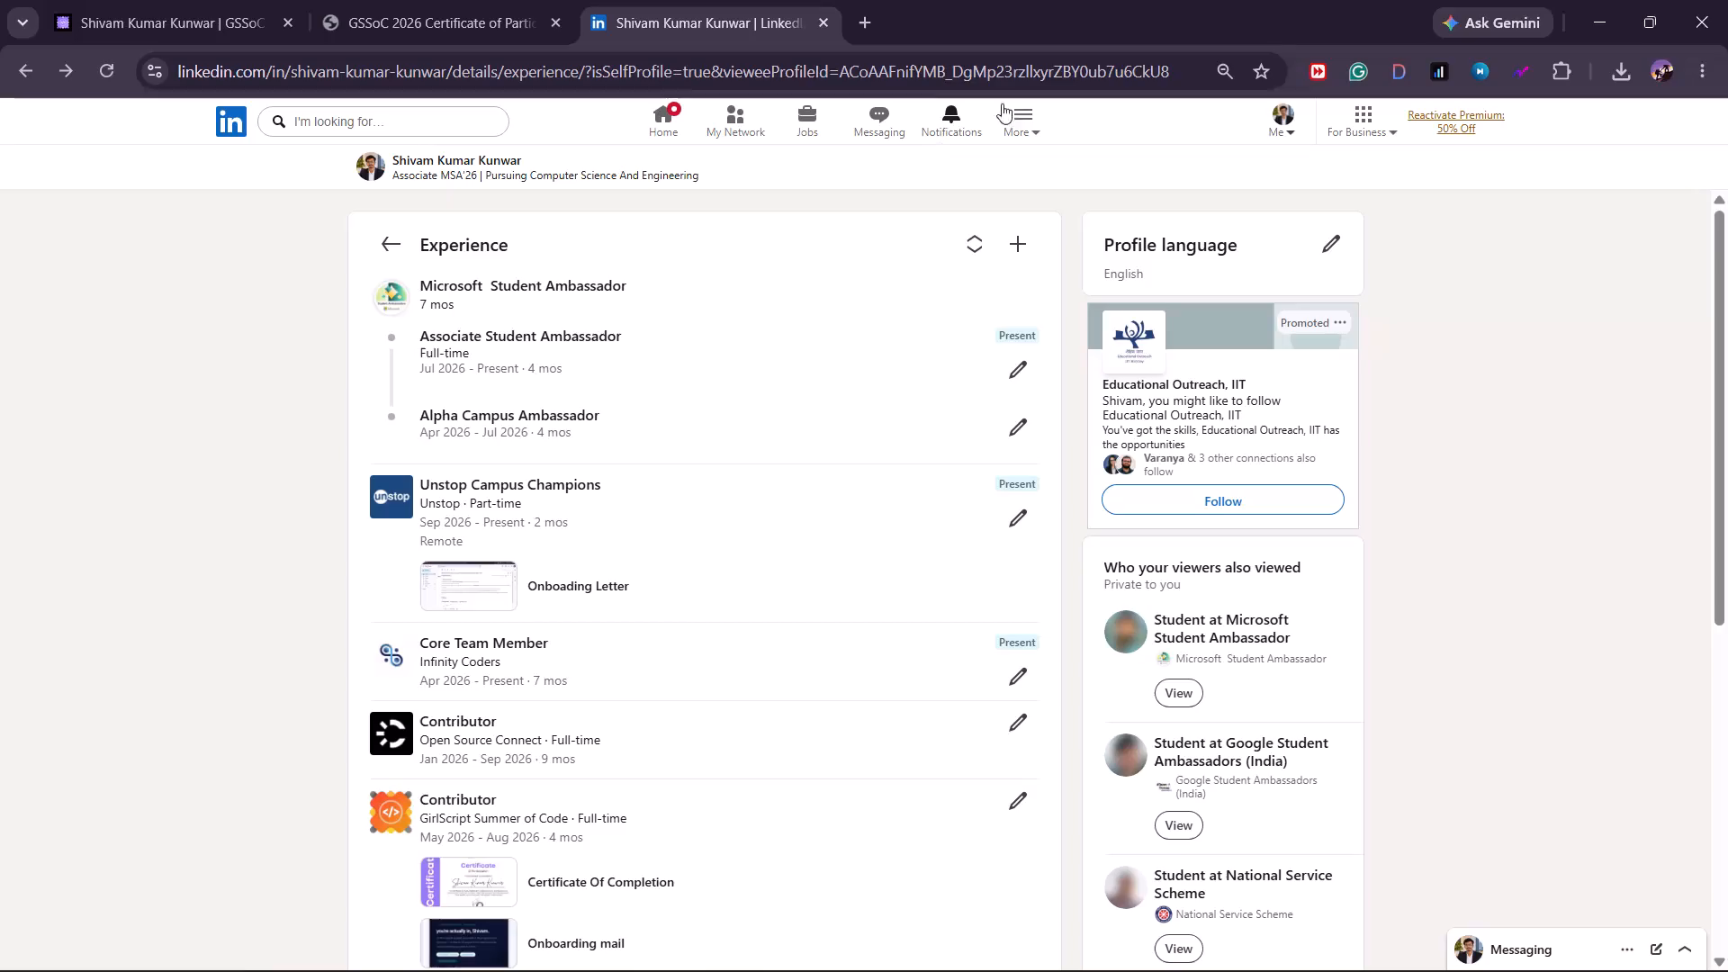
# Open the LinkedIn notifications and look through the recent ones.
pyautogui.click(965, 121)
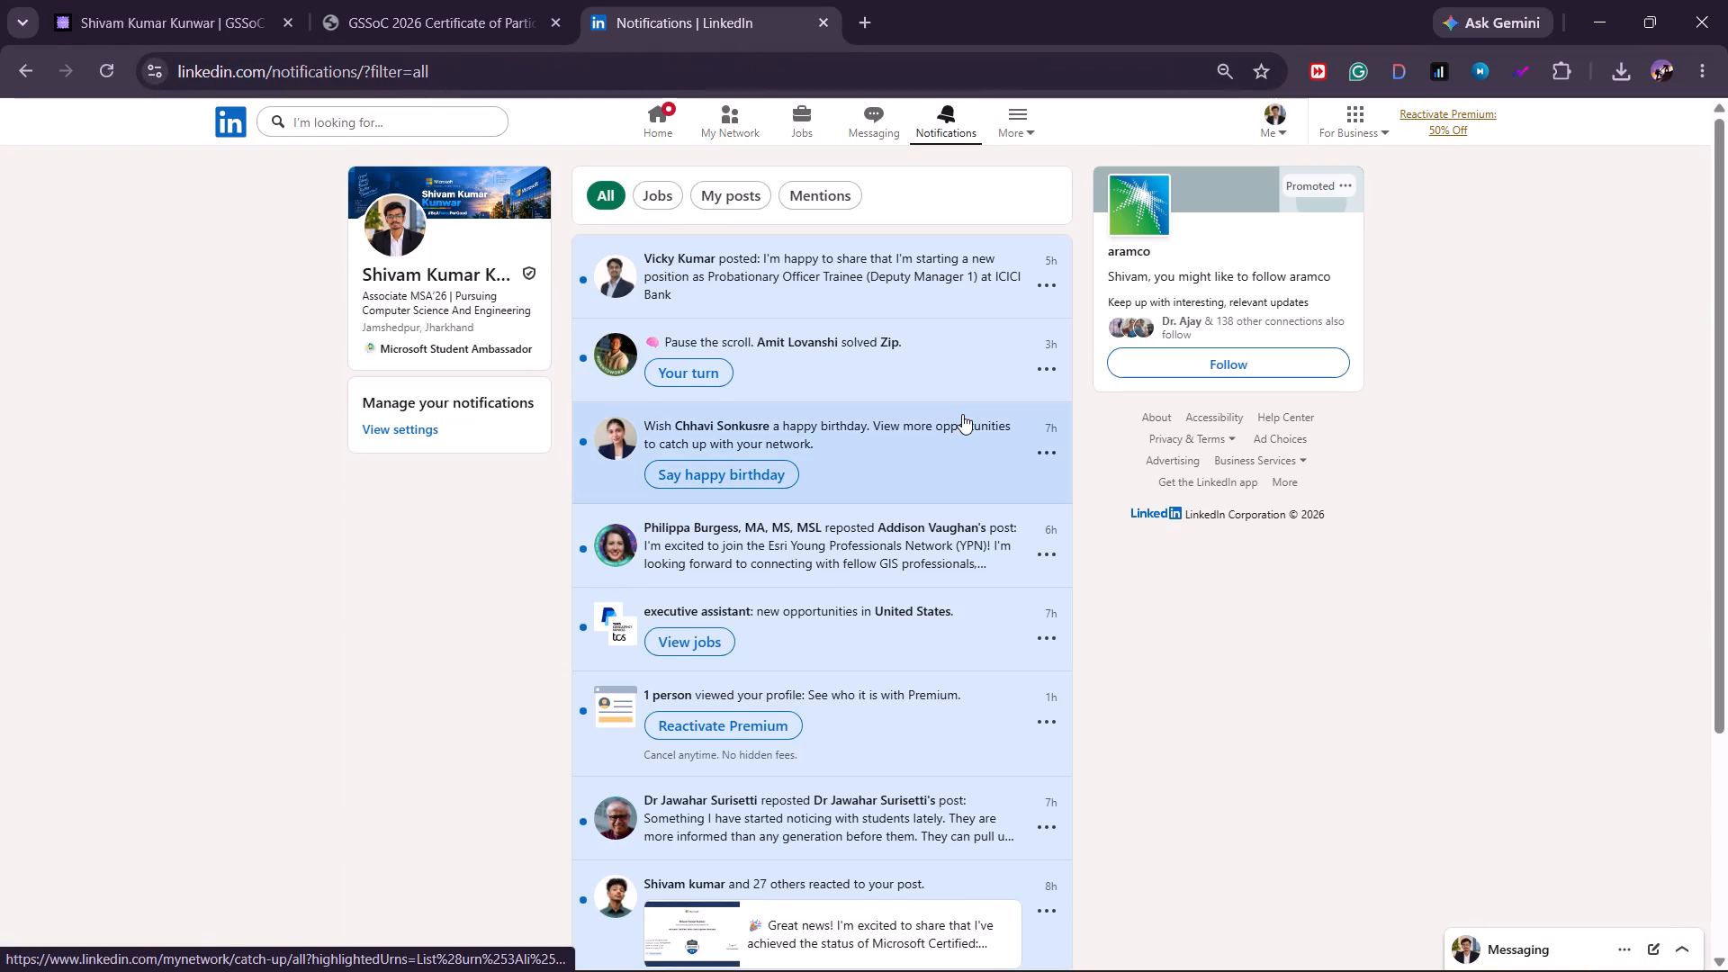
pyautogui.scroll(-3, 962, 414)
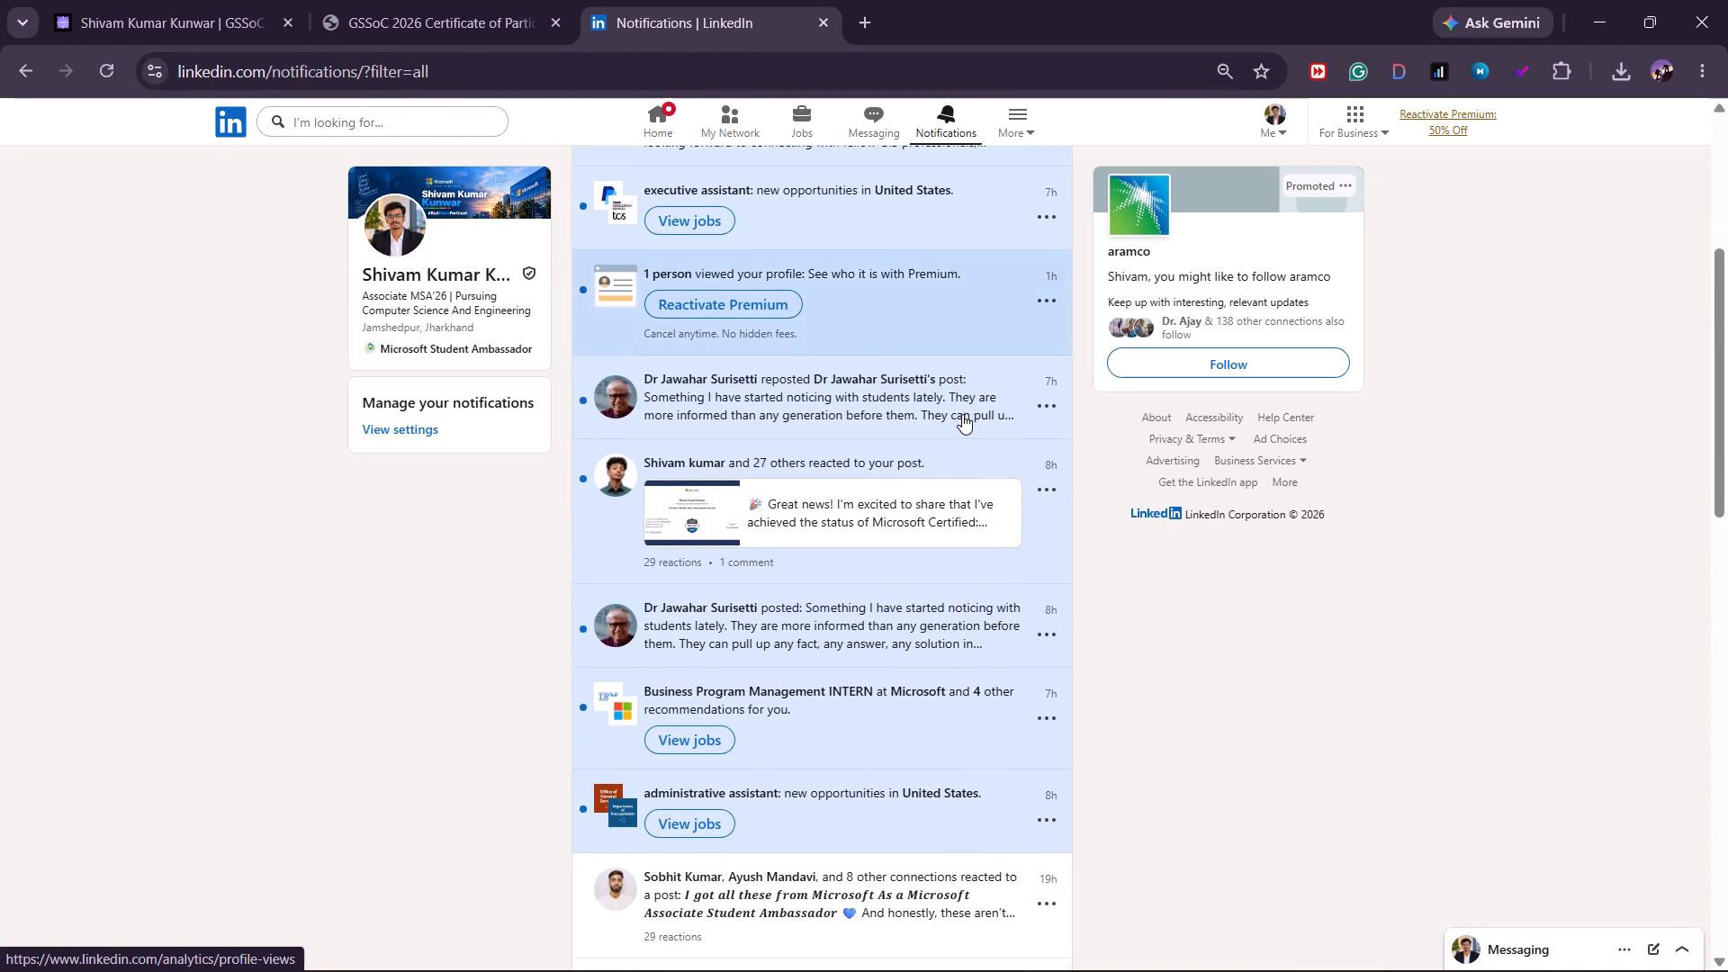
# Look over the GSSoC 2026 certificate and the GSSoC profile page, and close the profile page.
pyautogui.click(431, 0)
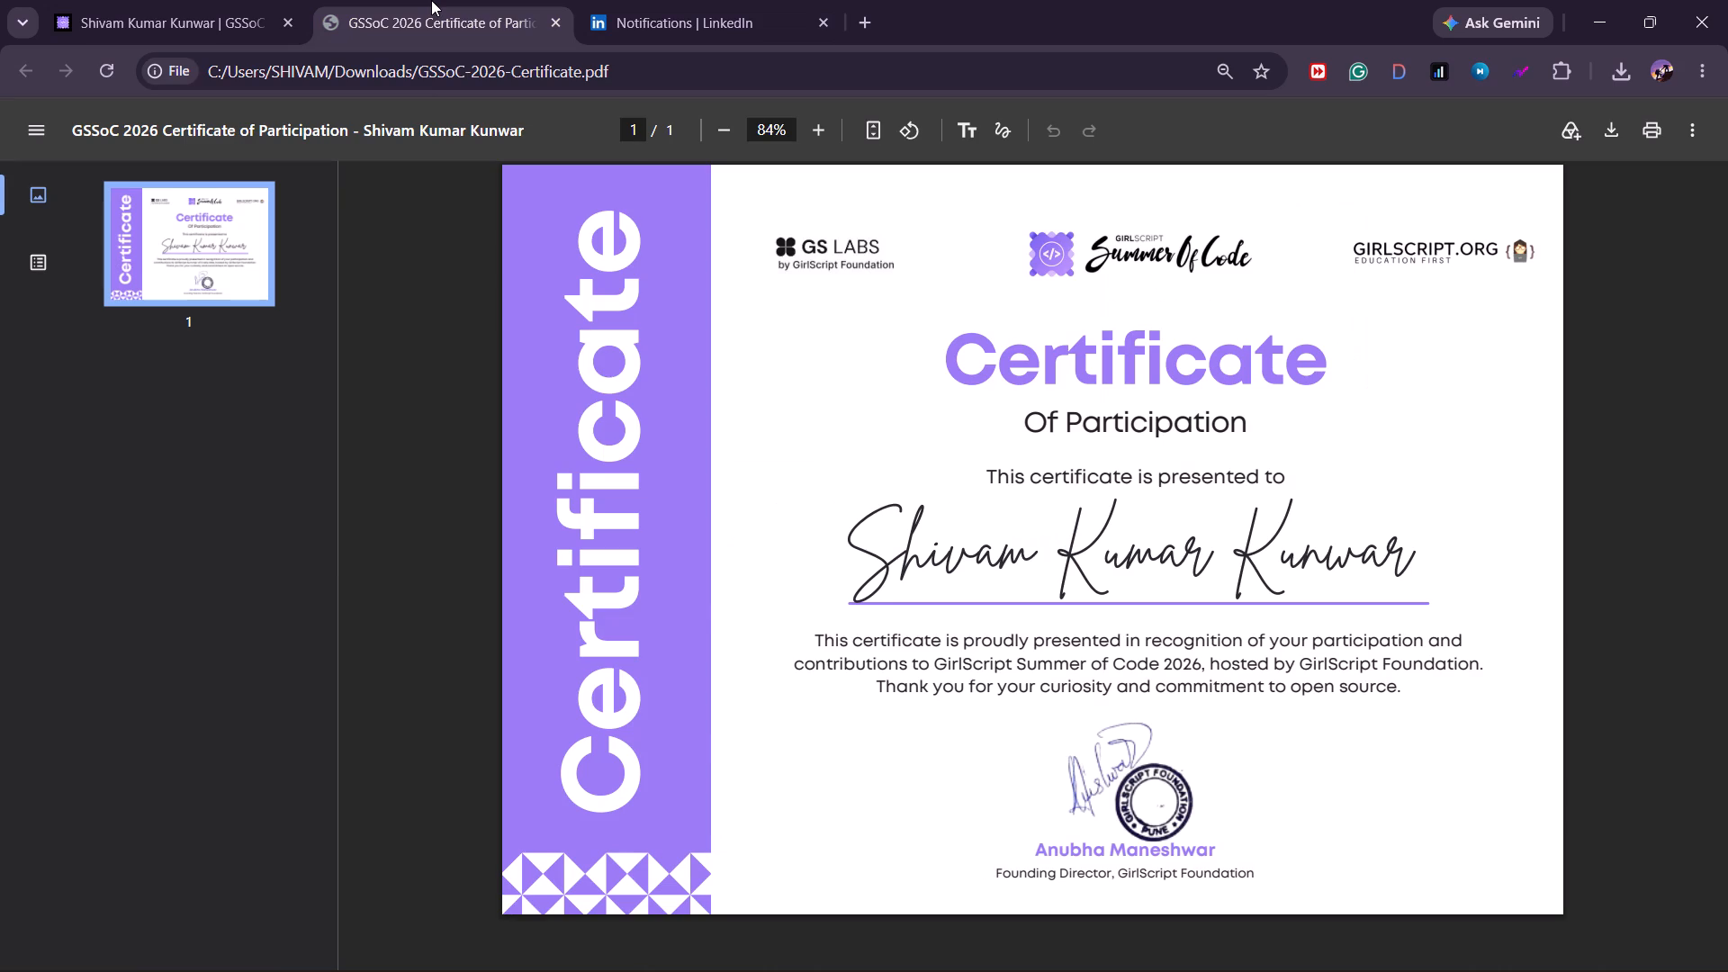
pyautogui.click(221, 0)
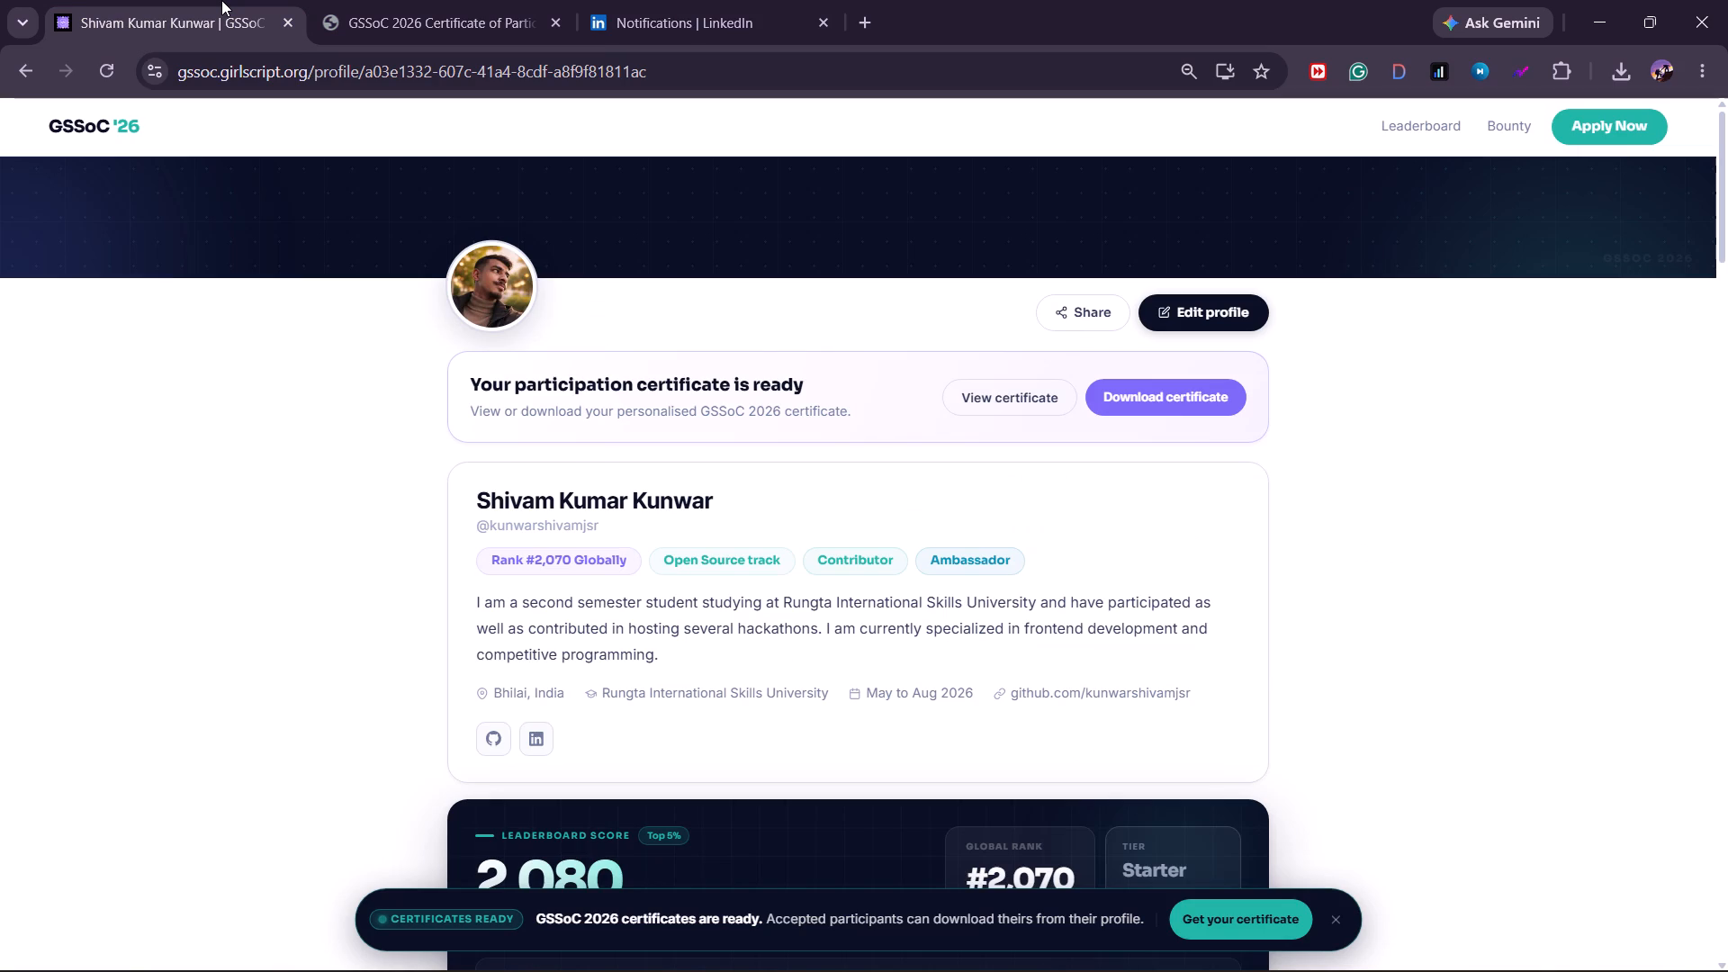
pyautogui.scroll(-2, 470, 540)
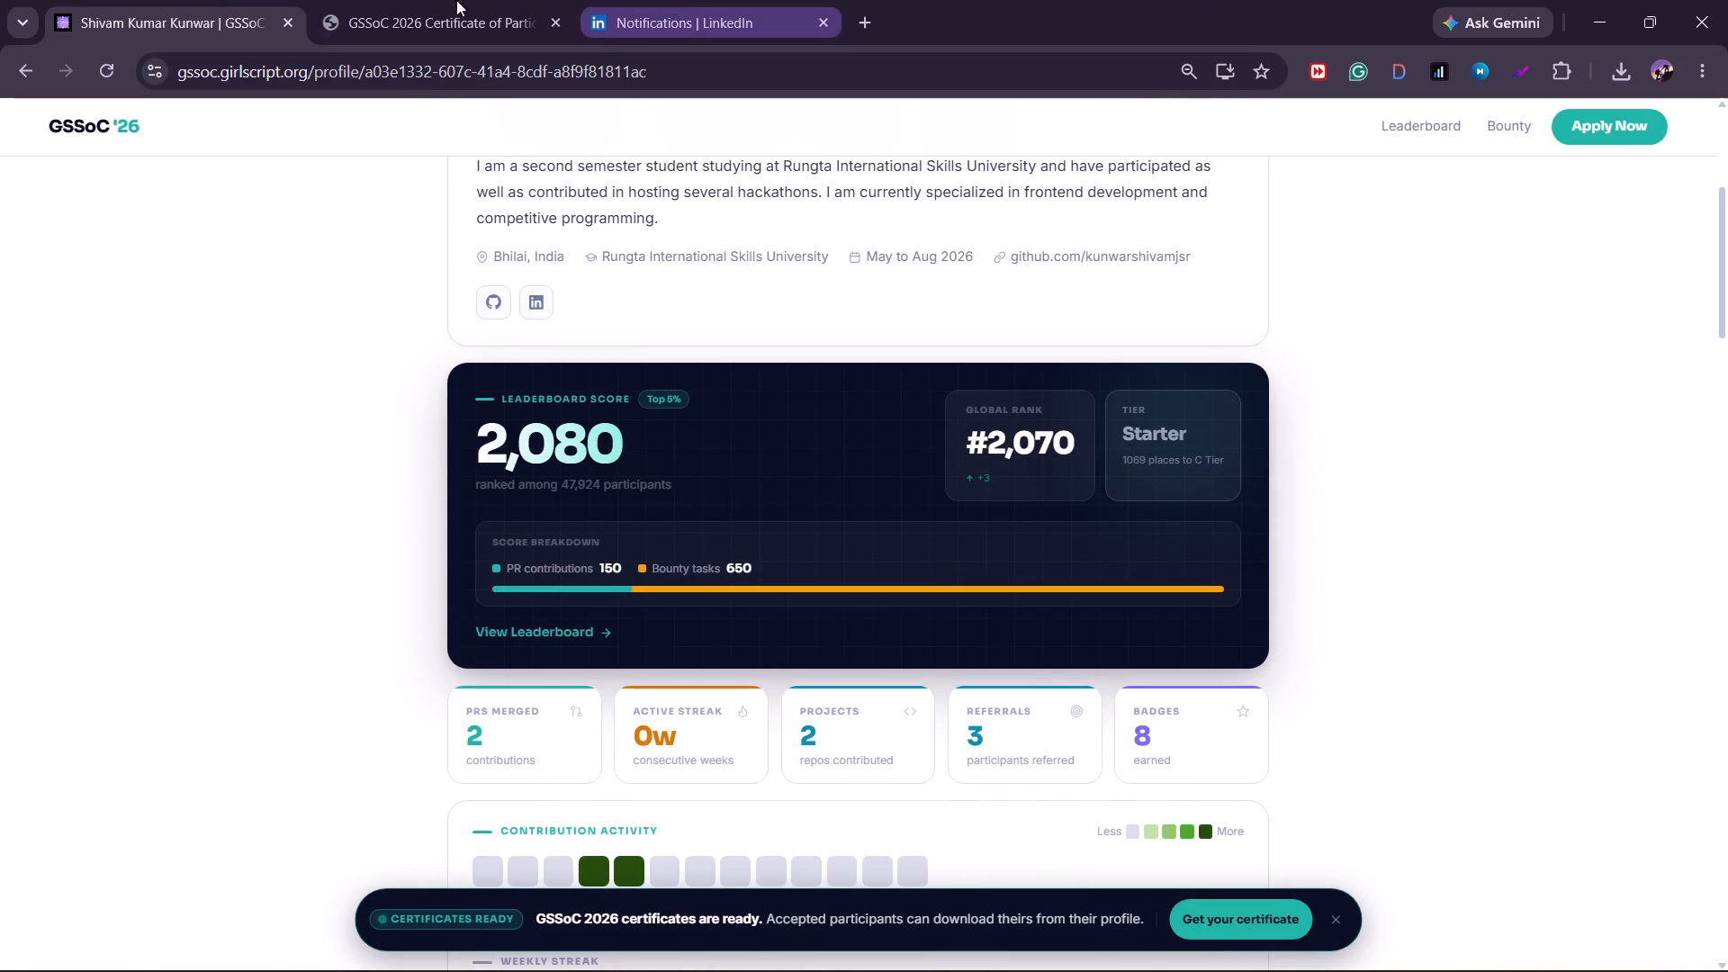
pyautogui.click(281, 18)
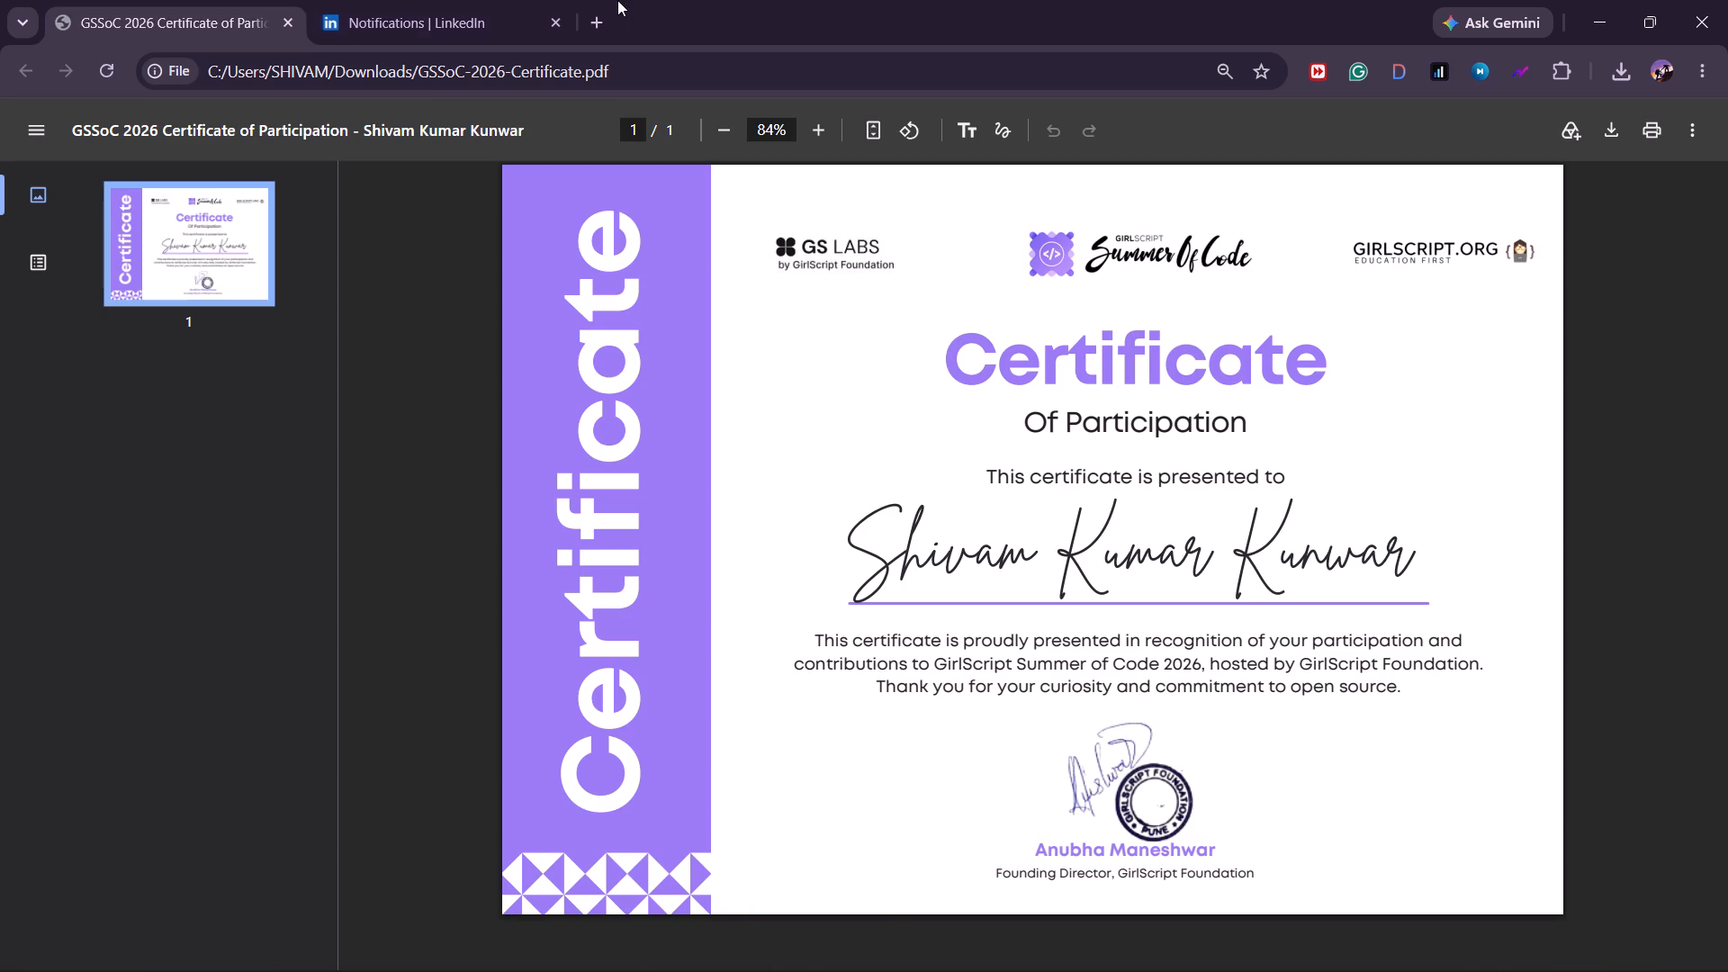
# Open Google Sheets in a new browser tab and create a blank spreadsheet.
pyautogui.click(585, 27)
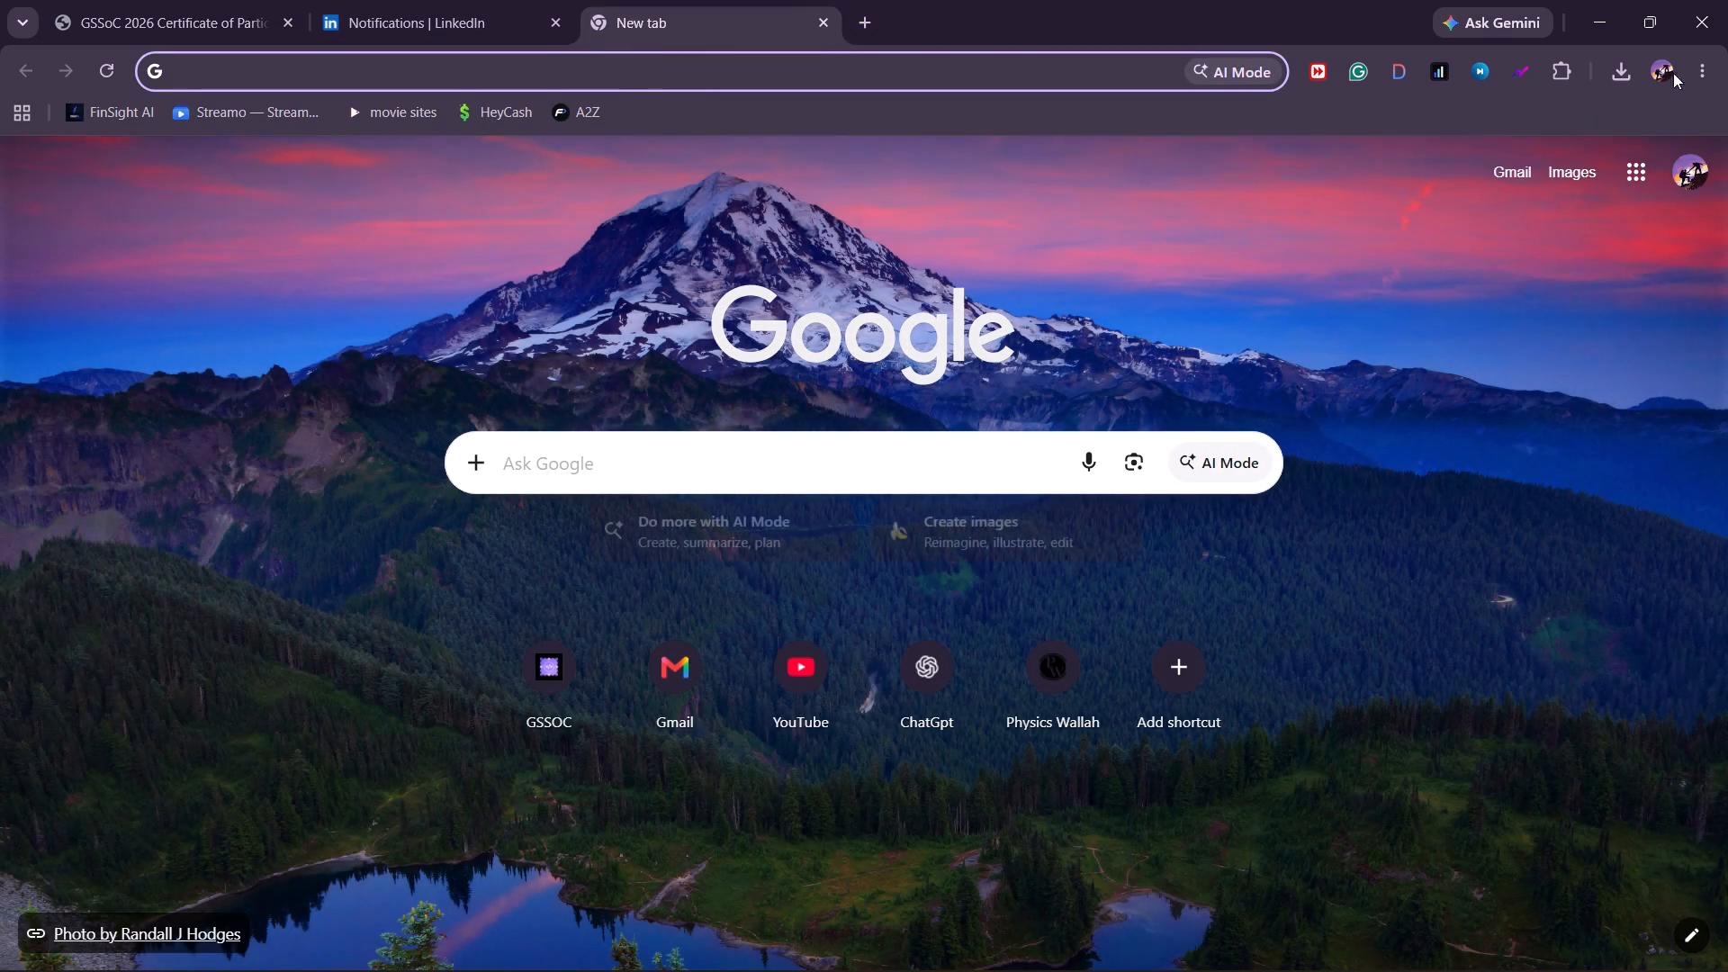
pyautogui.click(1647, 170)
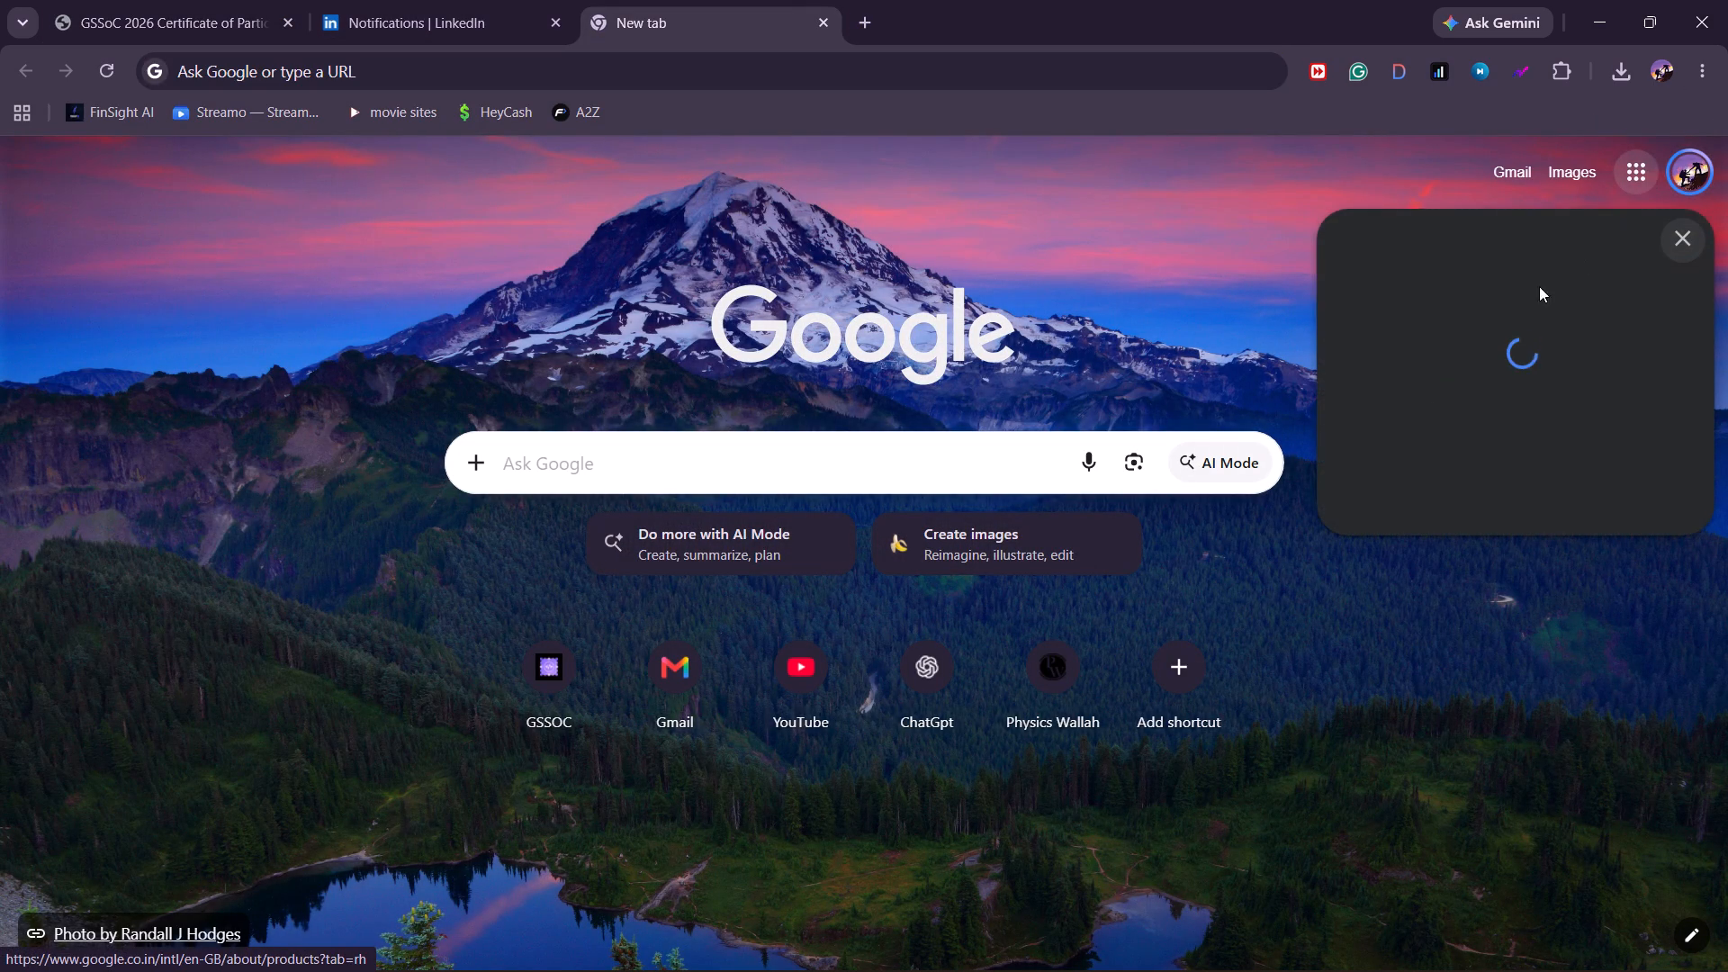
pyautogui.scroll(-1, 1507, 529)
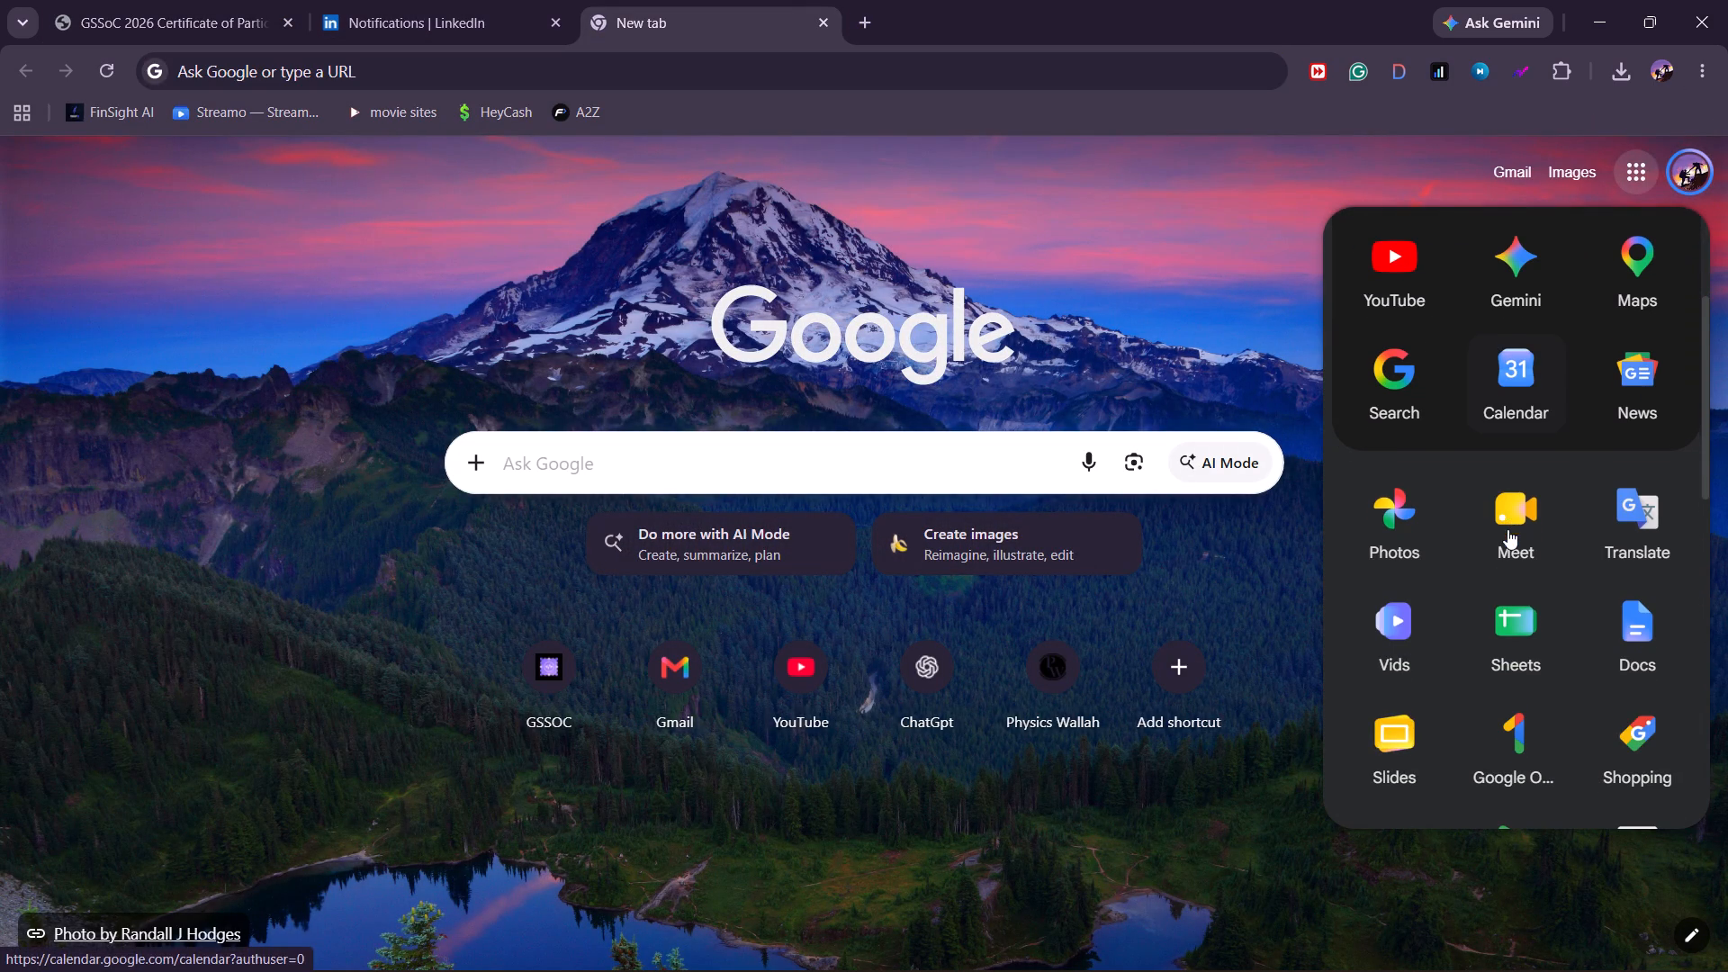
pyautogui.scroll(-1, 1507, 529)
pyautogui.click(1550, 625)
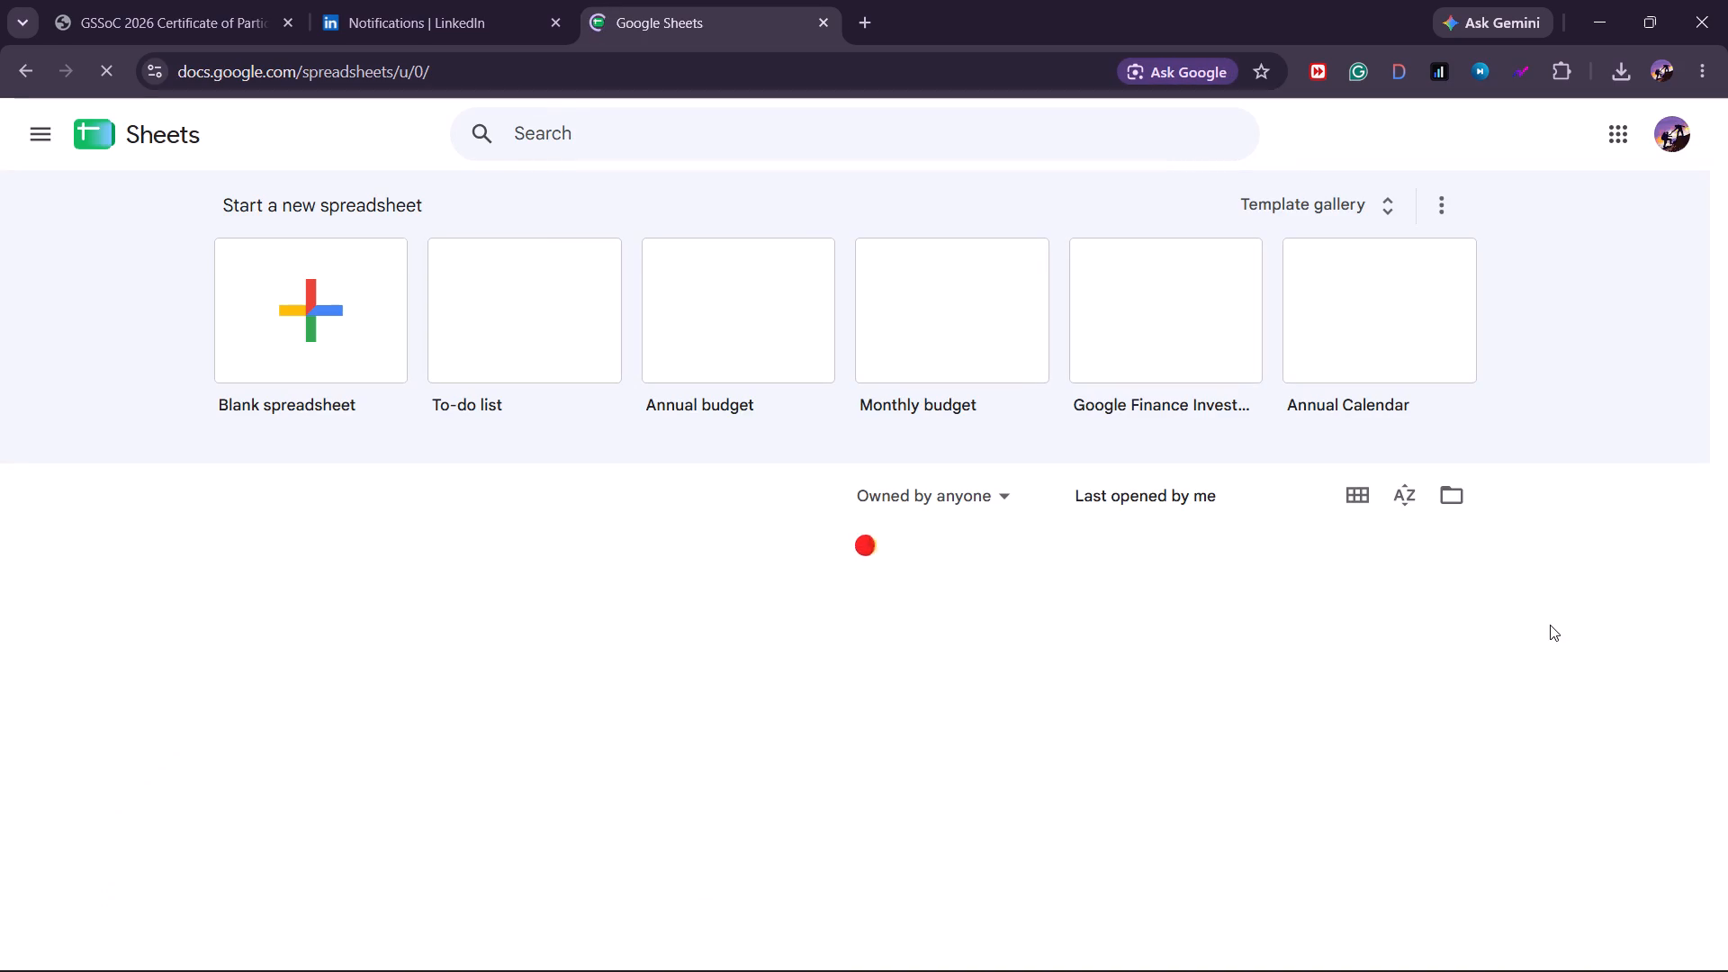
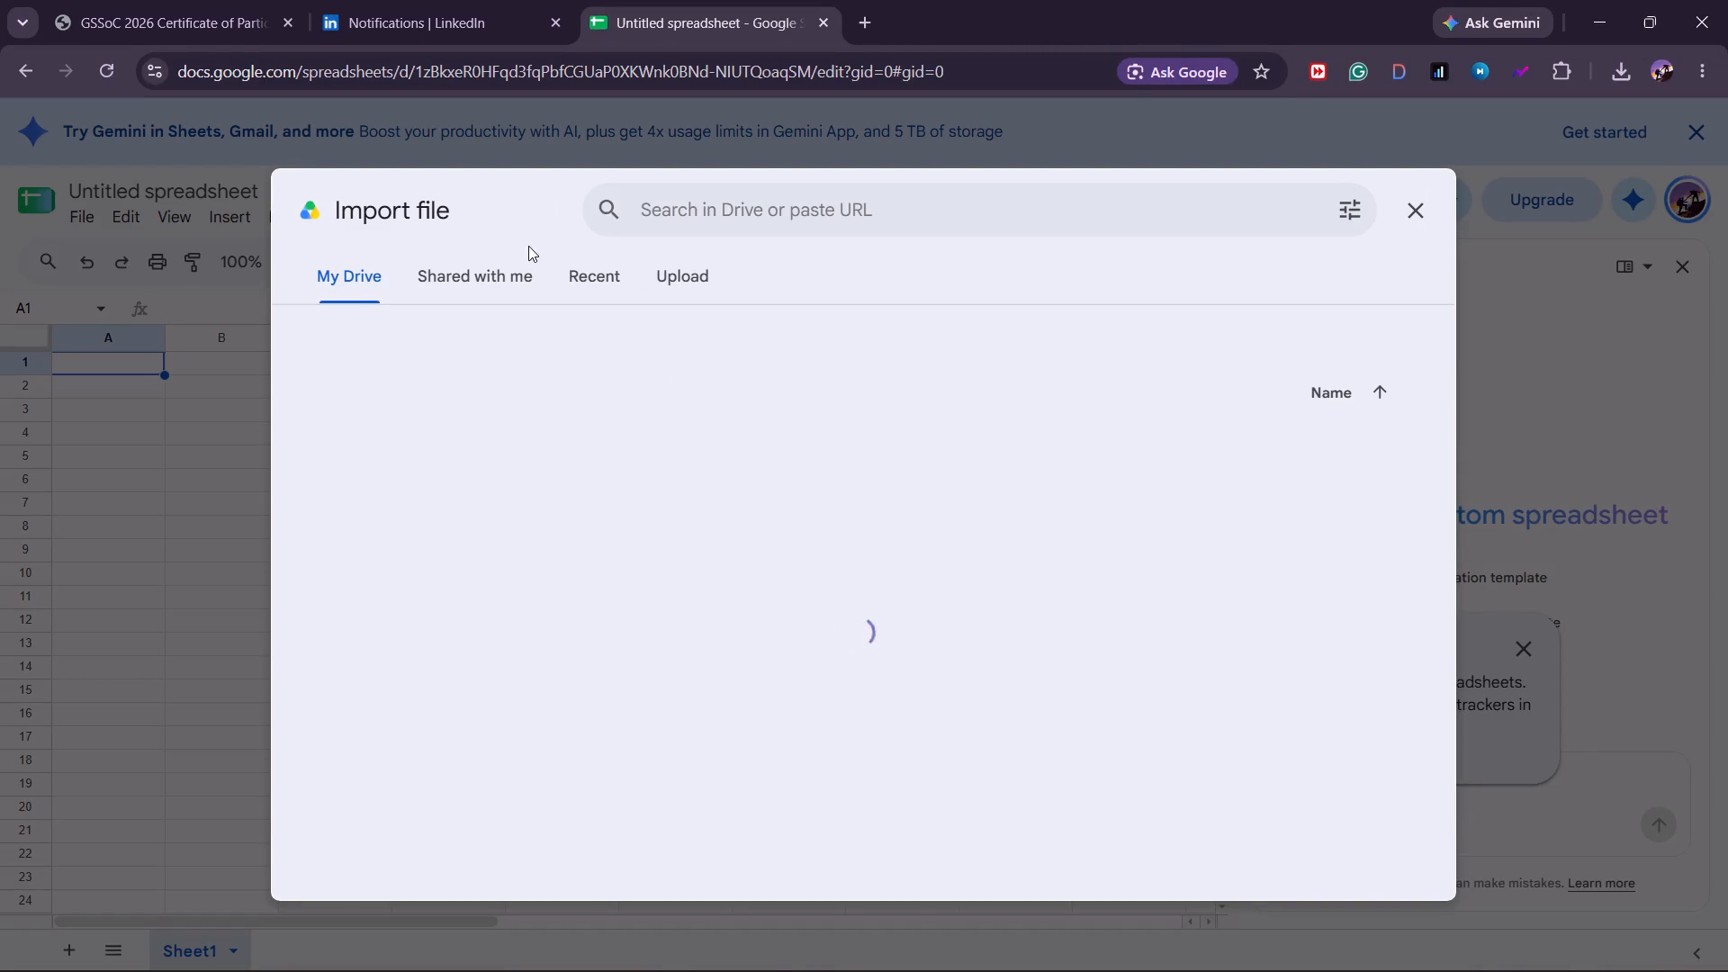
pyautogui.click(654, 282)
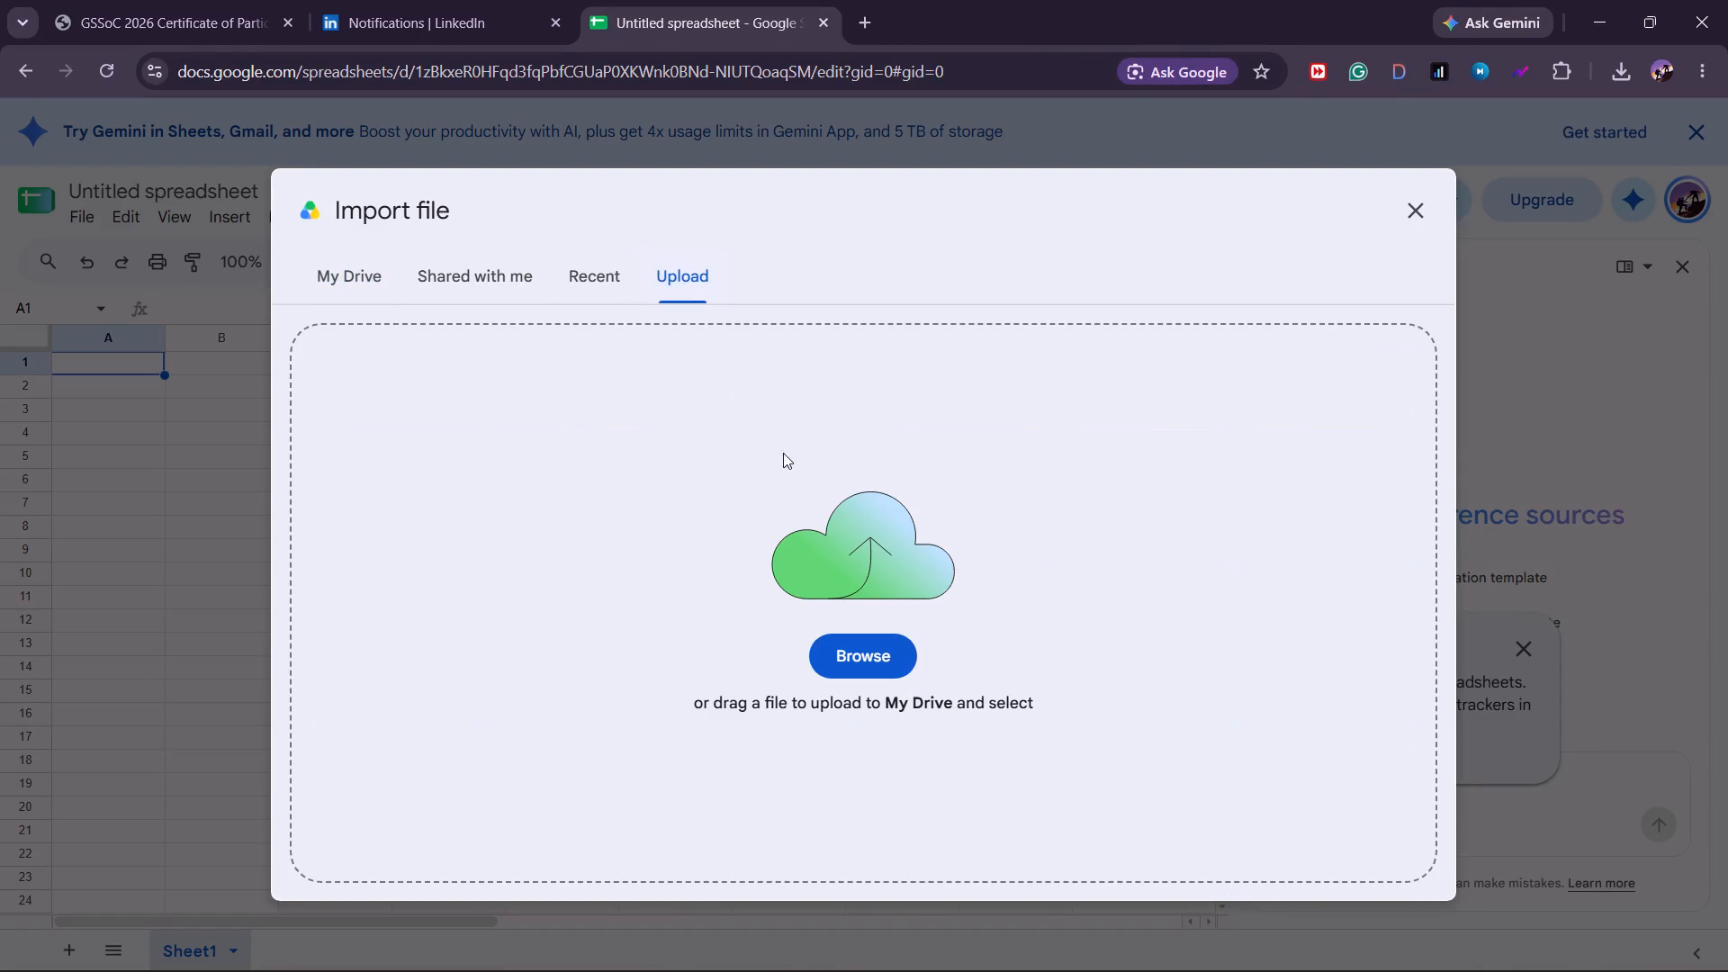
pyautogui.click(850, 657)
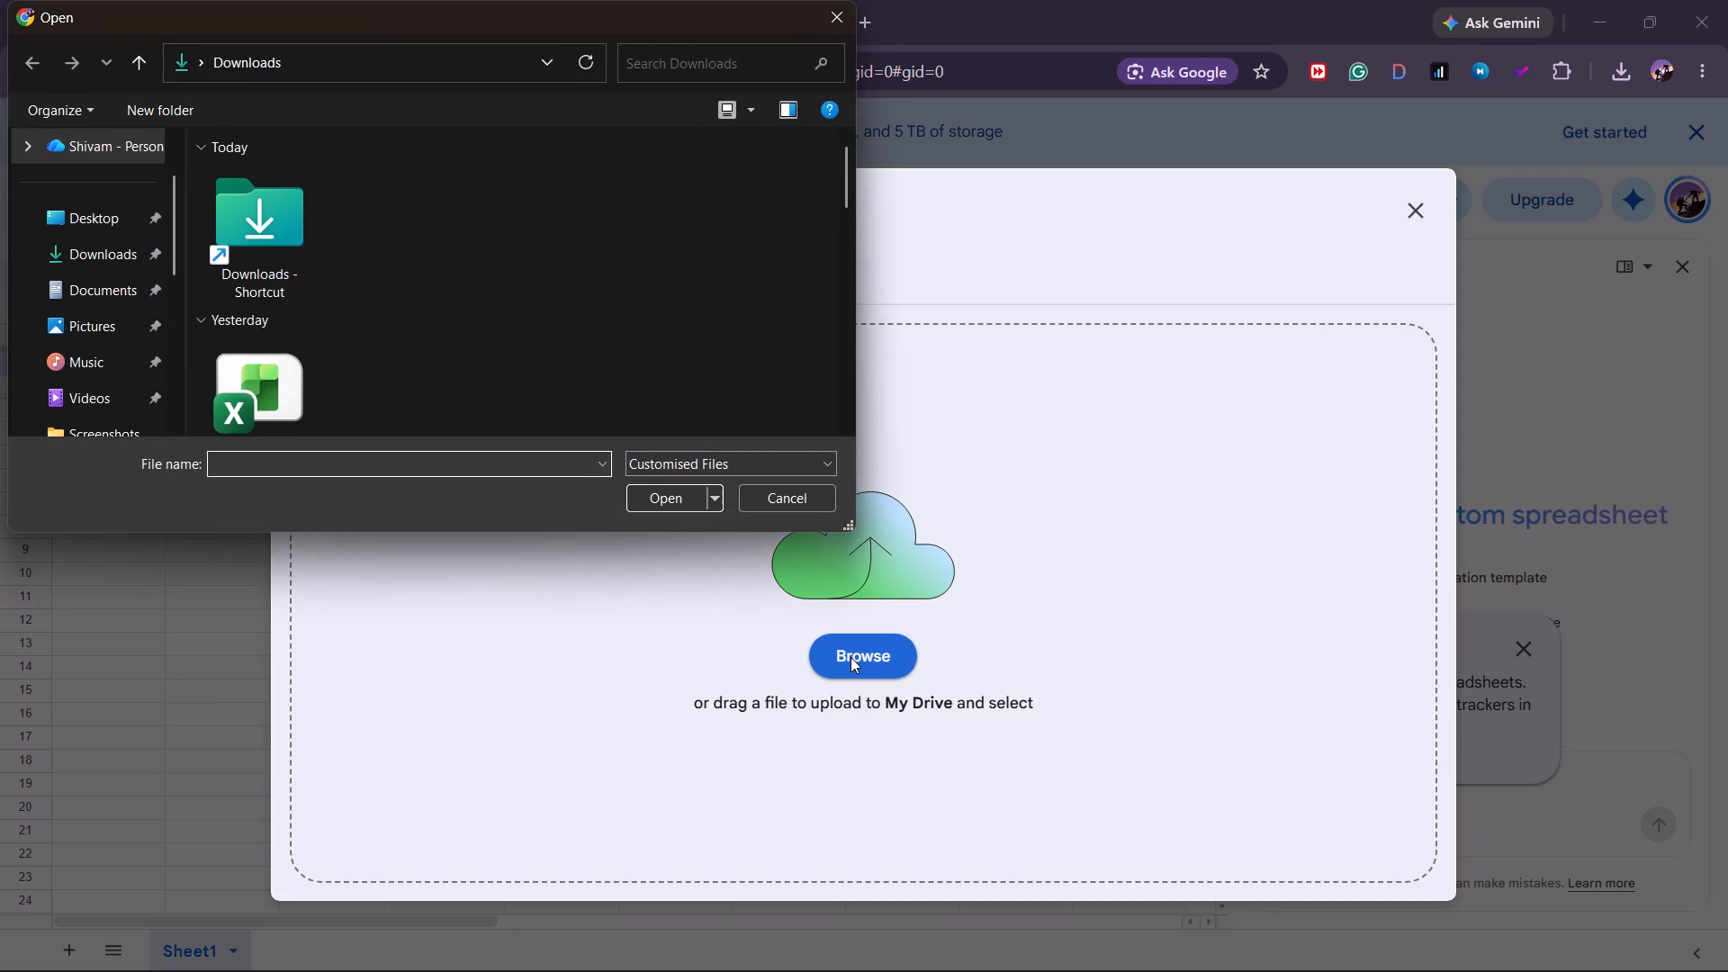
pyautogui.click(458, 54)
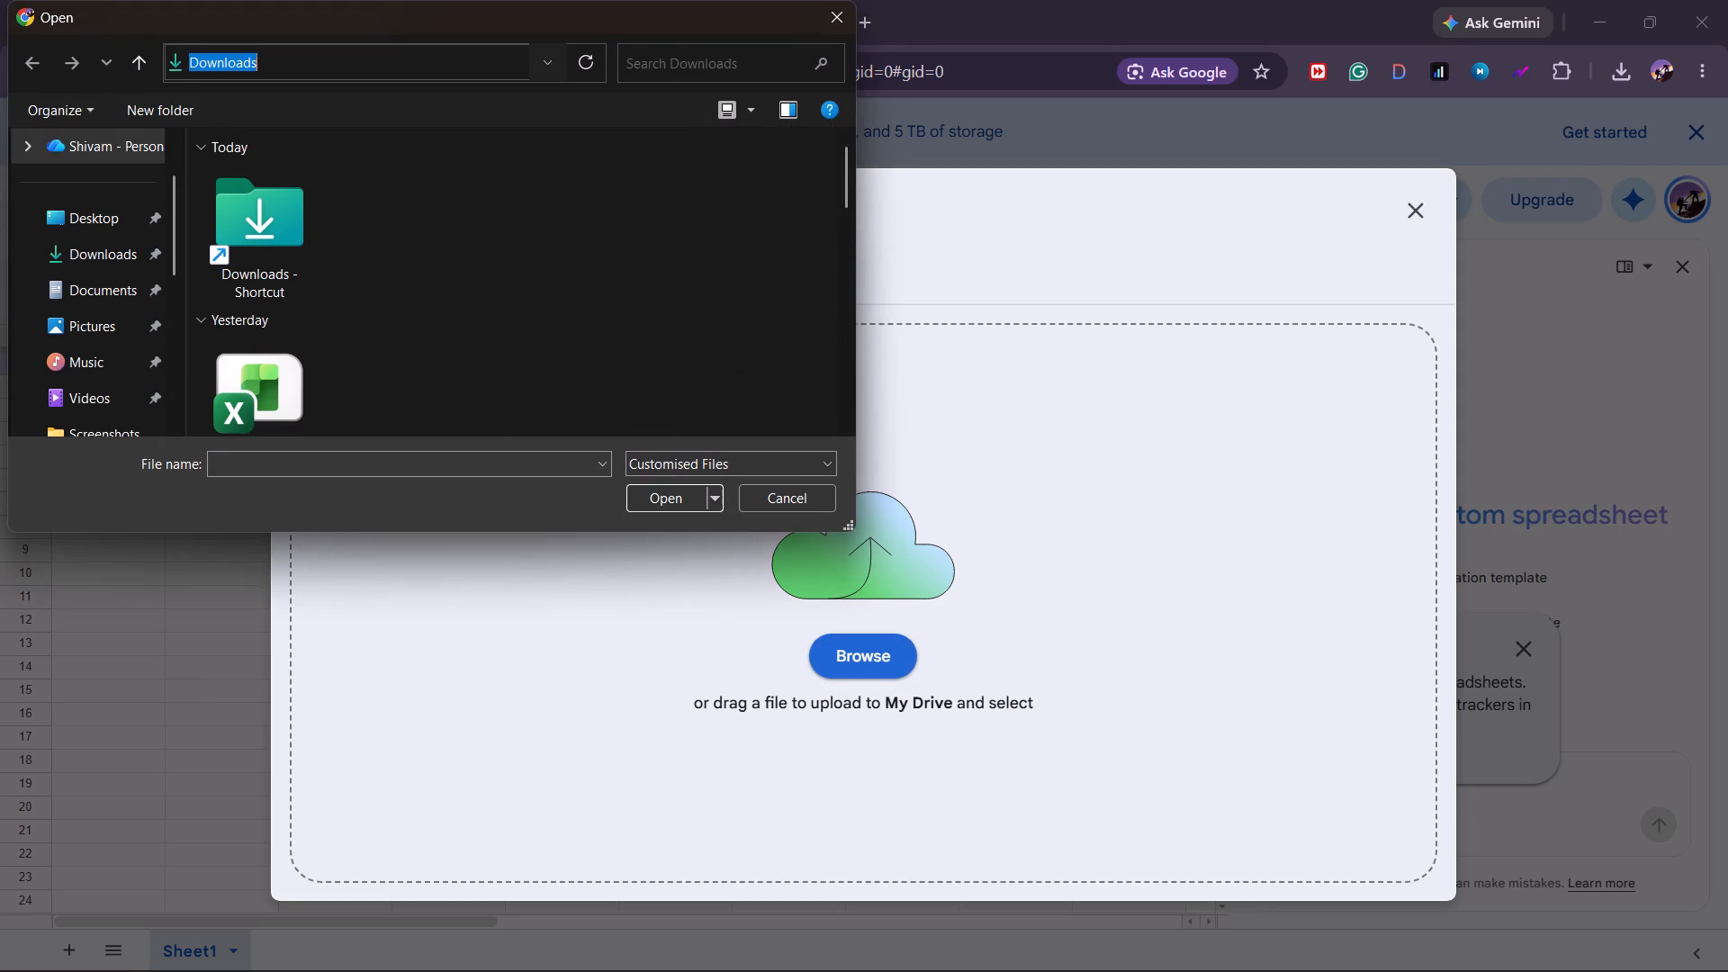
pyautogui.hotkey('ctrl', 'v')
pyautogui.press('Return')
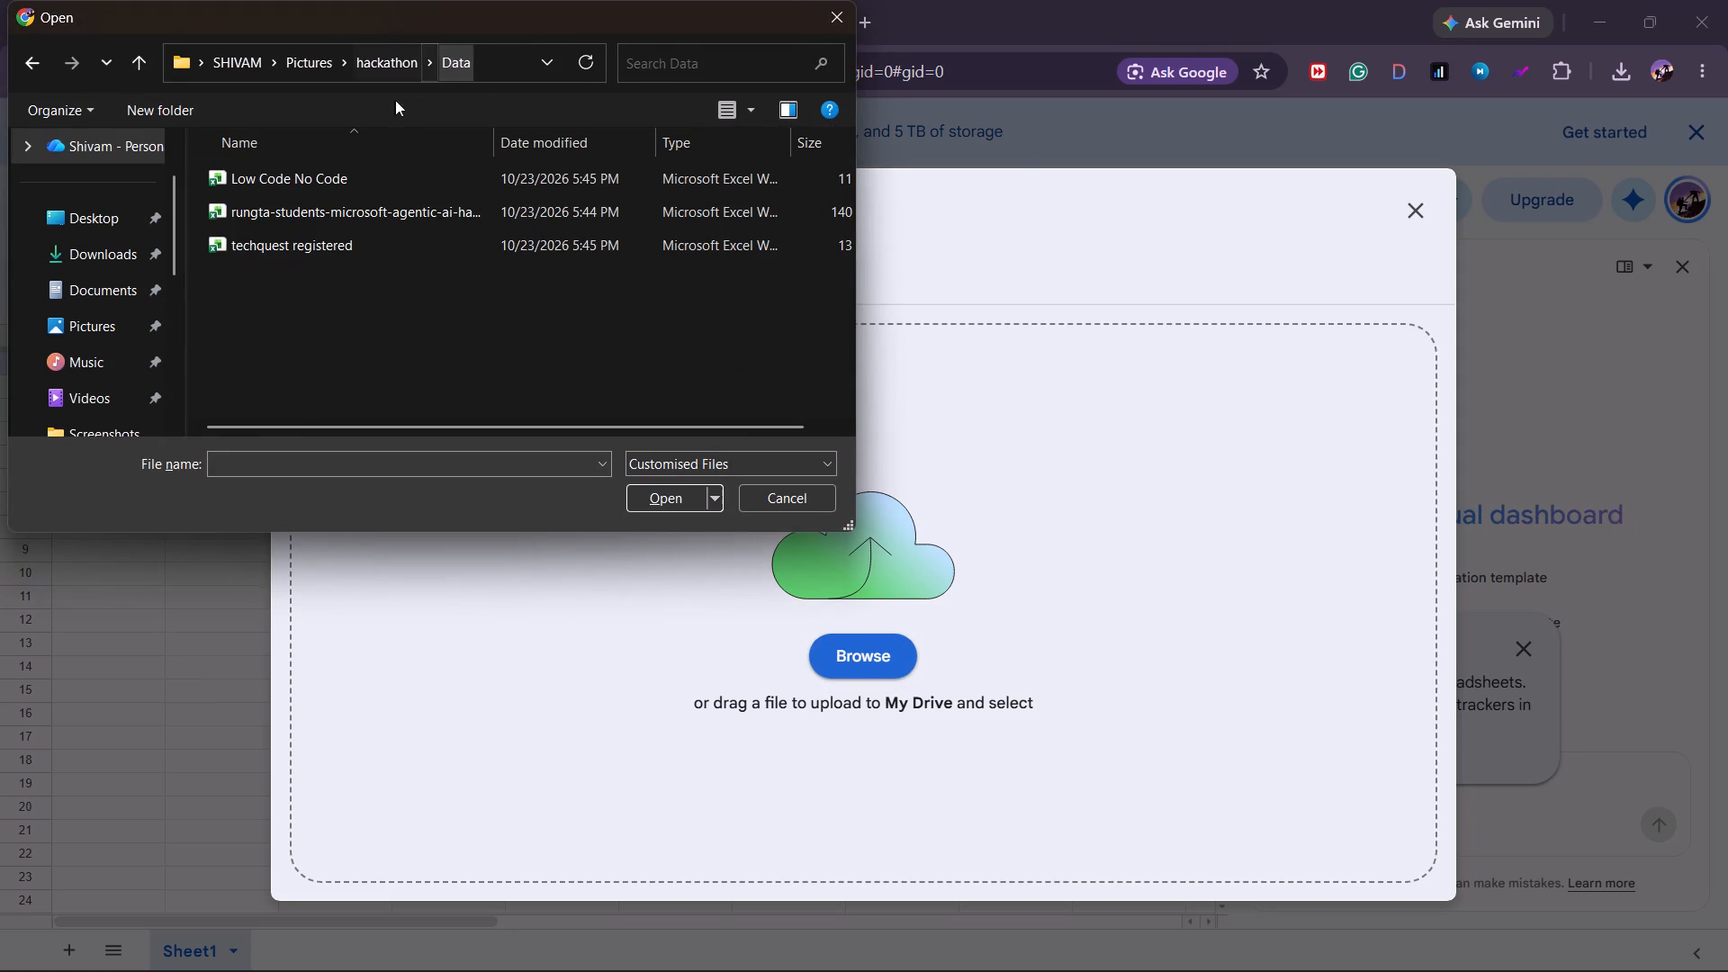
pyautogui.click(349, 204)
pyautogui.press('Return')
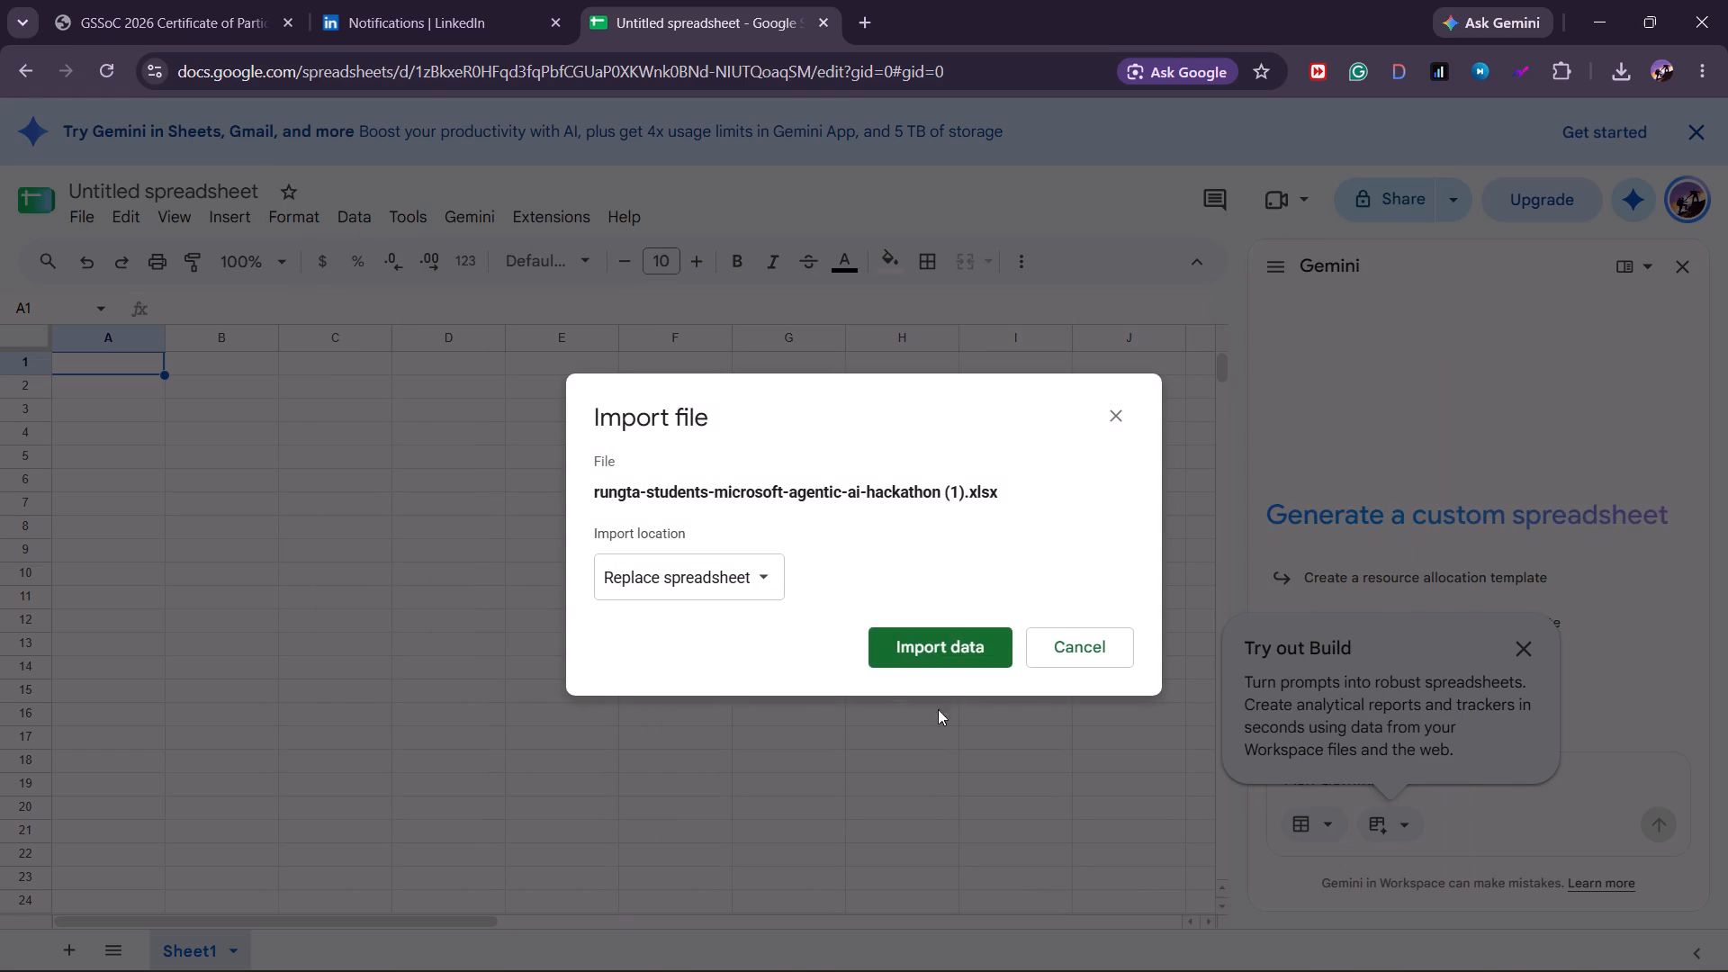
pyautogui.click(751, 580)
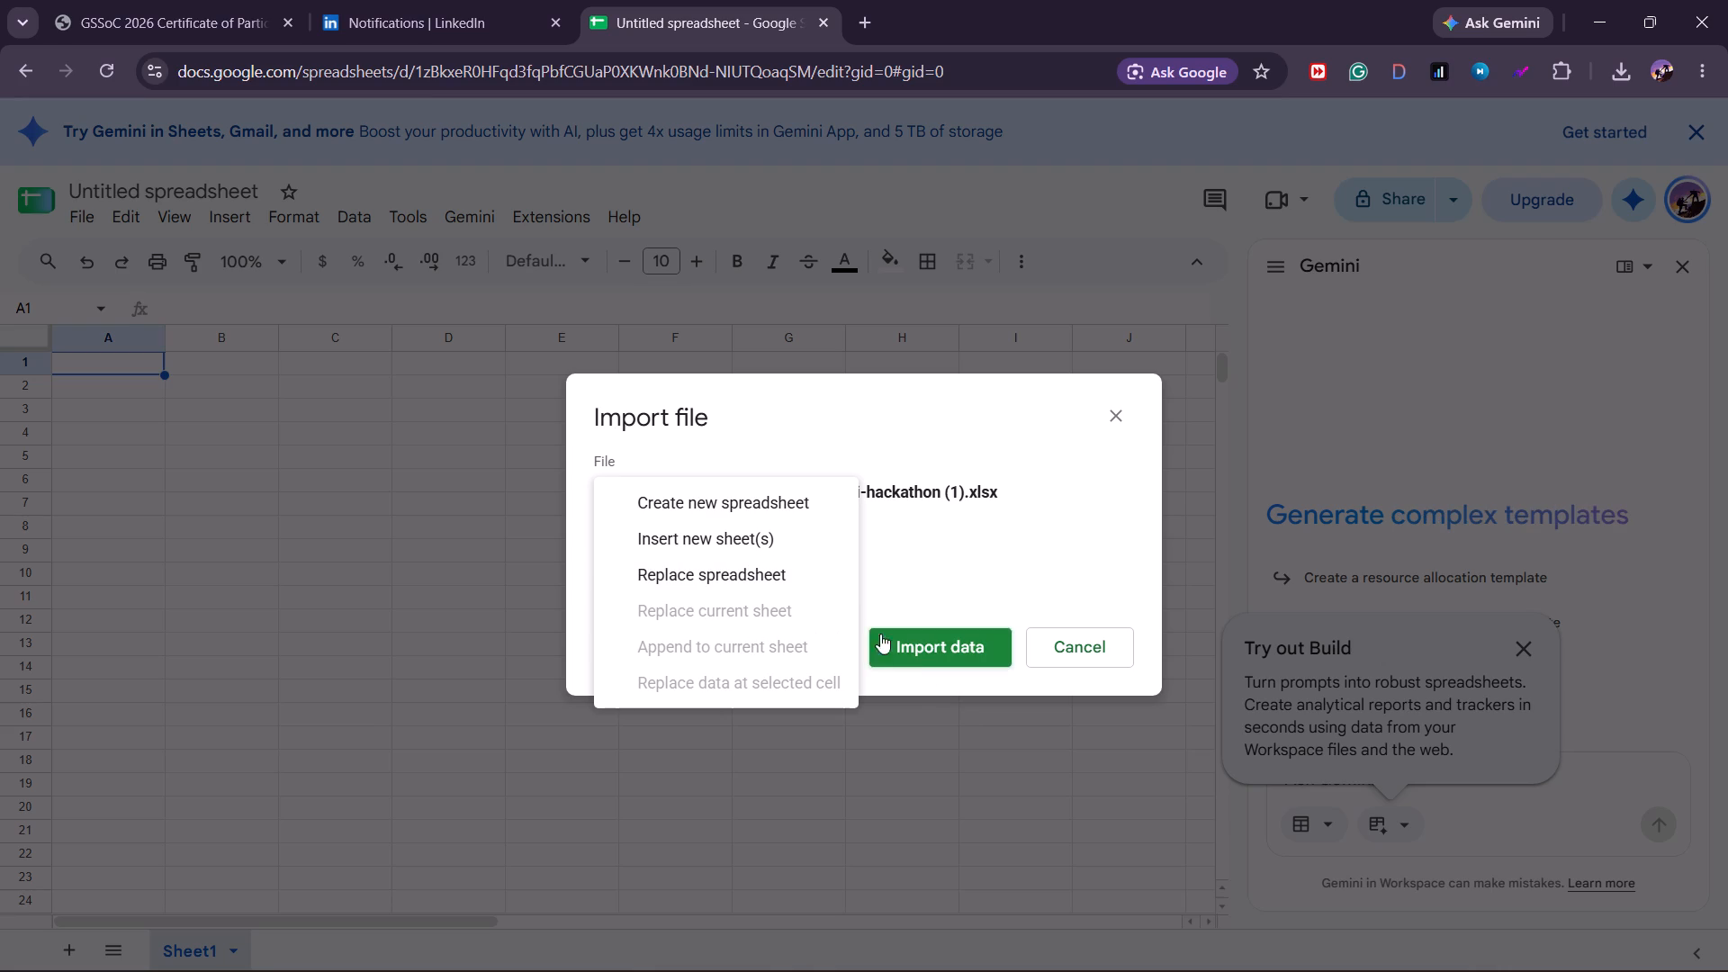
pyautogui.click(922, 647)
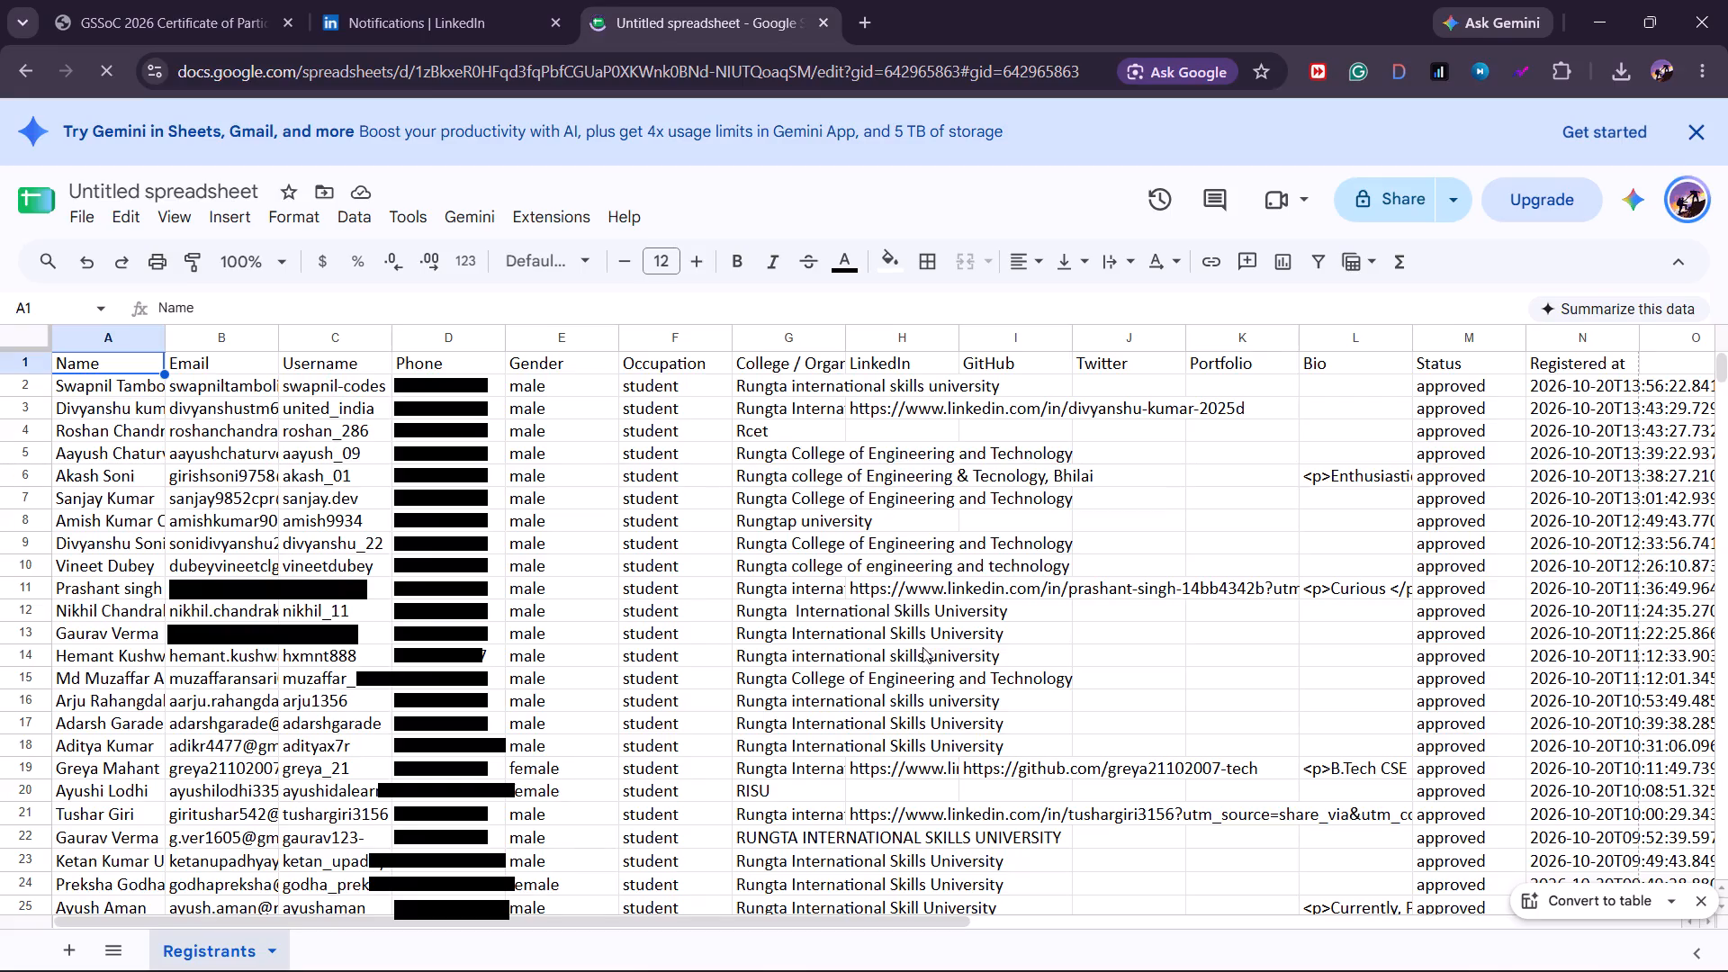
# Clear the contents of columns L through O, from Bio, Status and Registered at onward.
pyautogui.hscroll(-4, 1637, 642)
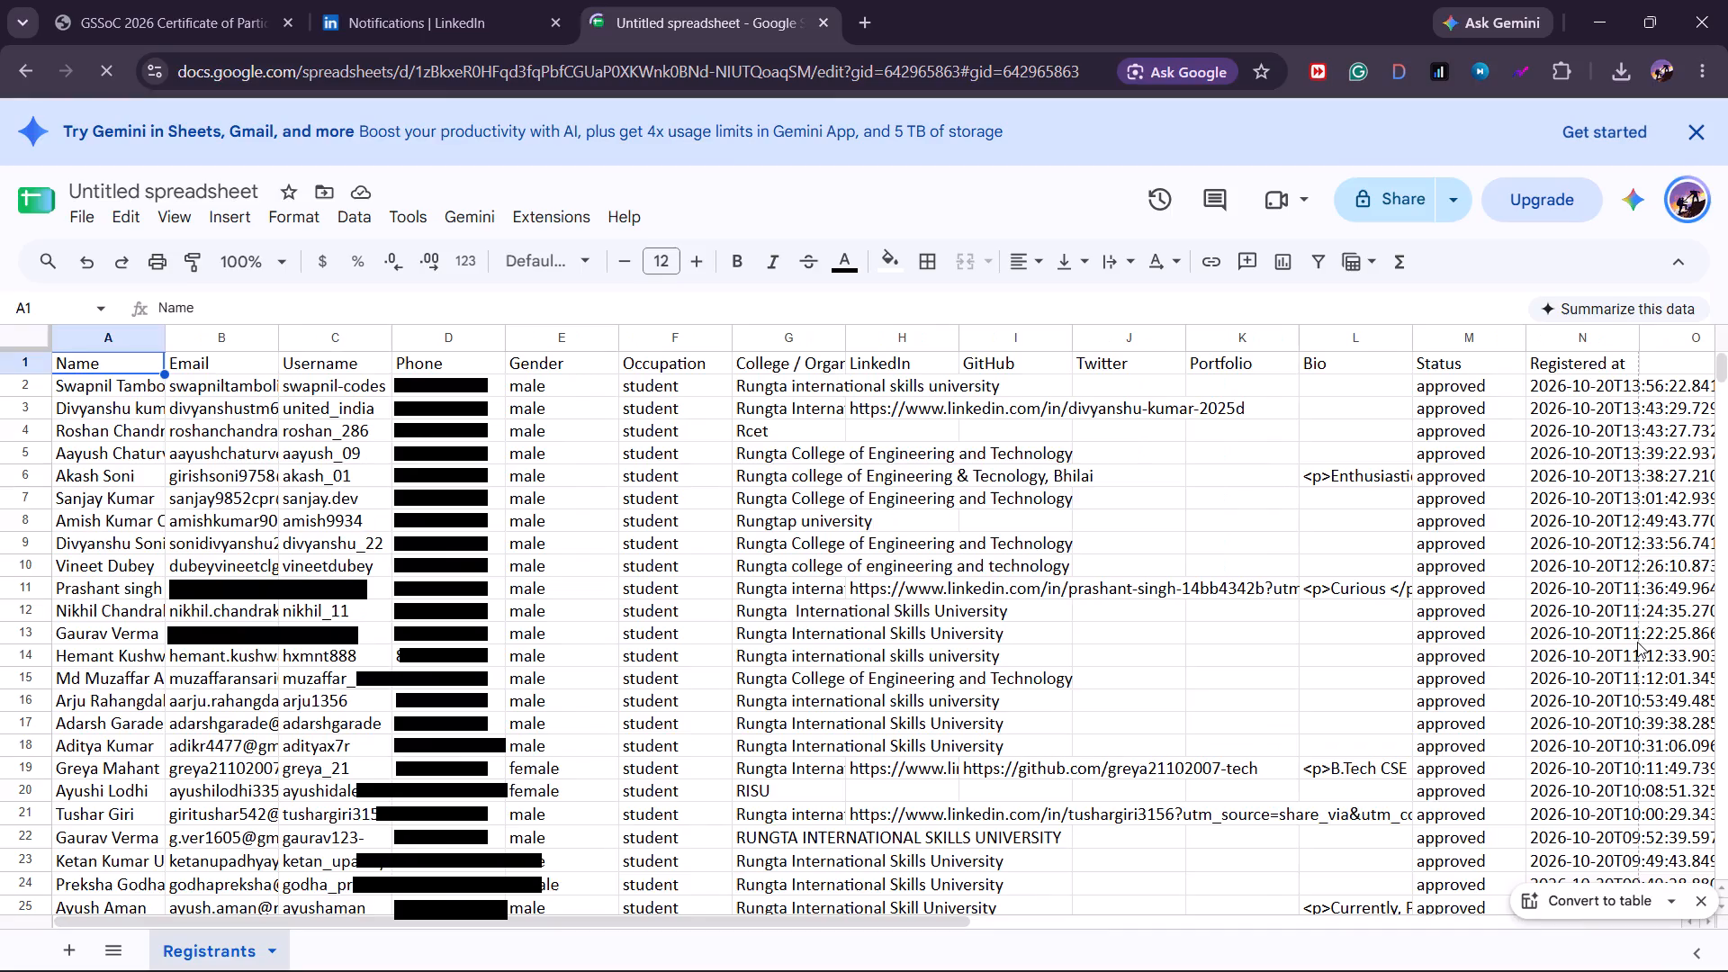
pyautogui.scroll(-2, 1301, 751)
pyautogui.scroll(4, 1301, 751)
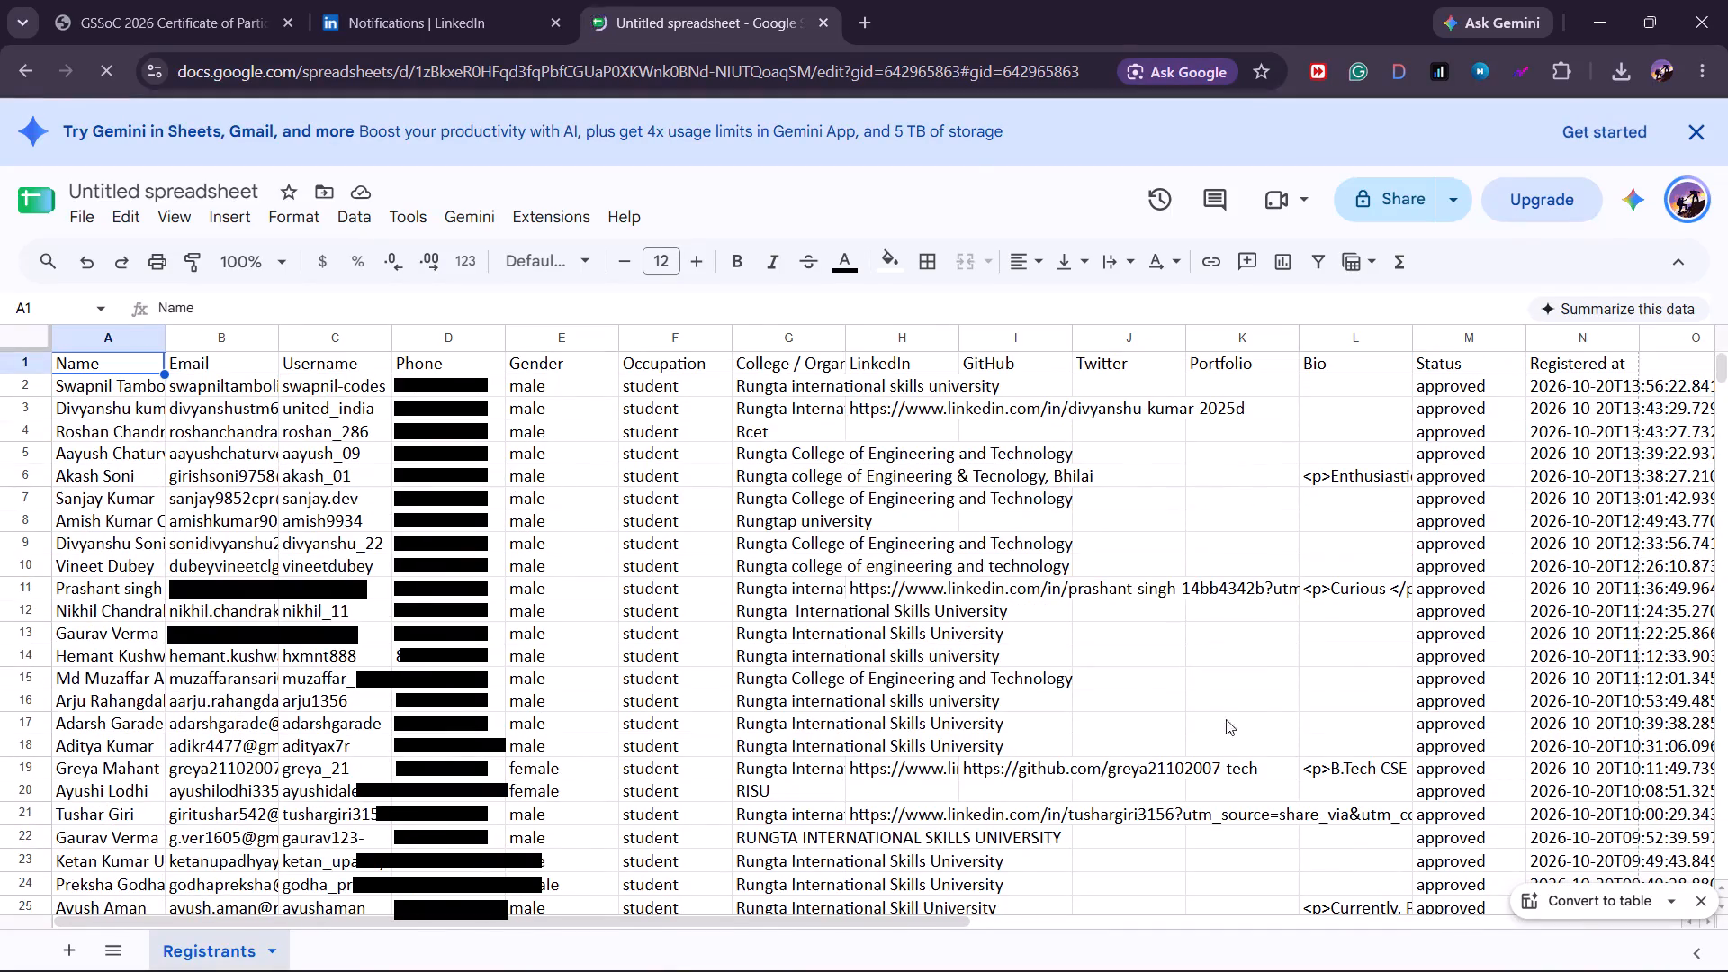
pyautogui.click(1118, 345)
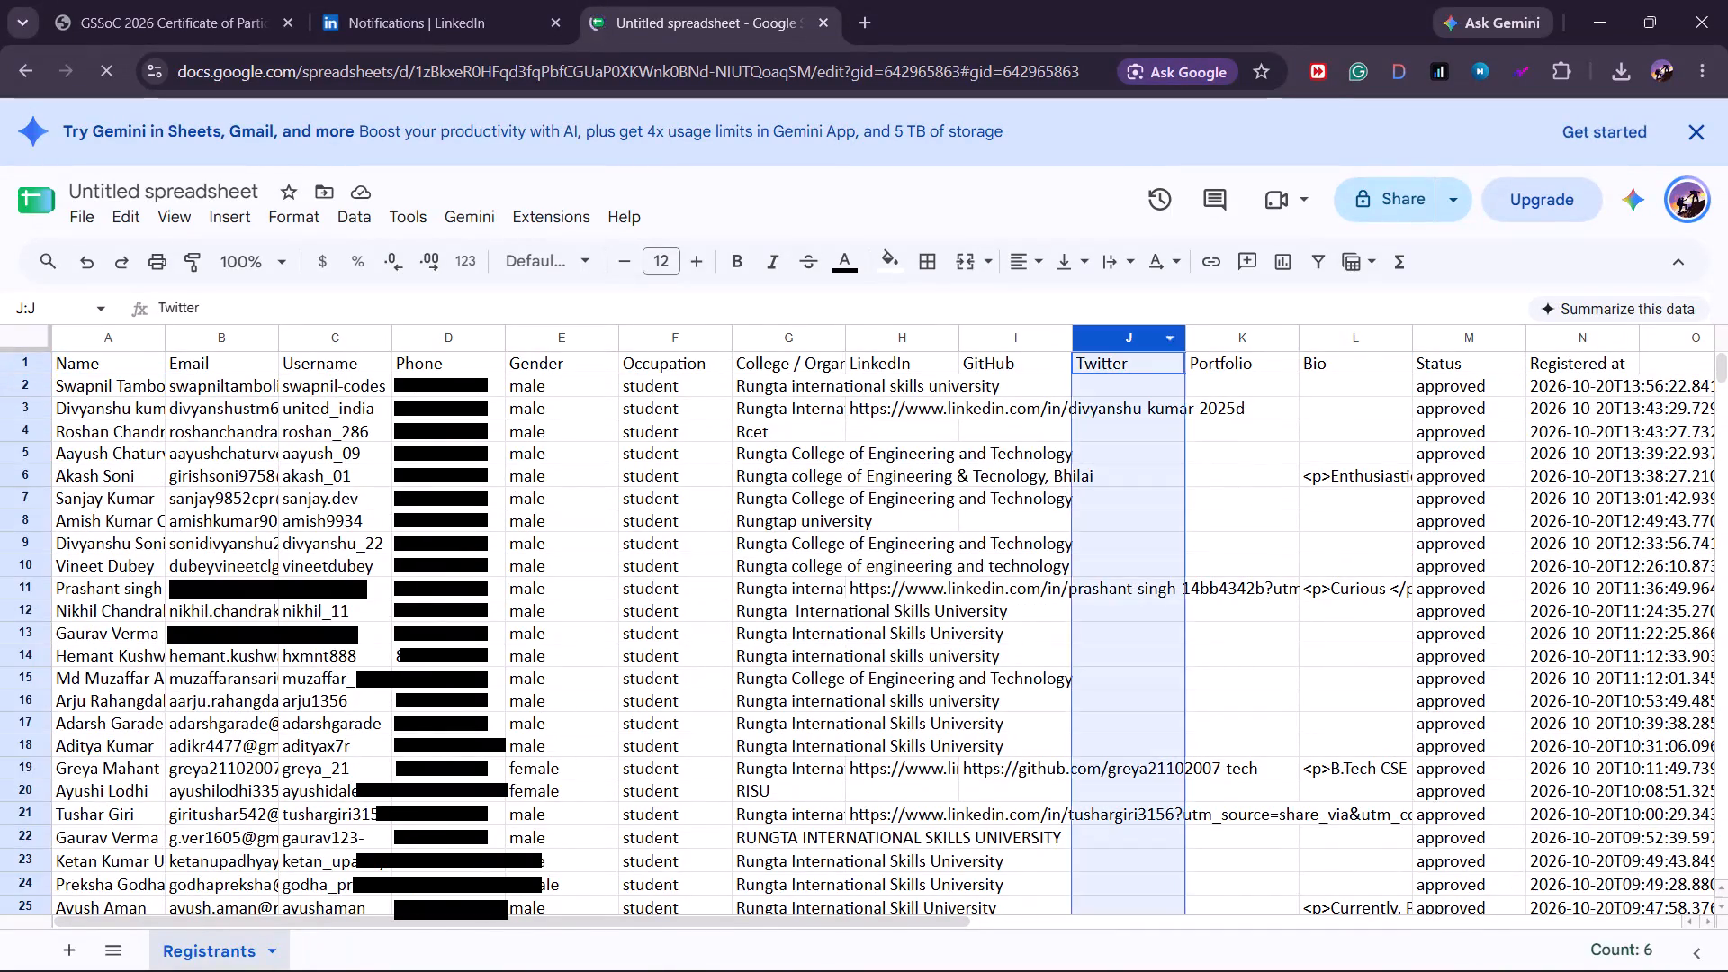
pyautogui.click(1233, 329)
pyautogui.click(1353, 345)
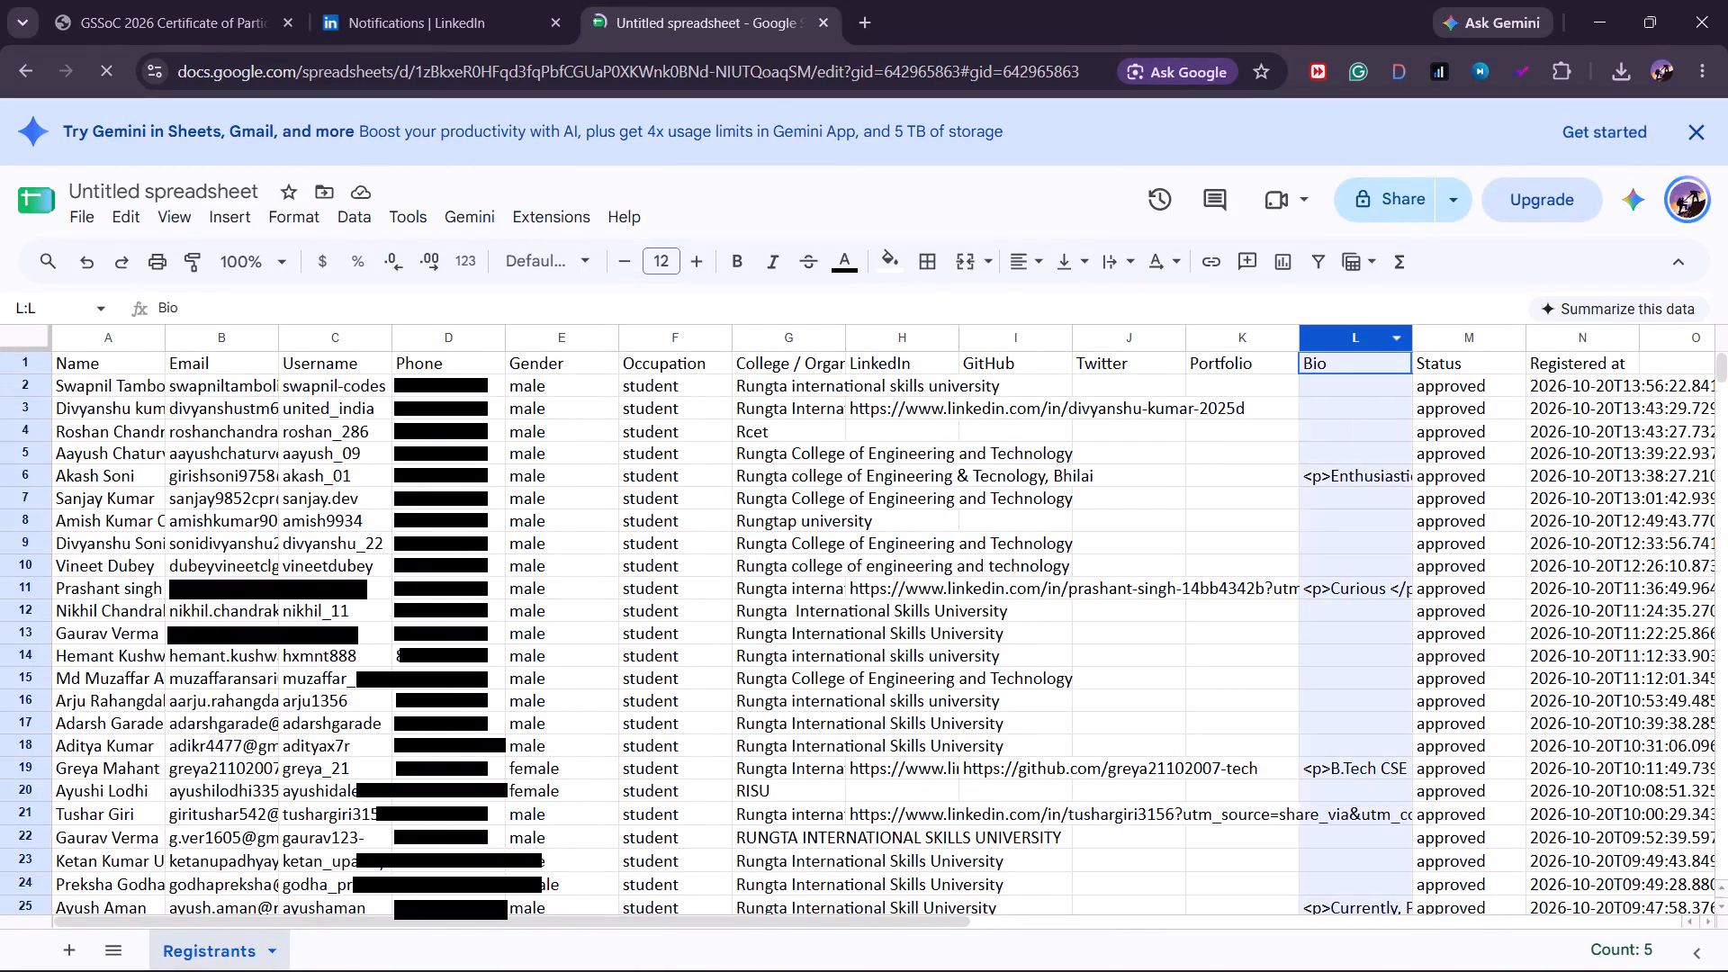
pyautogui.hotkey('shift', 'Right')
pyautogui.hotkey('shift', 'Right')
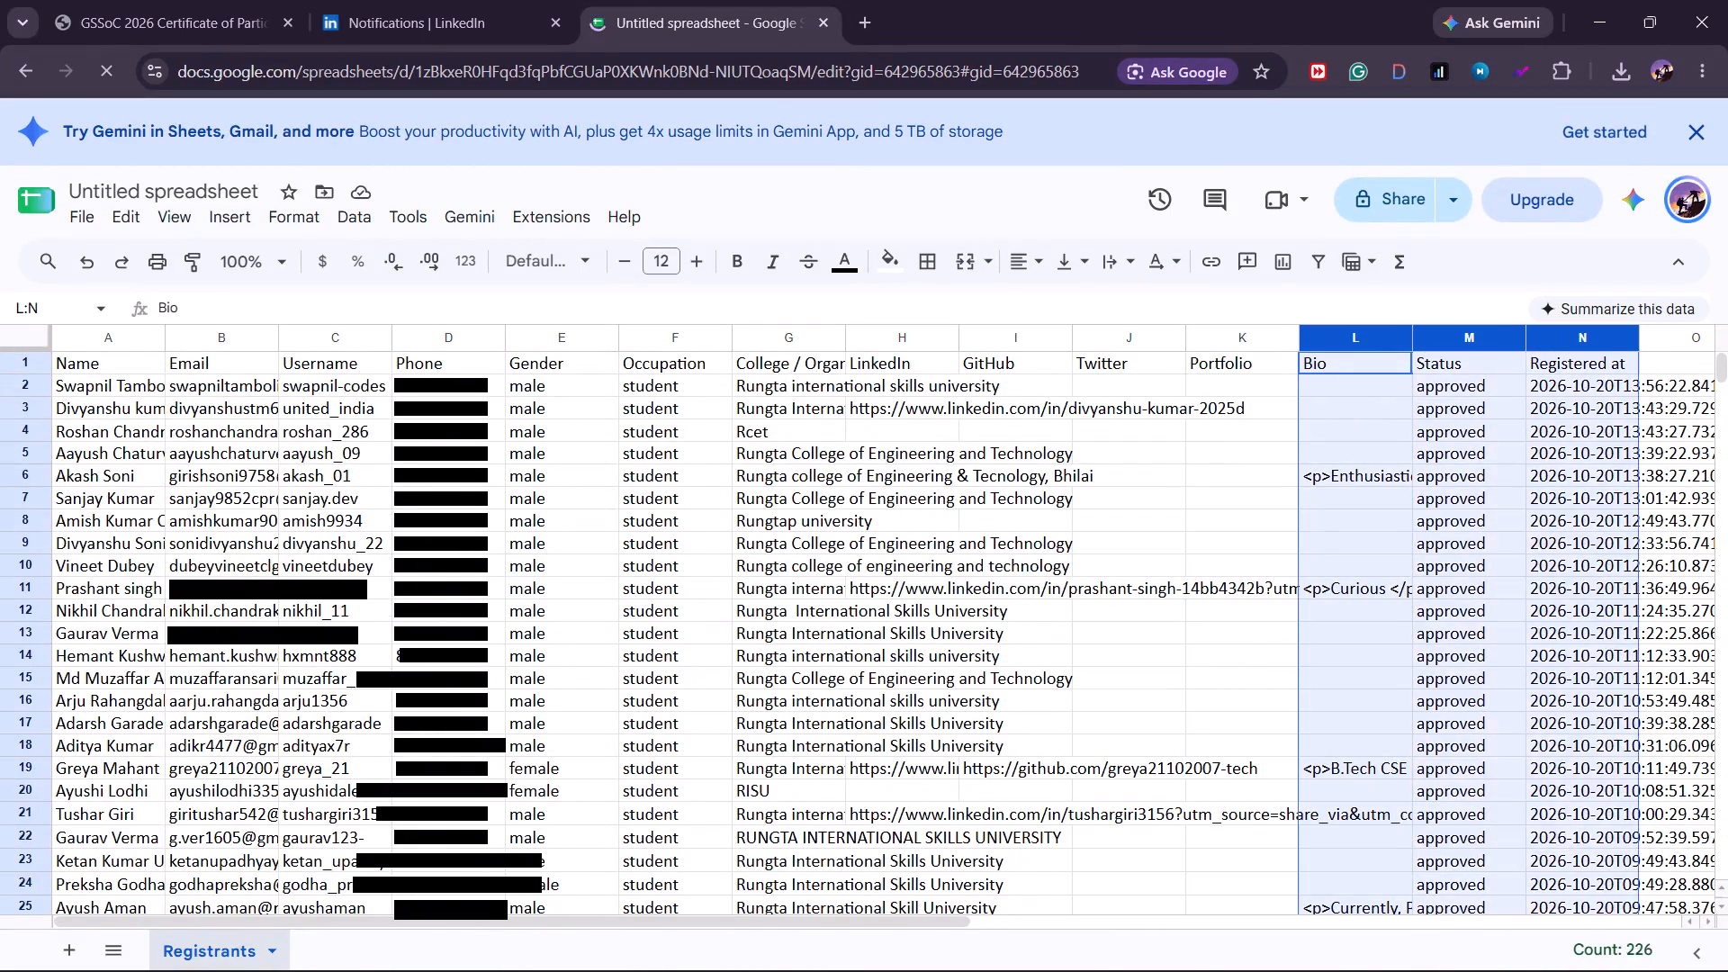
pyautogui.hotkey('shift', 'Right')
pyautogui.hotkey('shift', 'Delete')
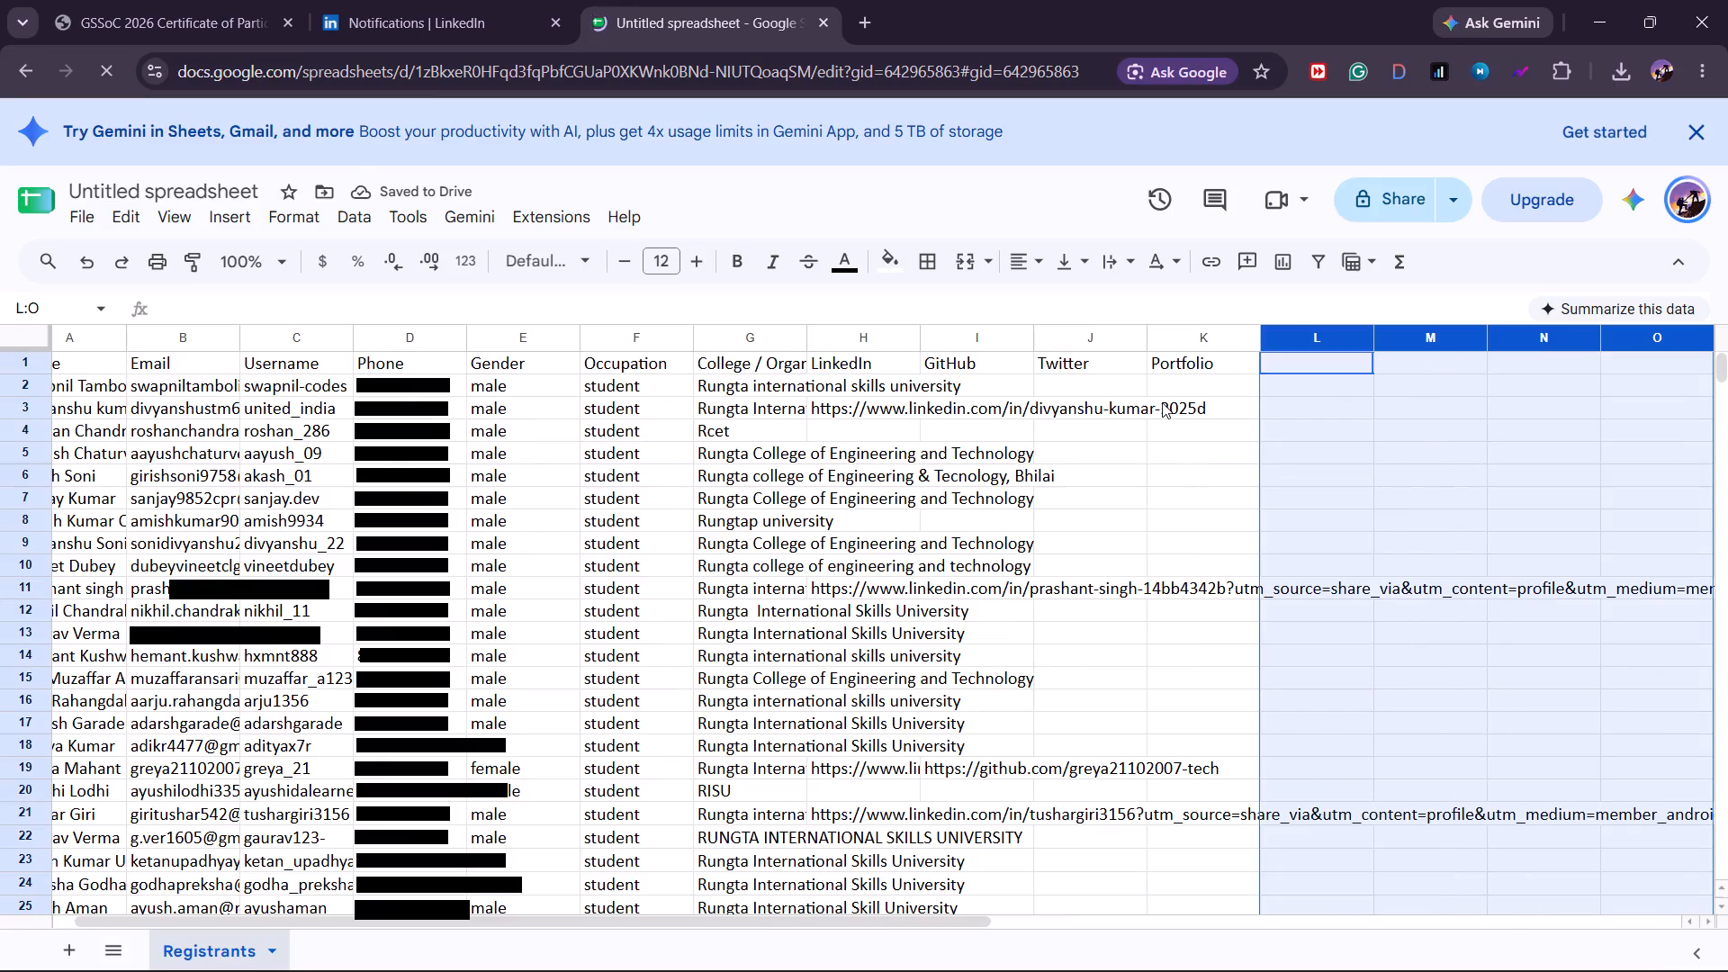
# Fit the College / Organisation column's width to its contents.
pyautogui.doubleClick(807, 341)
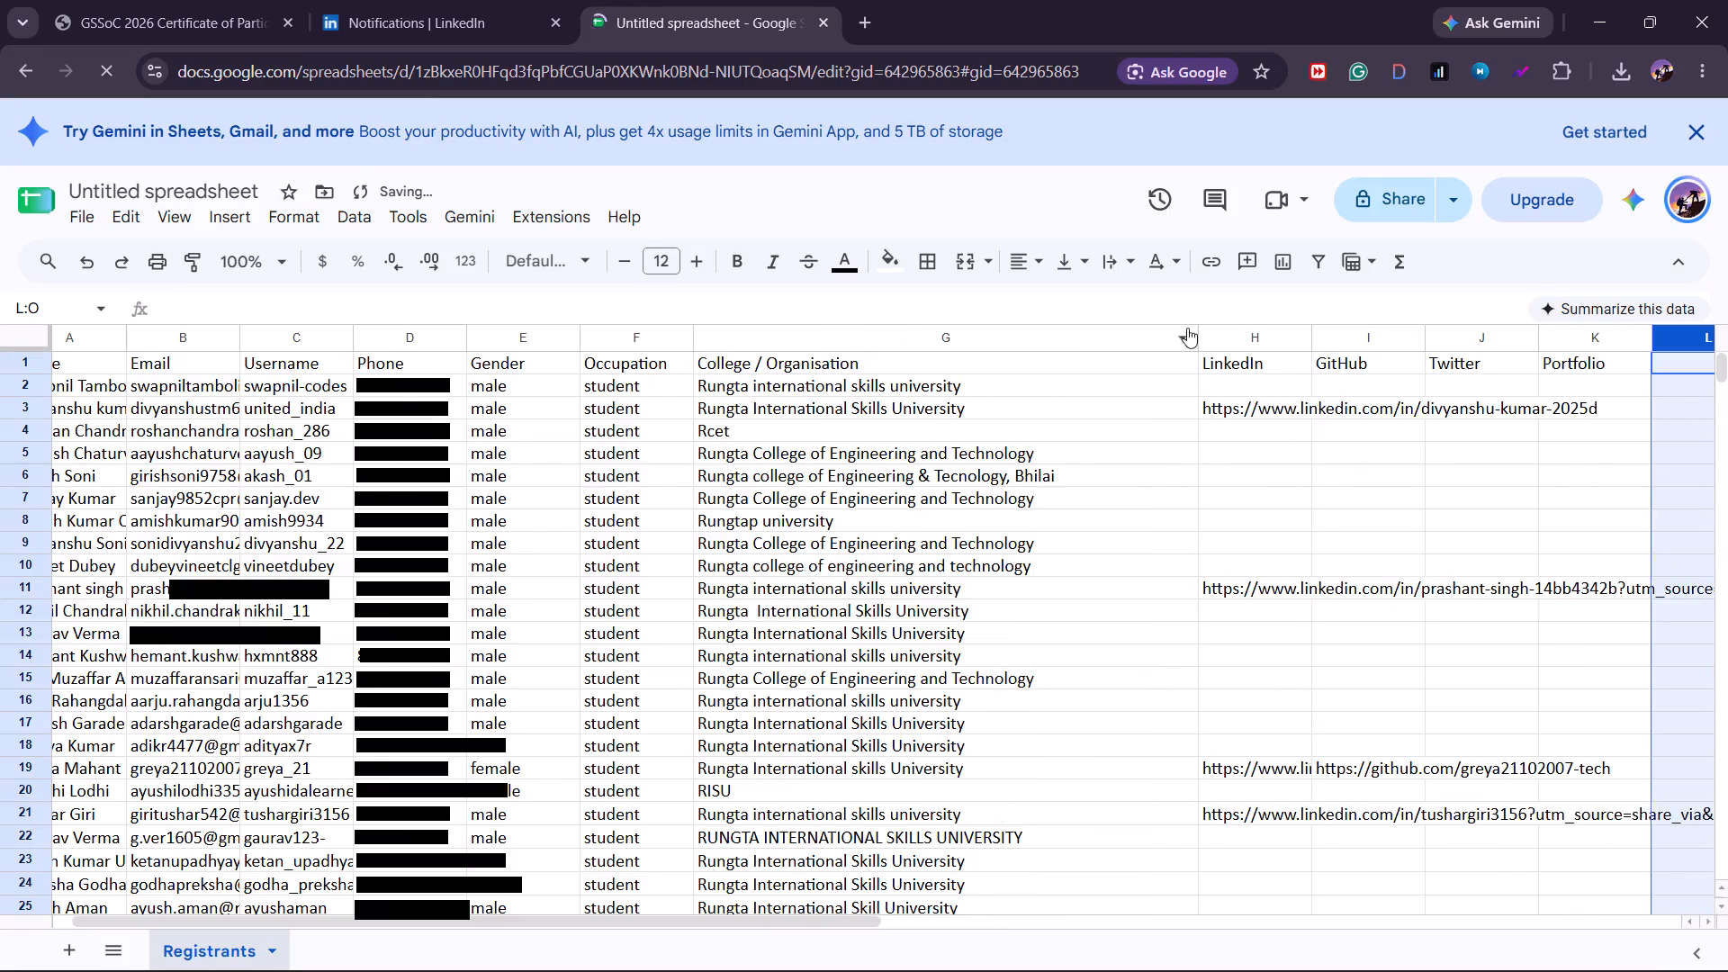
# Look through the whole registrants list down to its last entries and return to the header row.
pyautogui.scroll(-2, 955, 427)
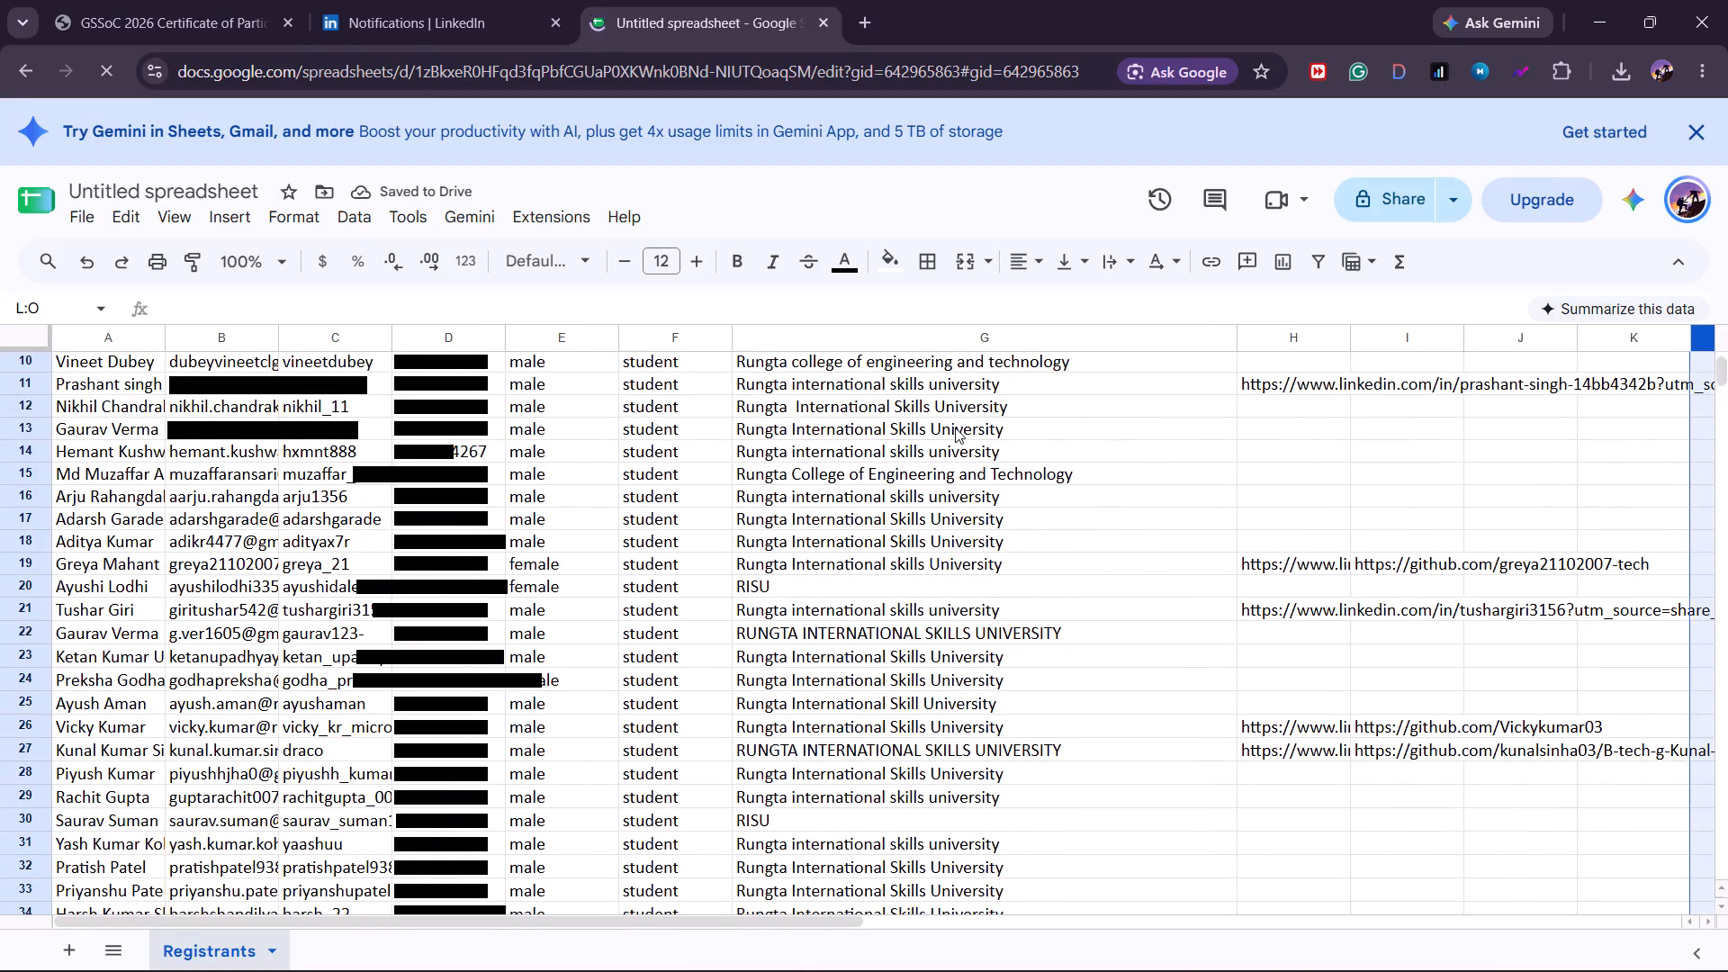
pyautogui.scroll(-14, 955, 427)
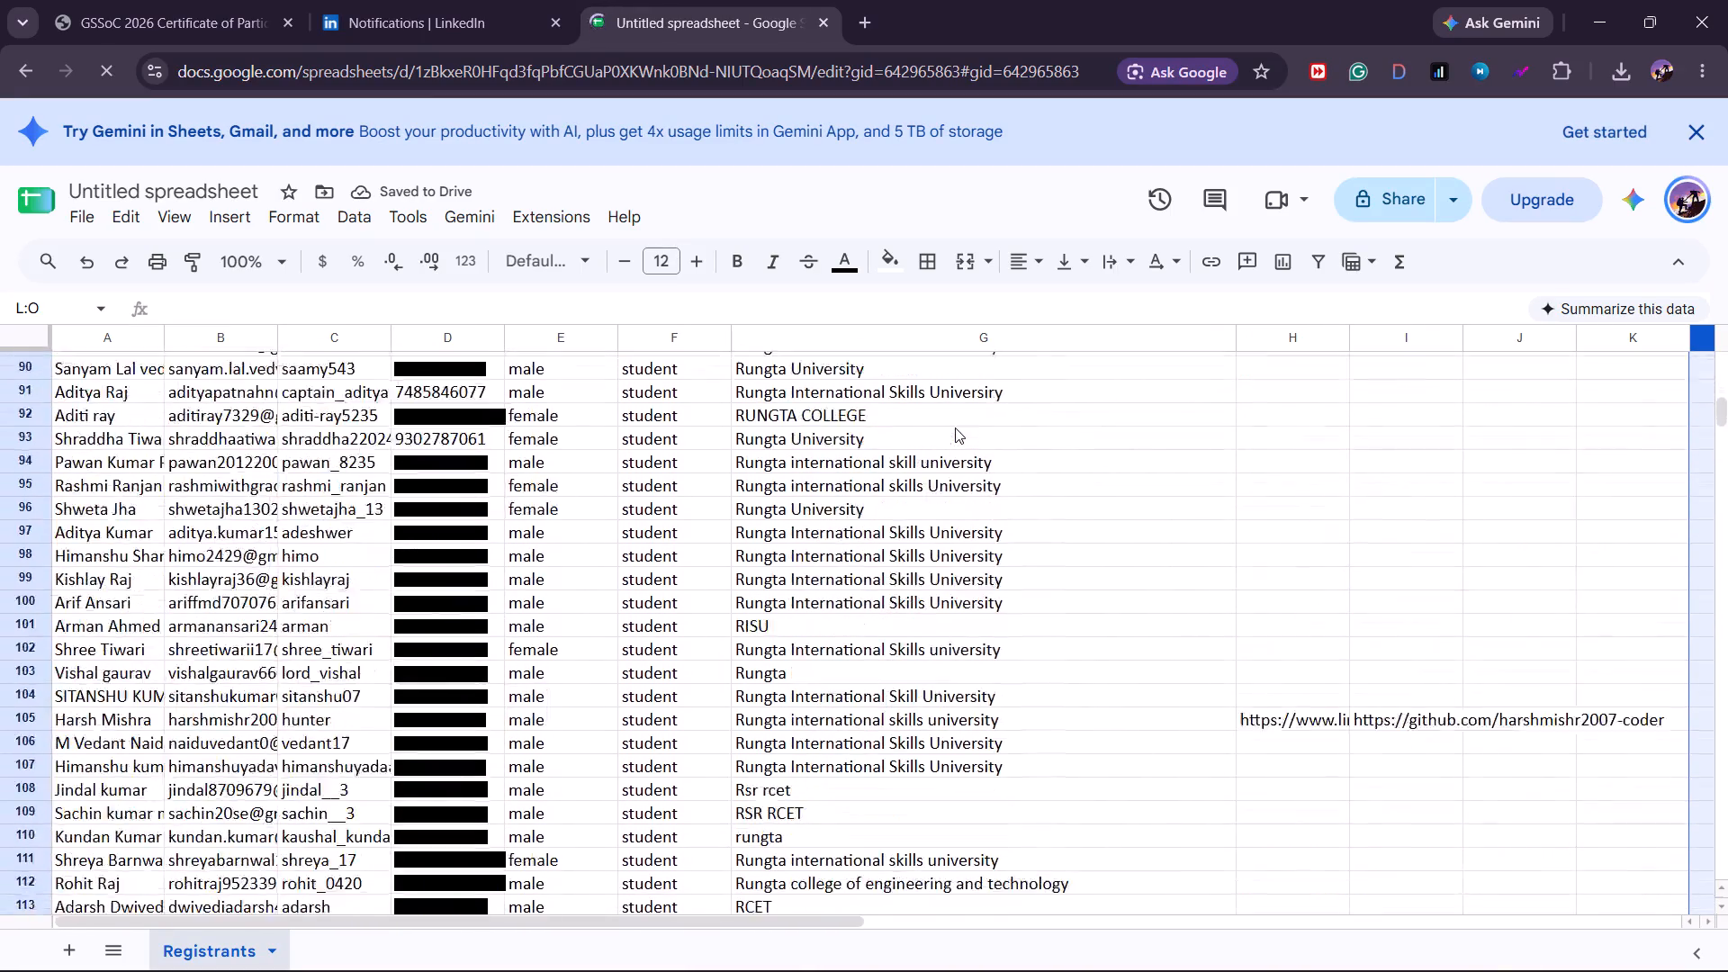
pyautogui.scroll(-8, 955, 427)
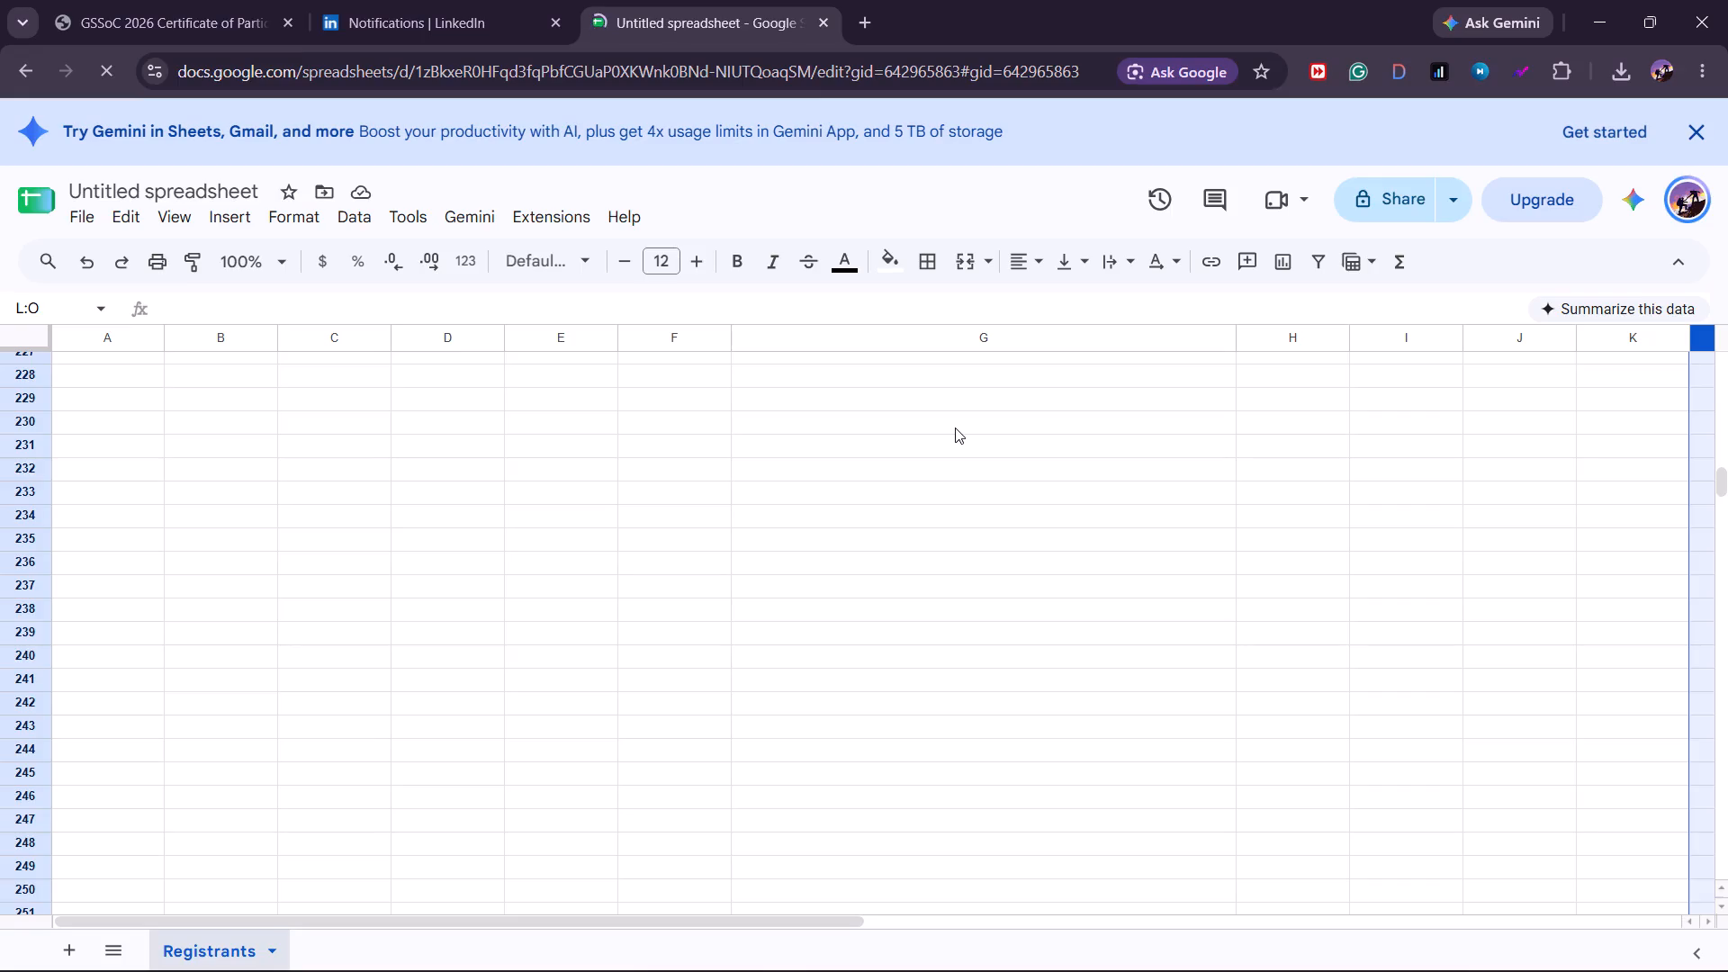
pyautogui.scroll(7, 955, 427)
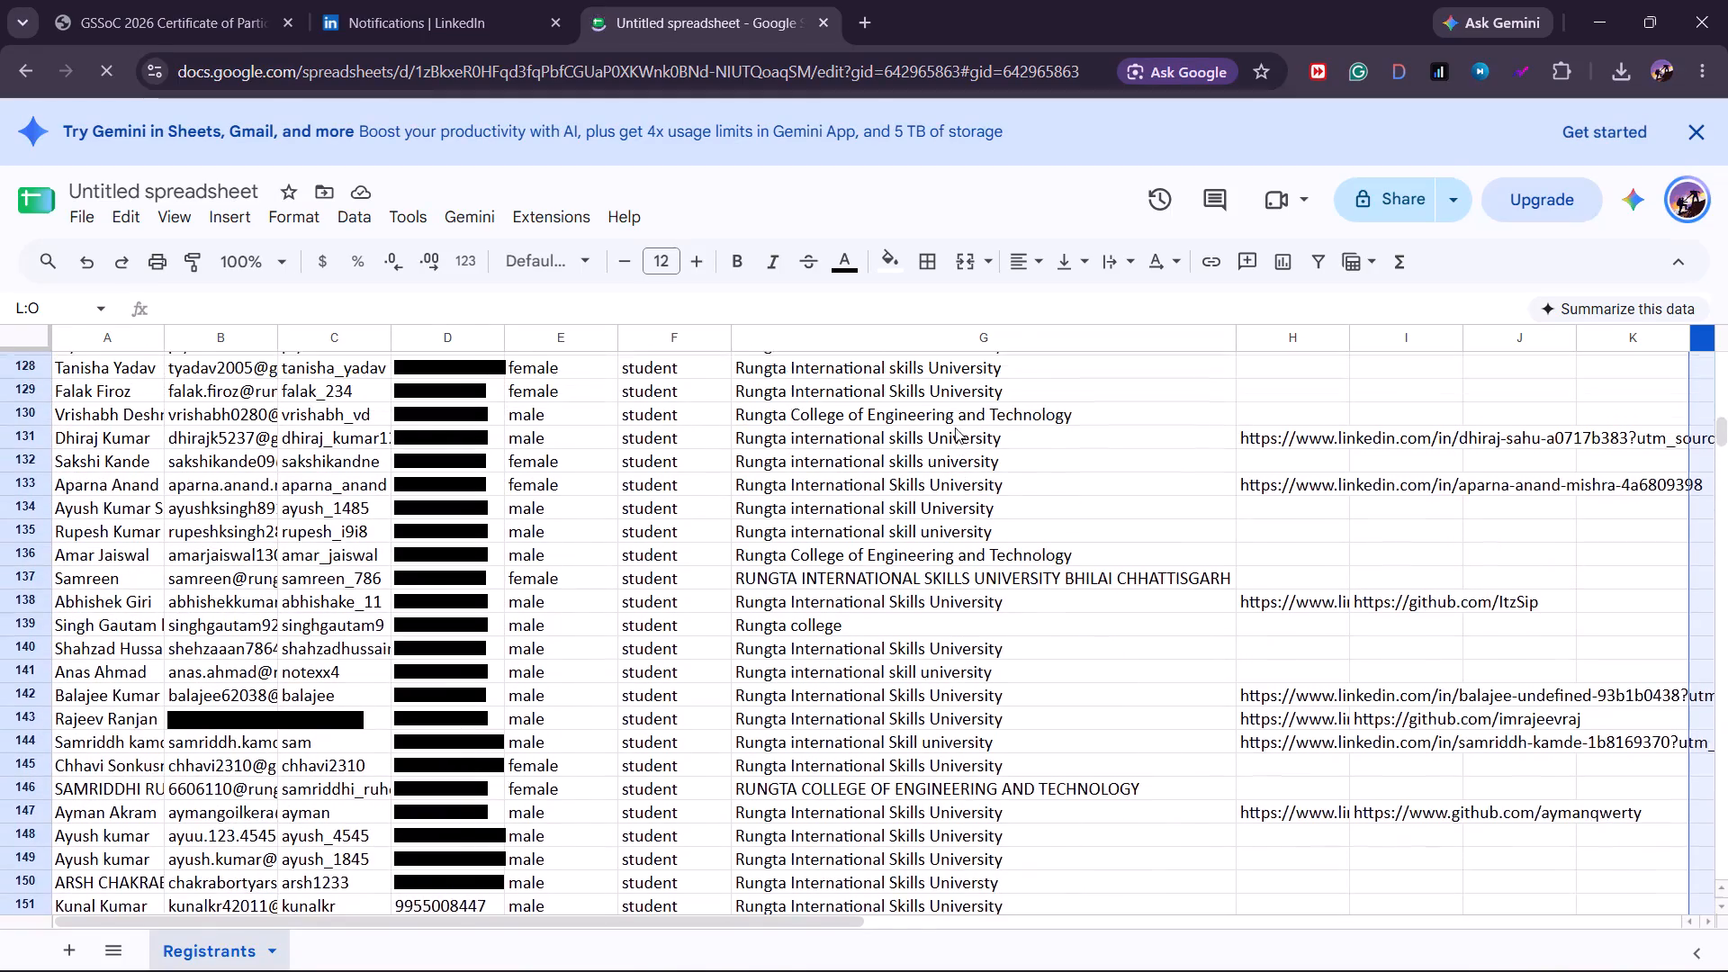
pyautogui.scroll(5, 955, 427)
pyautogui.scroll(5, 679, 565)
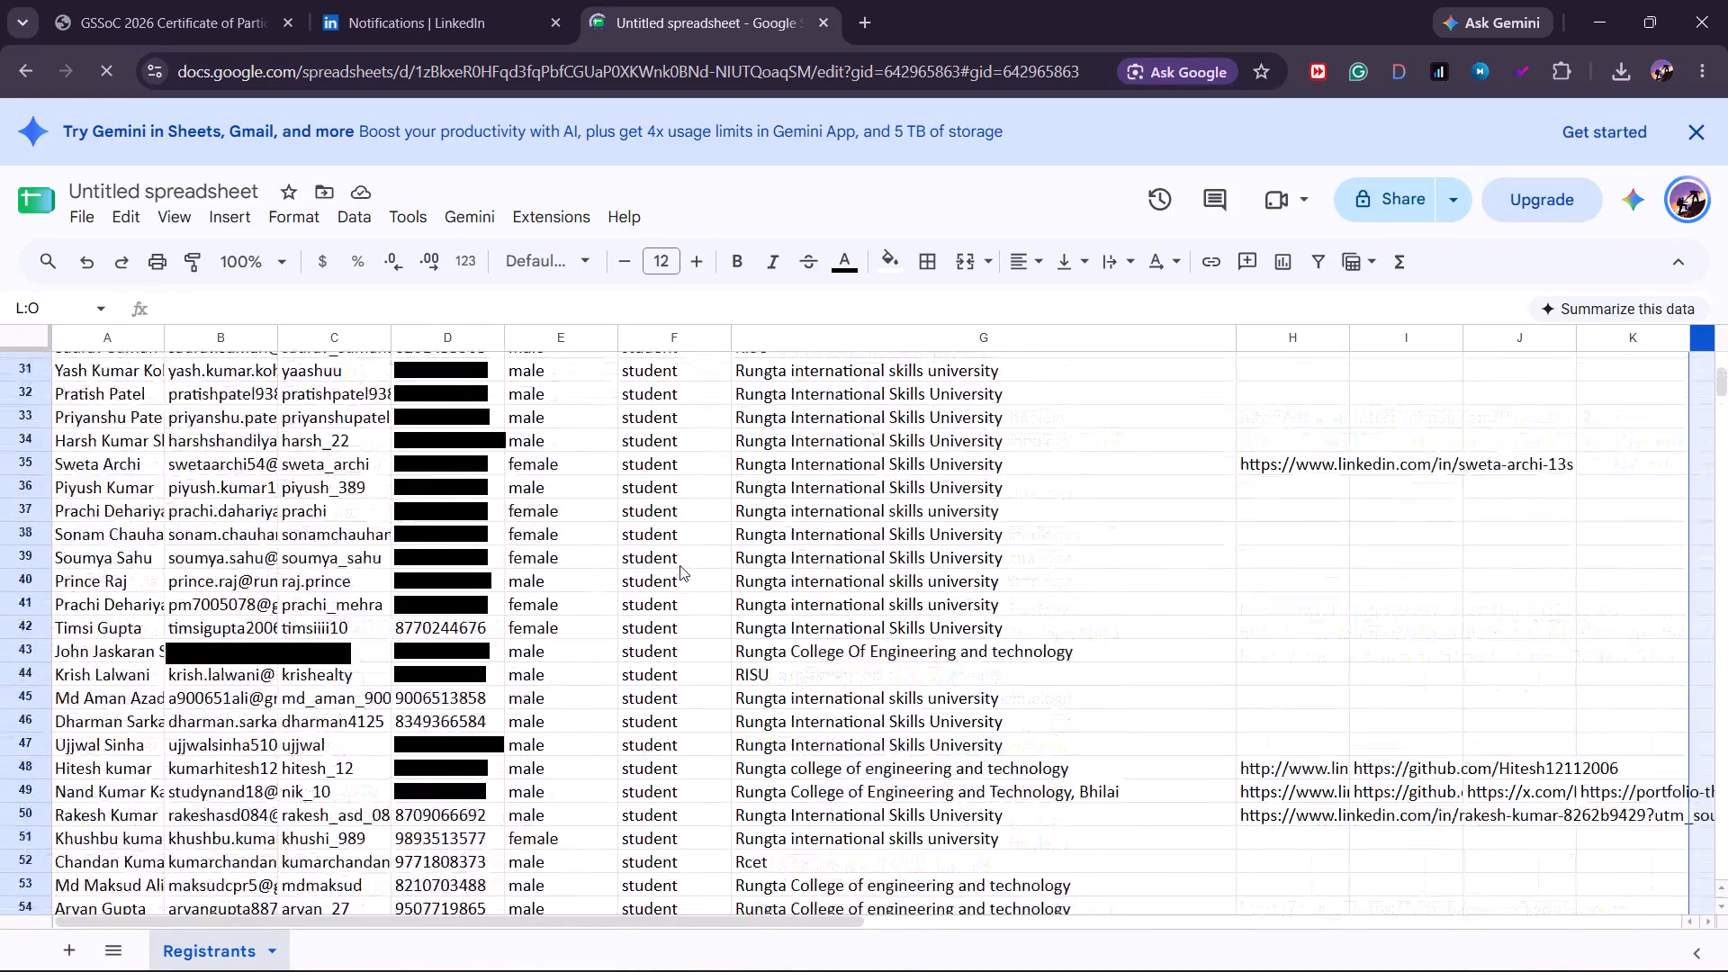
pyautogui.scroll(11, 609, 577)
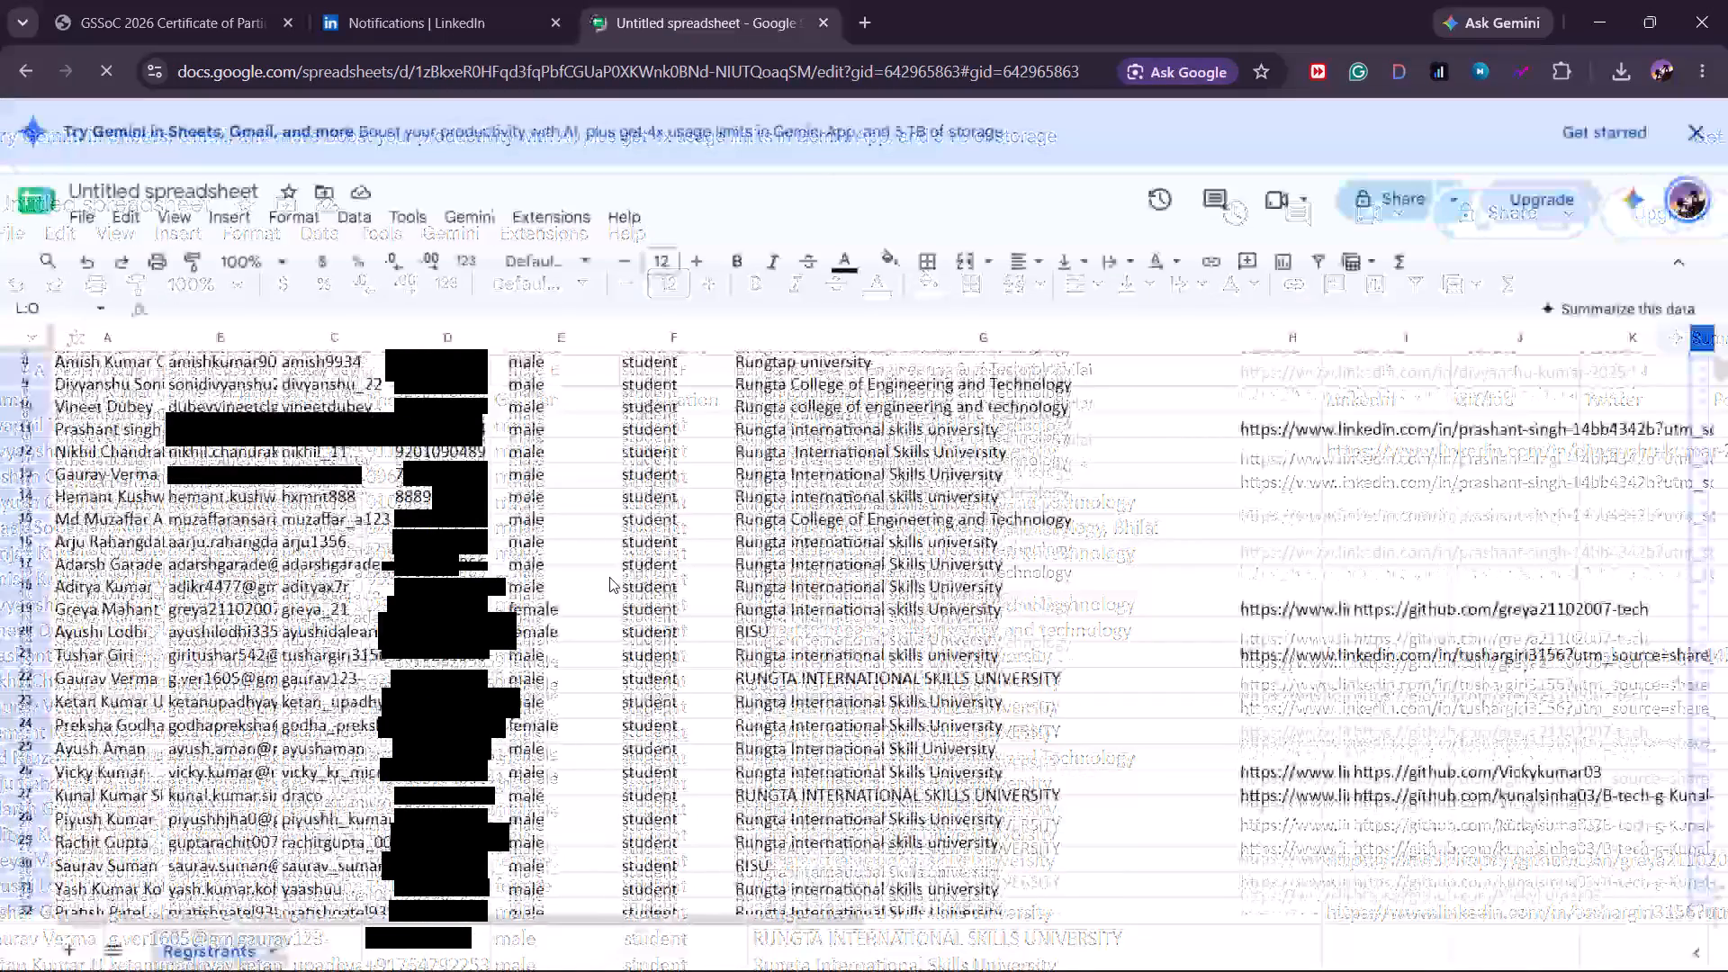
pyautogui.hscroll(-1, 609, 577)
pyautogui.scroll(13, 609, 577)
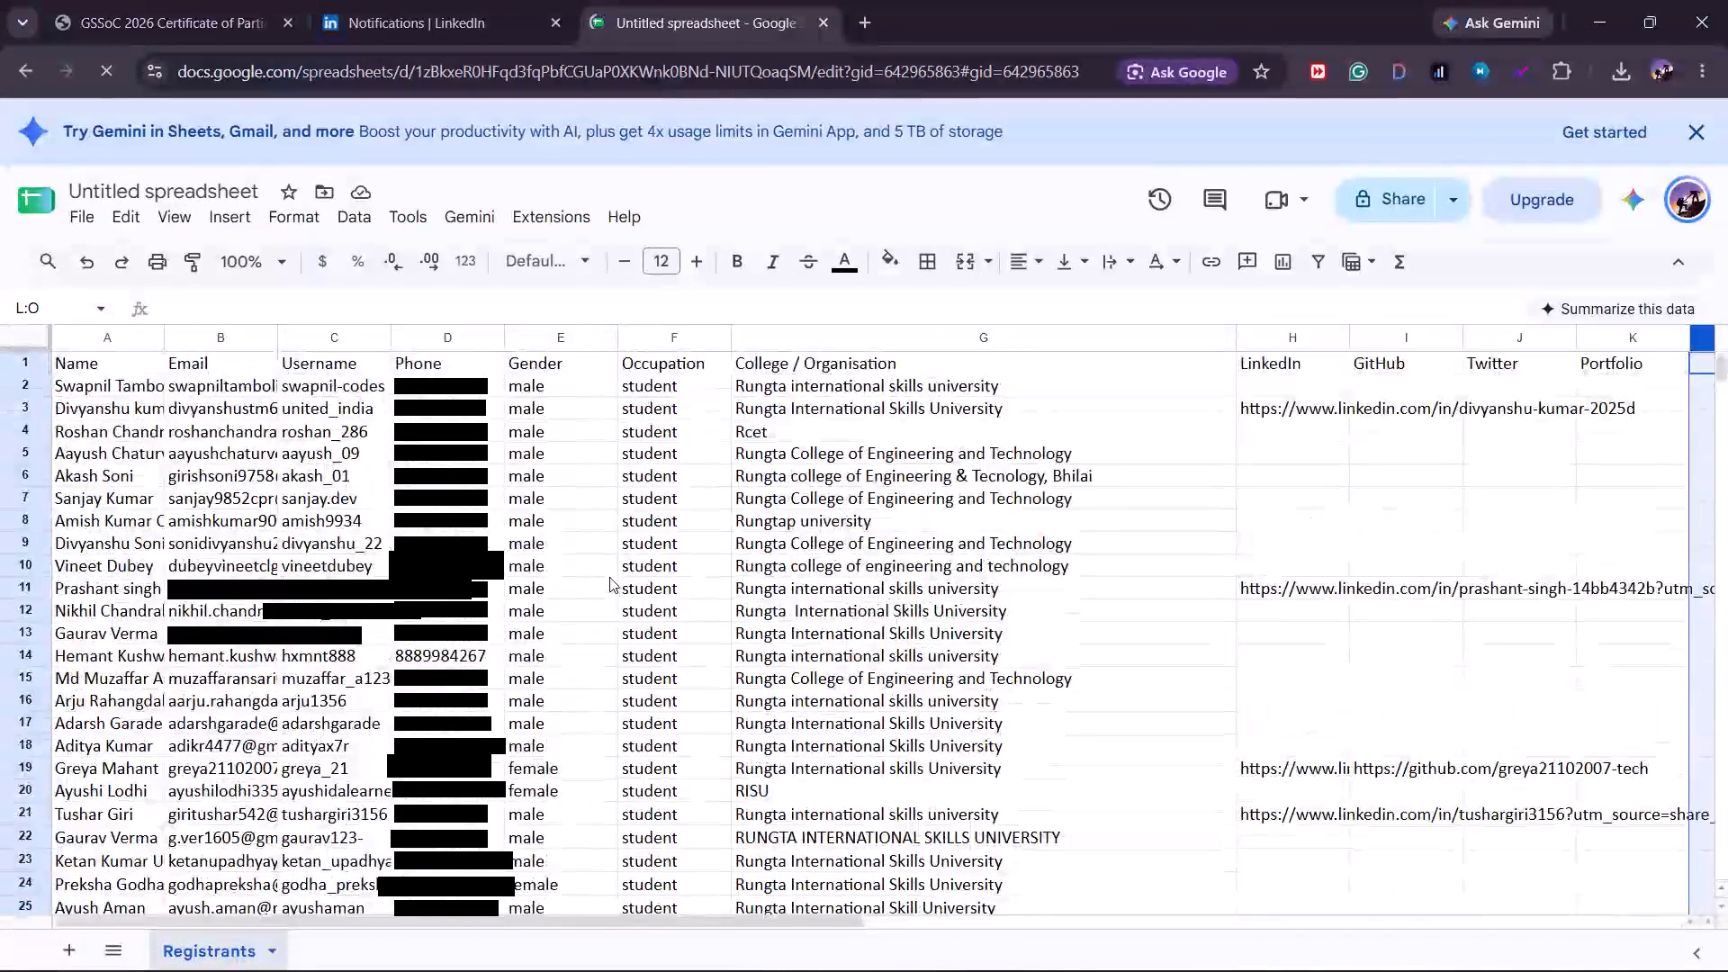
# Fit the Name column's width to its contents.
pyautogui.doubleClick(165, 332)
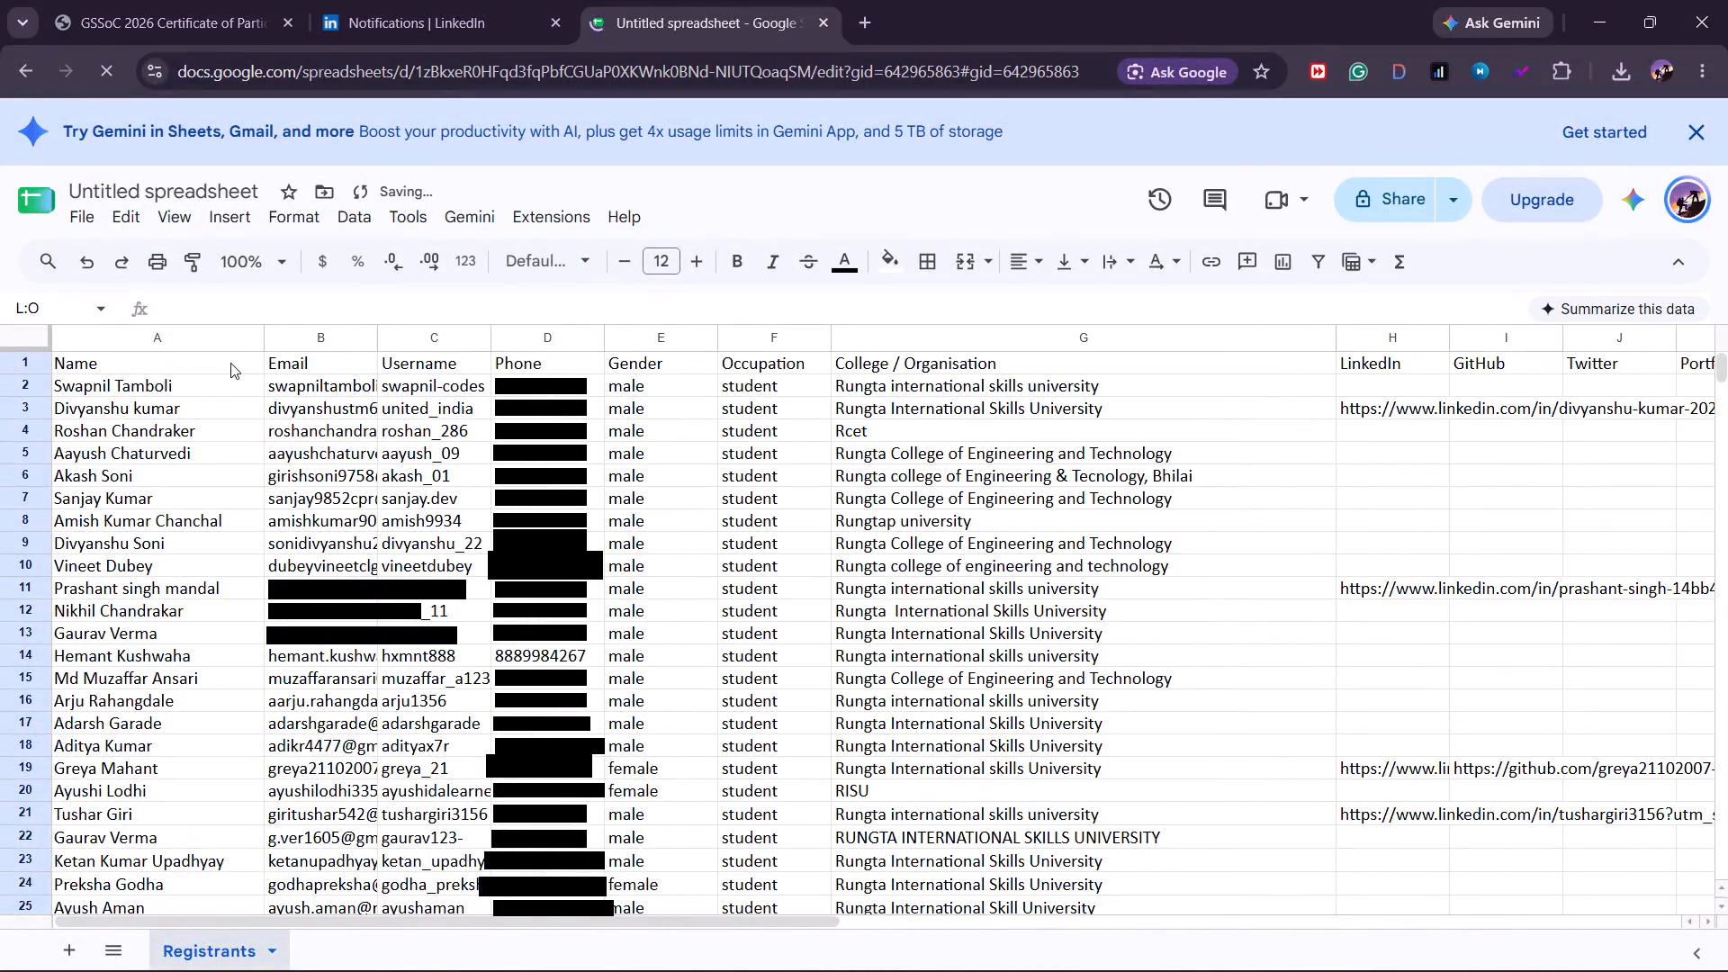
# Add a new blank sheet next to the Registrants sheet.
pyautogui.click(305, 946)
pyautogui.click(75, 956)
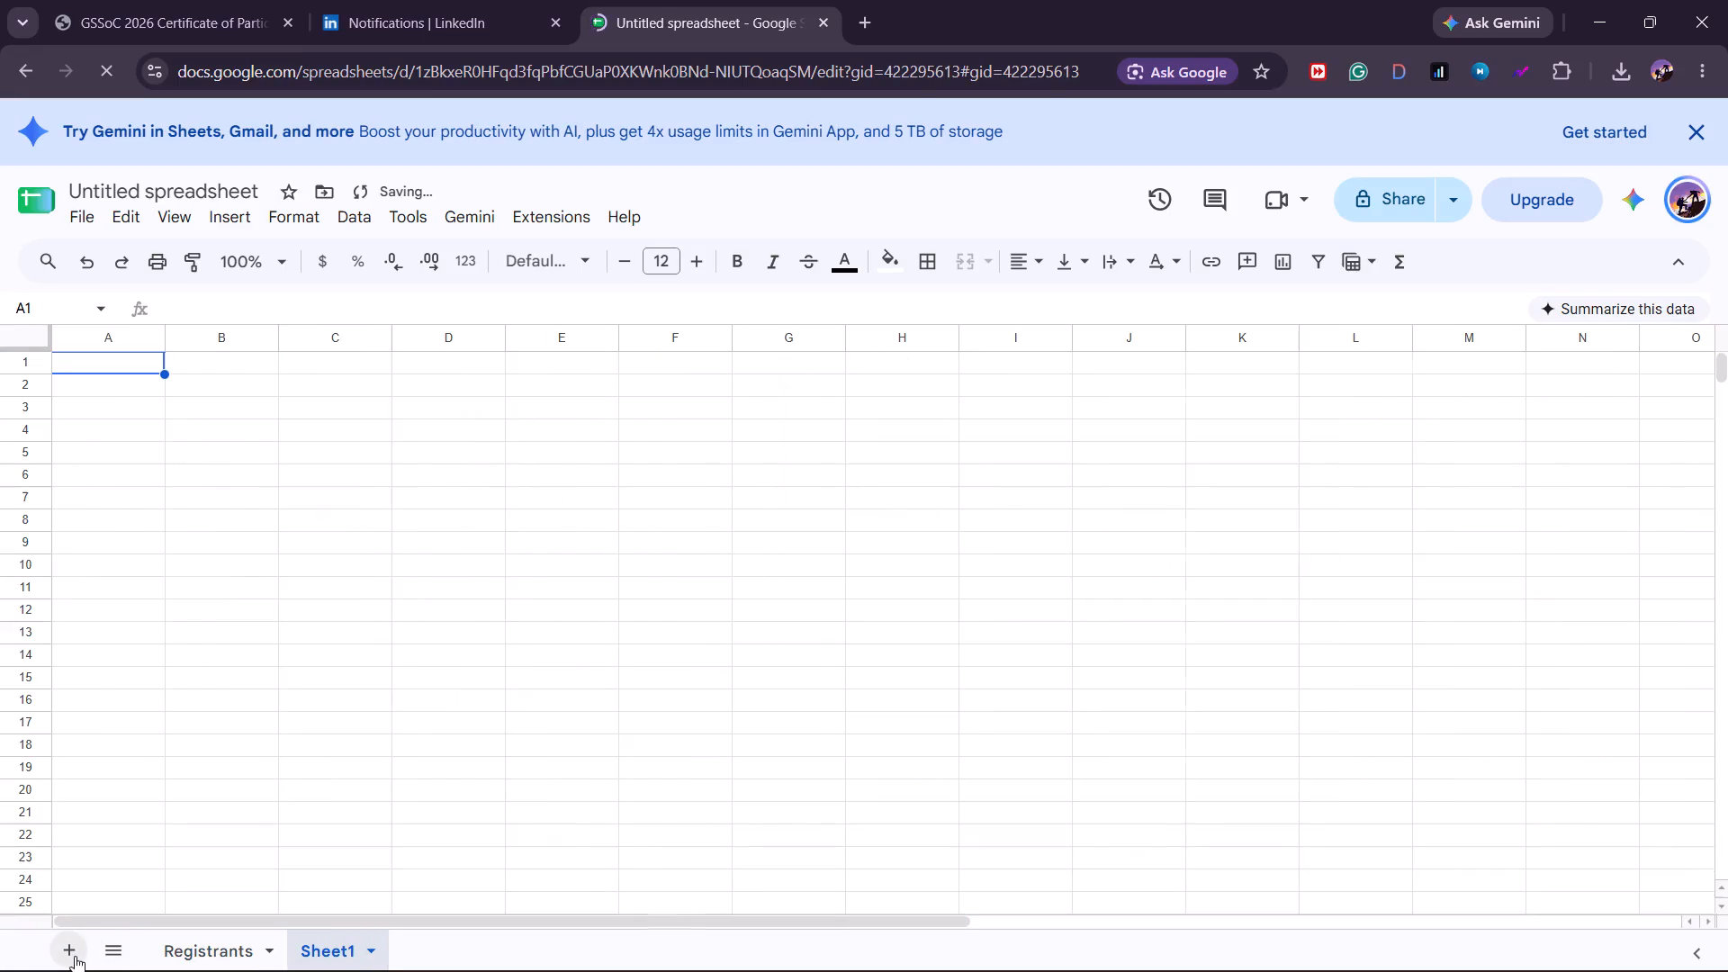
# Import Low Code No Code.xlsx from the hackathon Data folder as a new spreadsheet and open it.
pyautogui.click(81, 224)
pyautogui.click(143, 319)
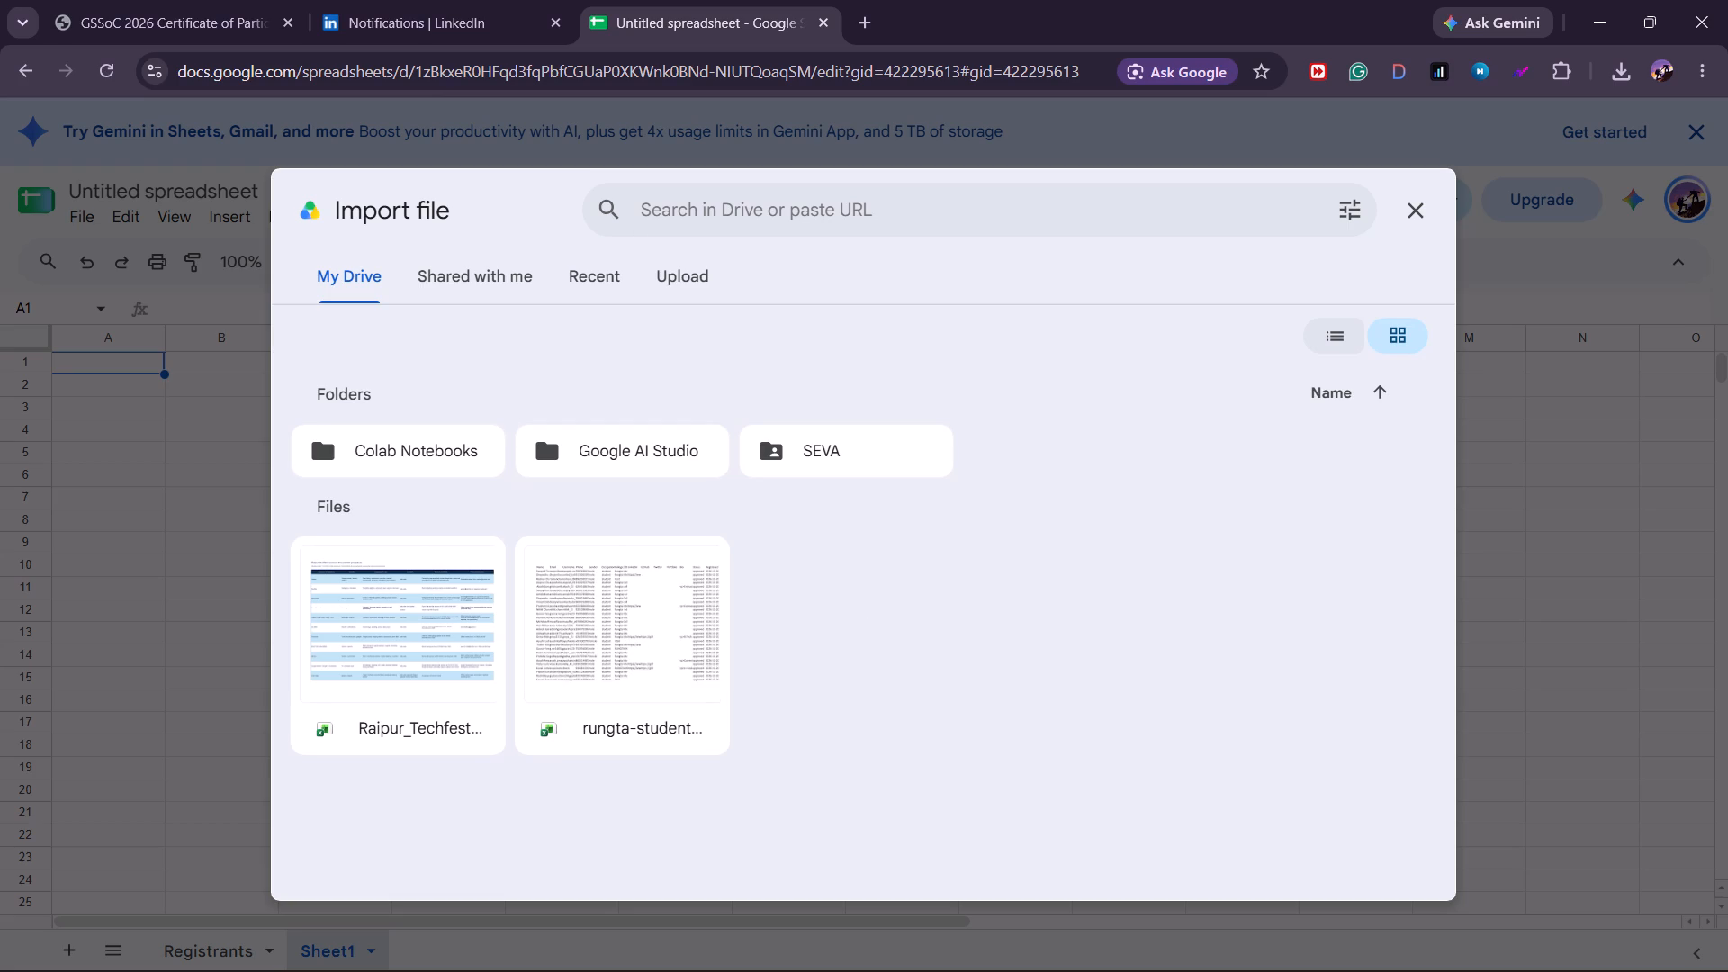
pyautogui.click(723, 270)
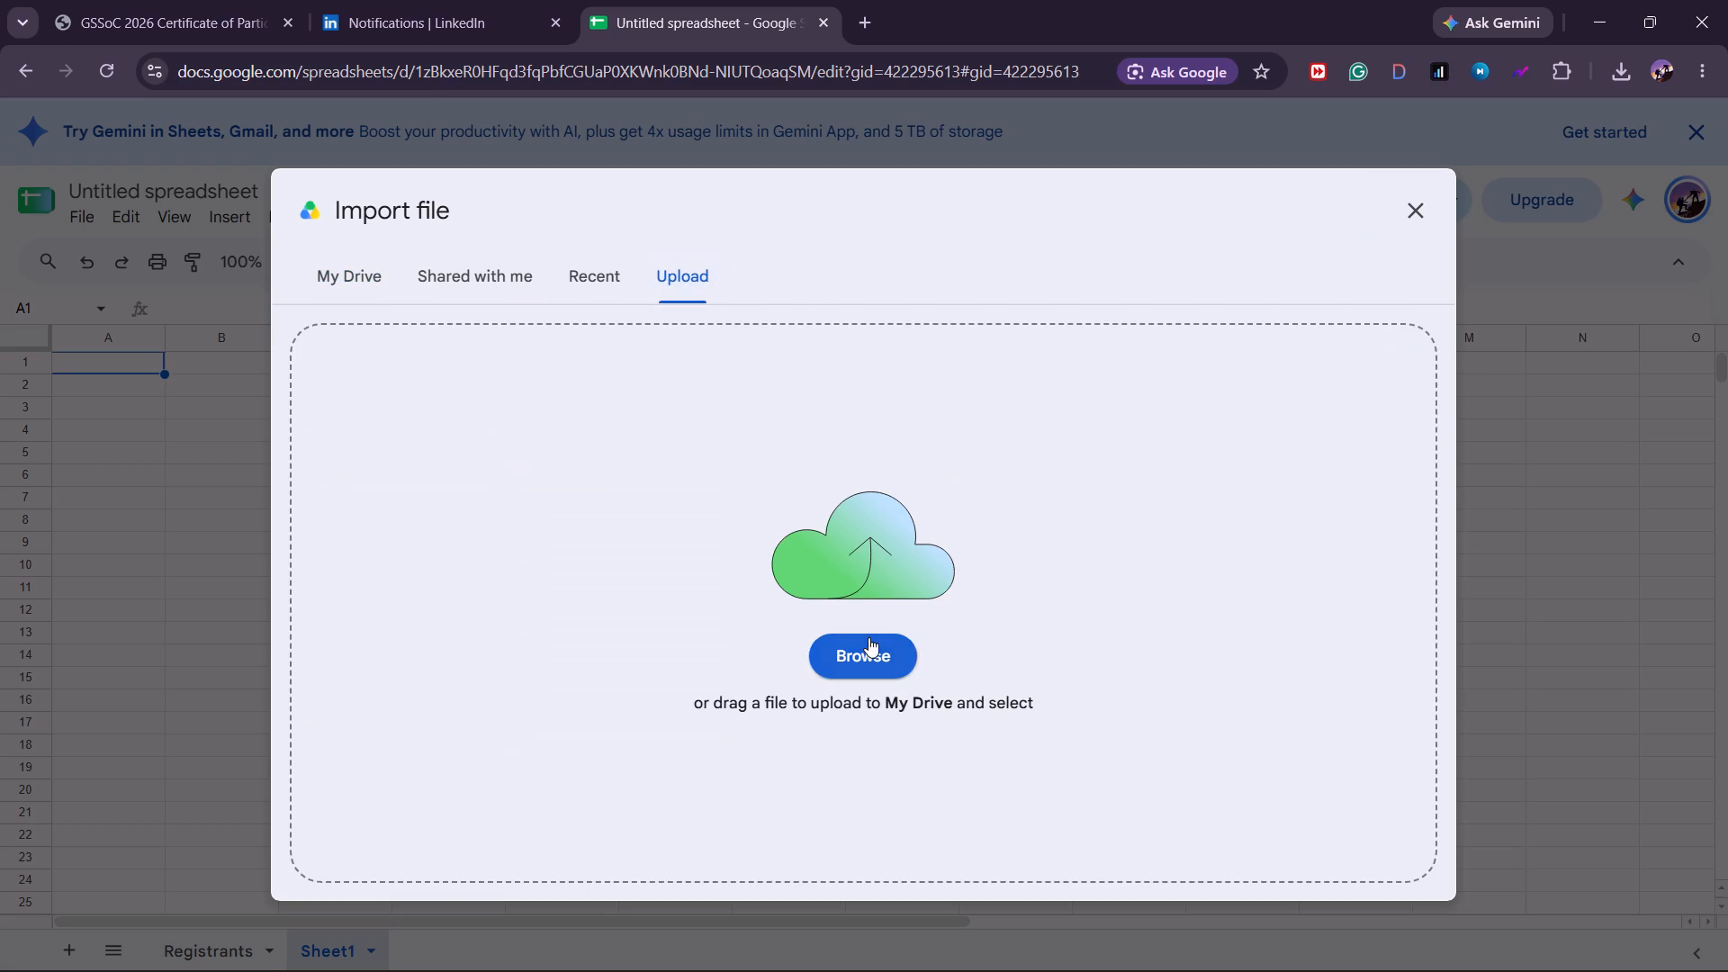
pyautogui.click(881, 643)
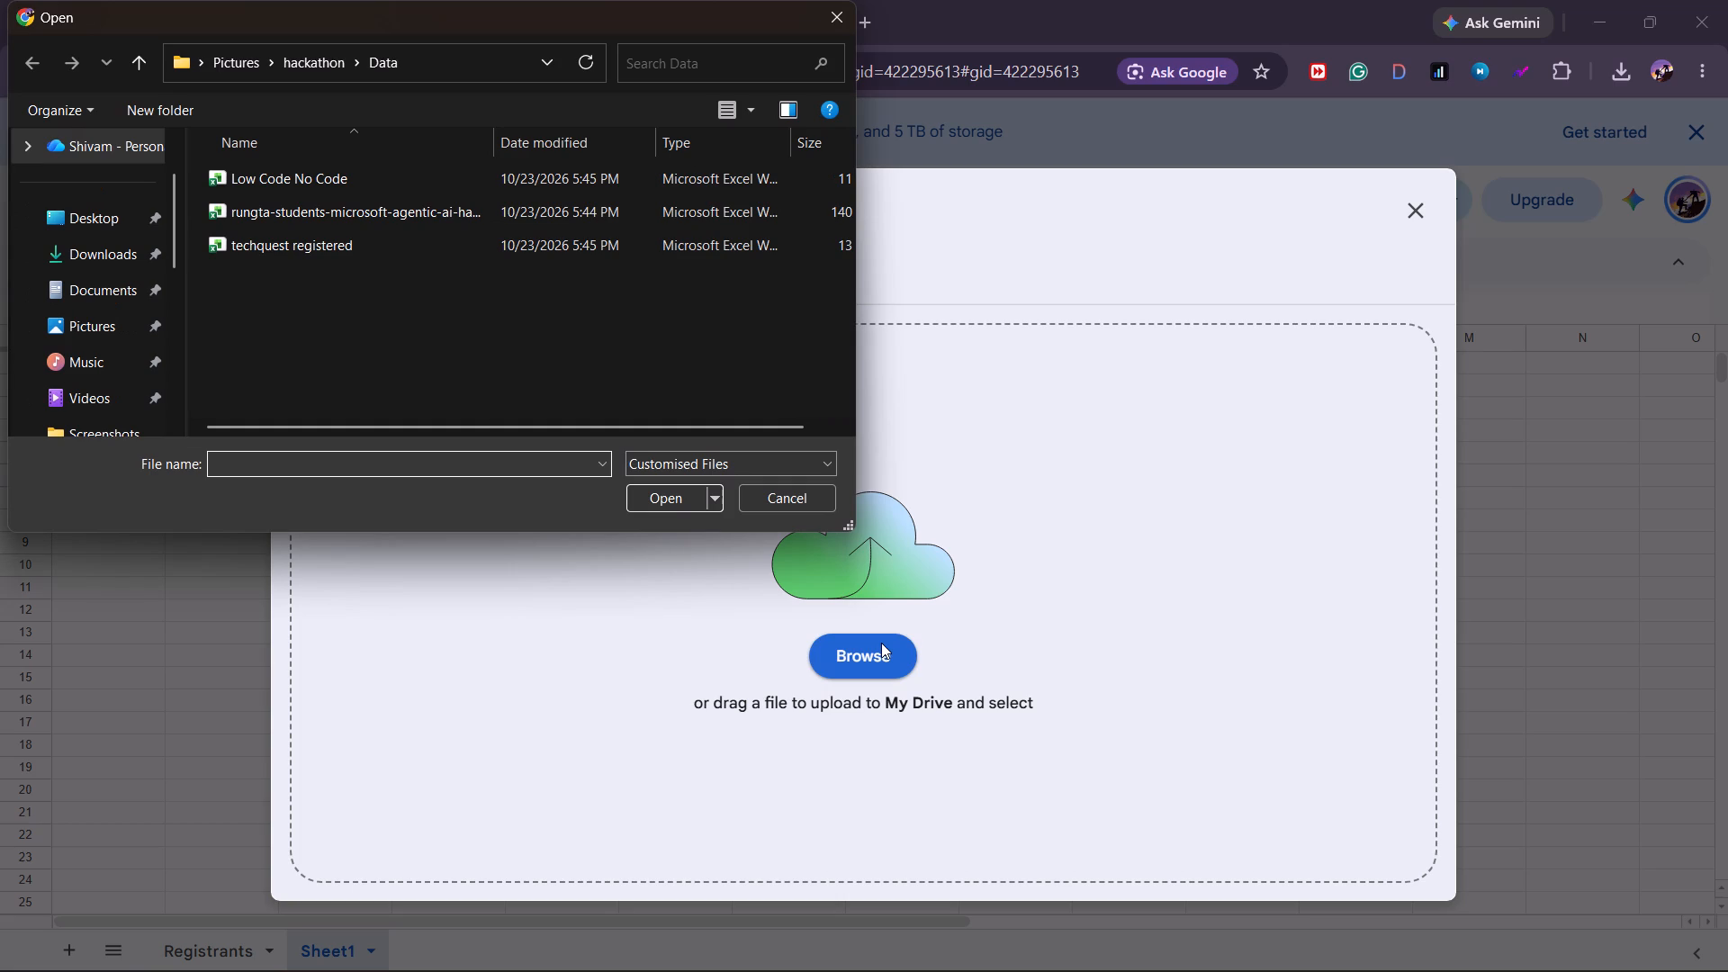
pyautogui.click(577, 174)
pyautogui.press('Return')
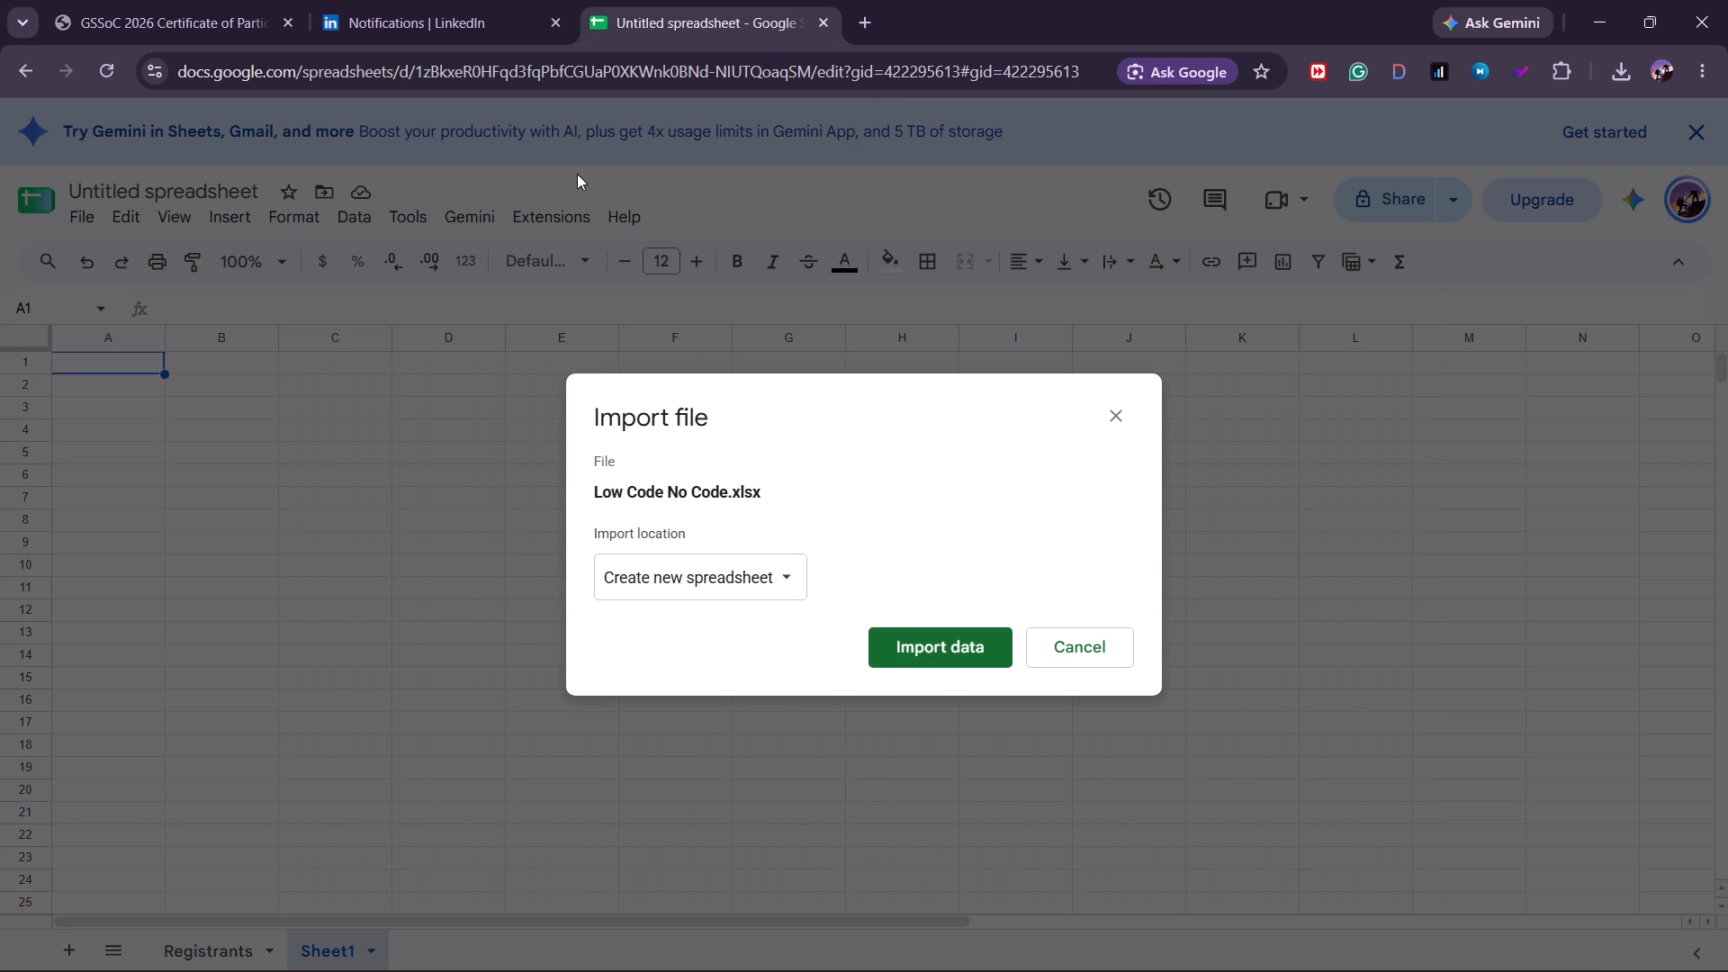
pyautogui.press('Return')
pyautogui.click(920, 657)
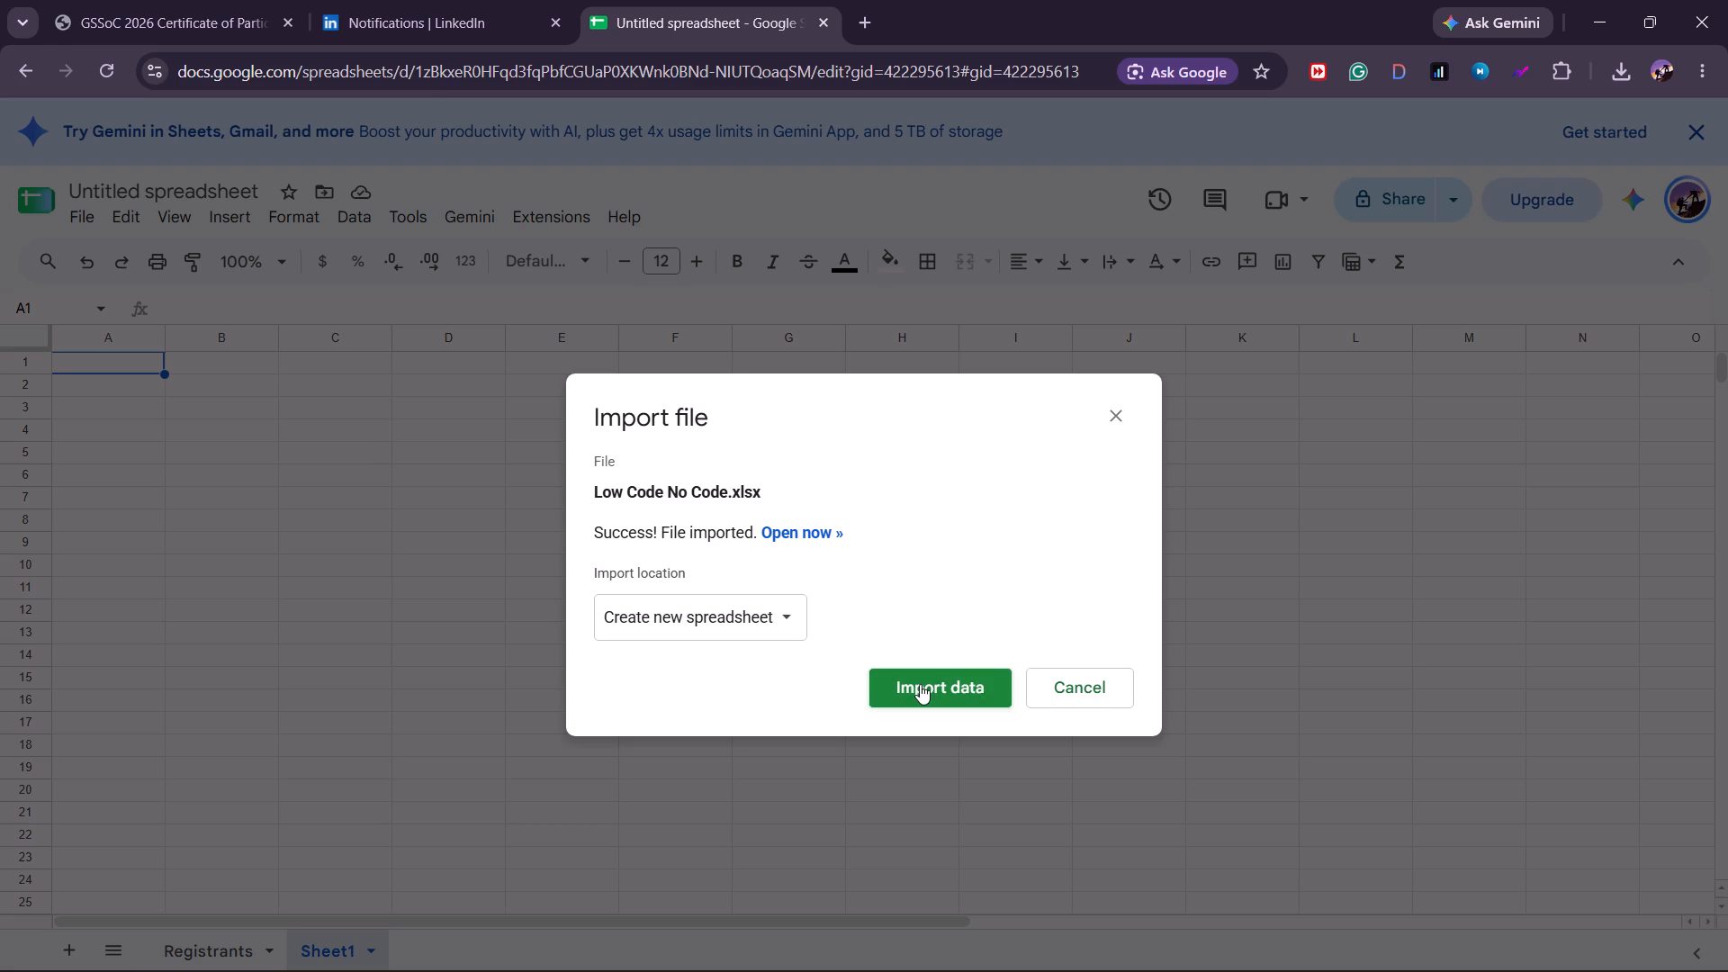
pyautogui.click(791, 526)
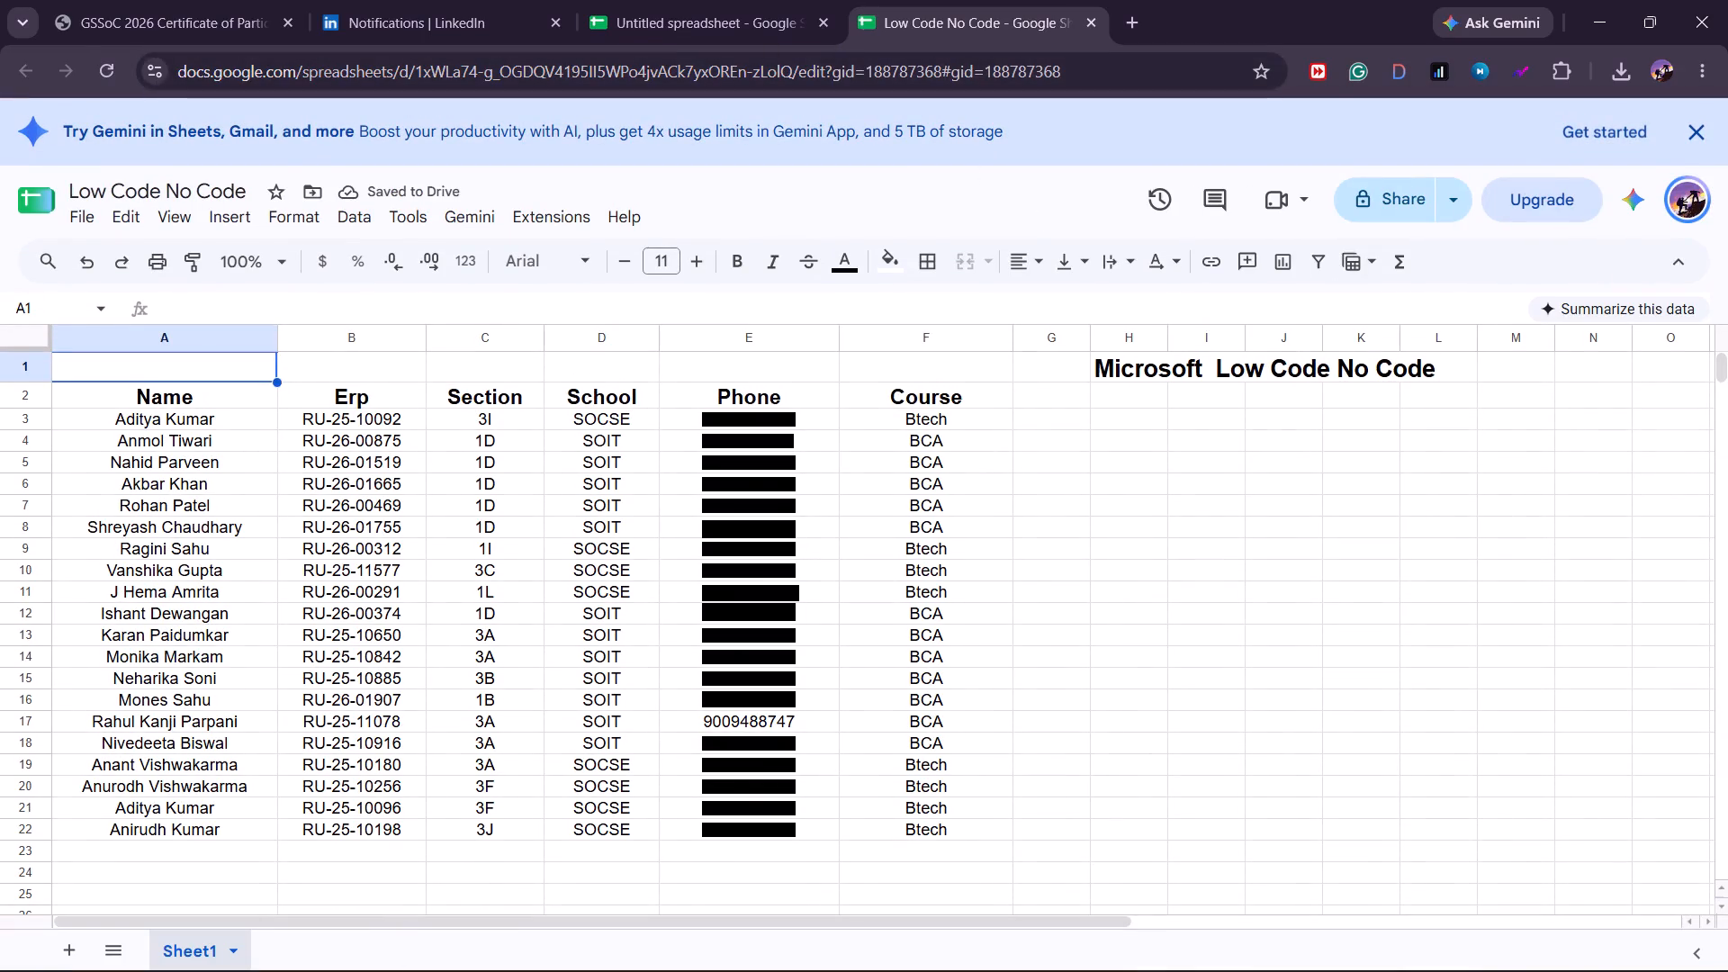
# Import techquest registered.xlsx from the hackathon Data folder as a new spreadsheet.
pyautogui.click(86, 213)
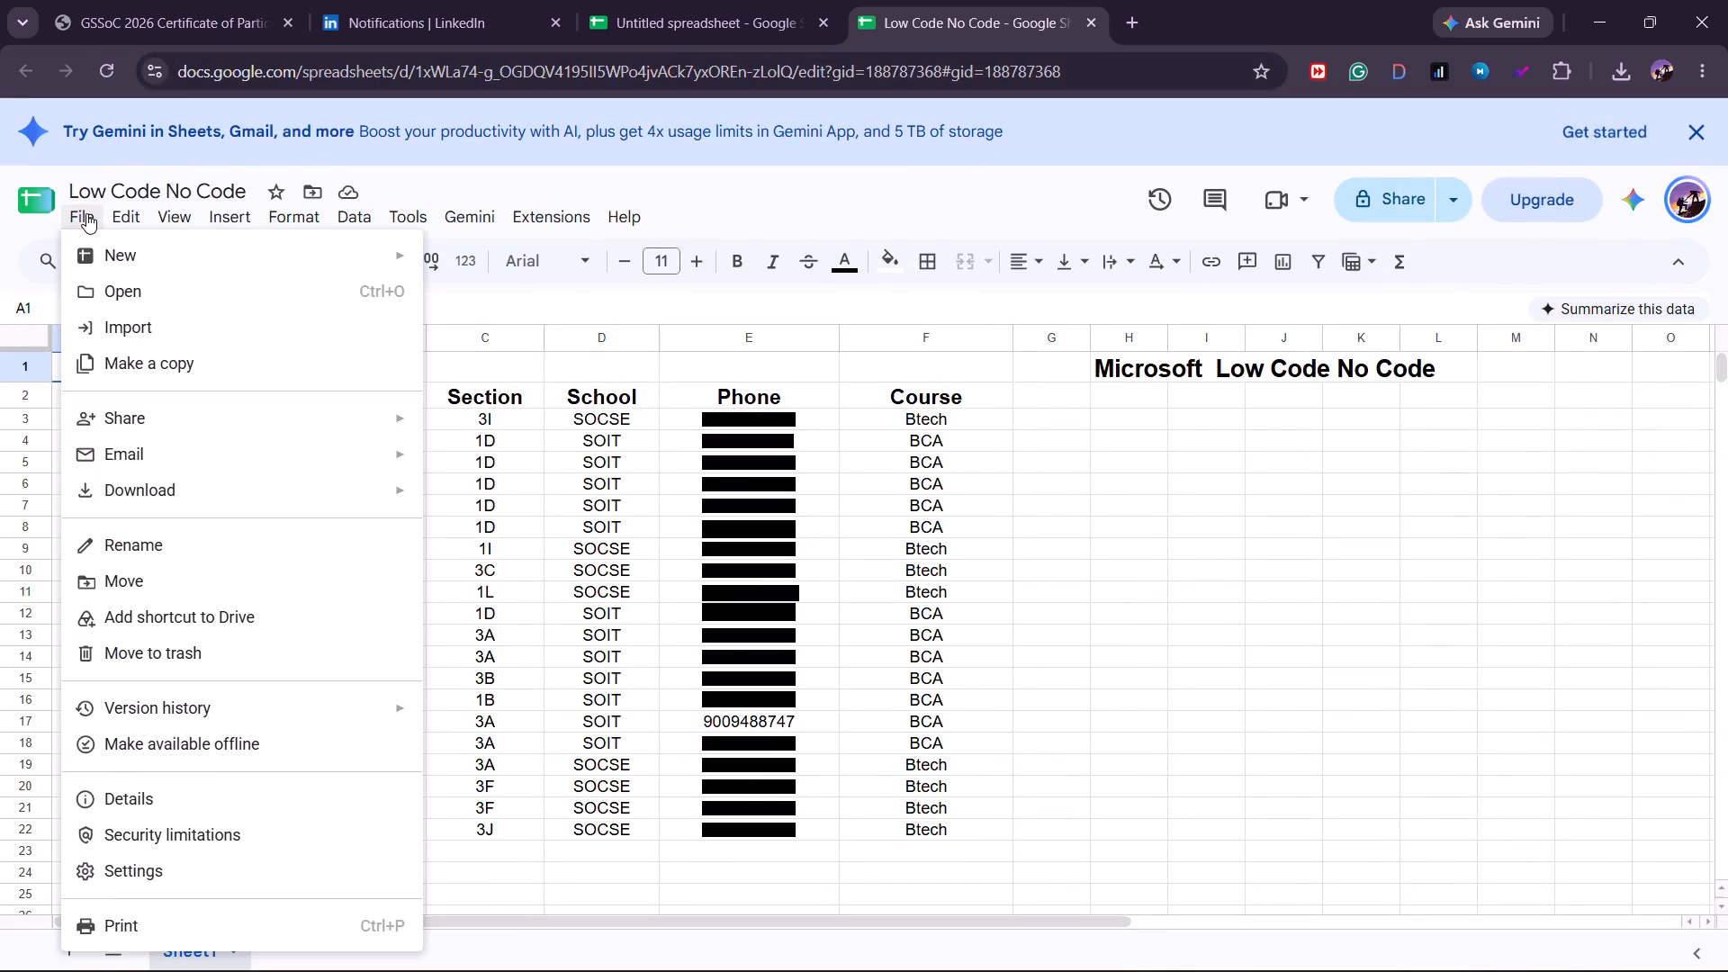
pyautogui.click(166, 341)
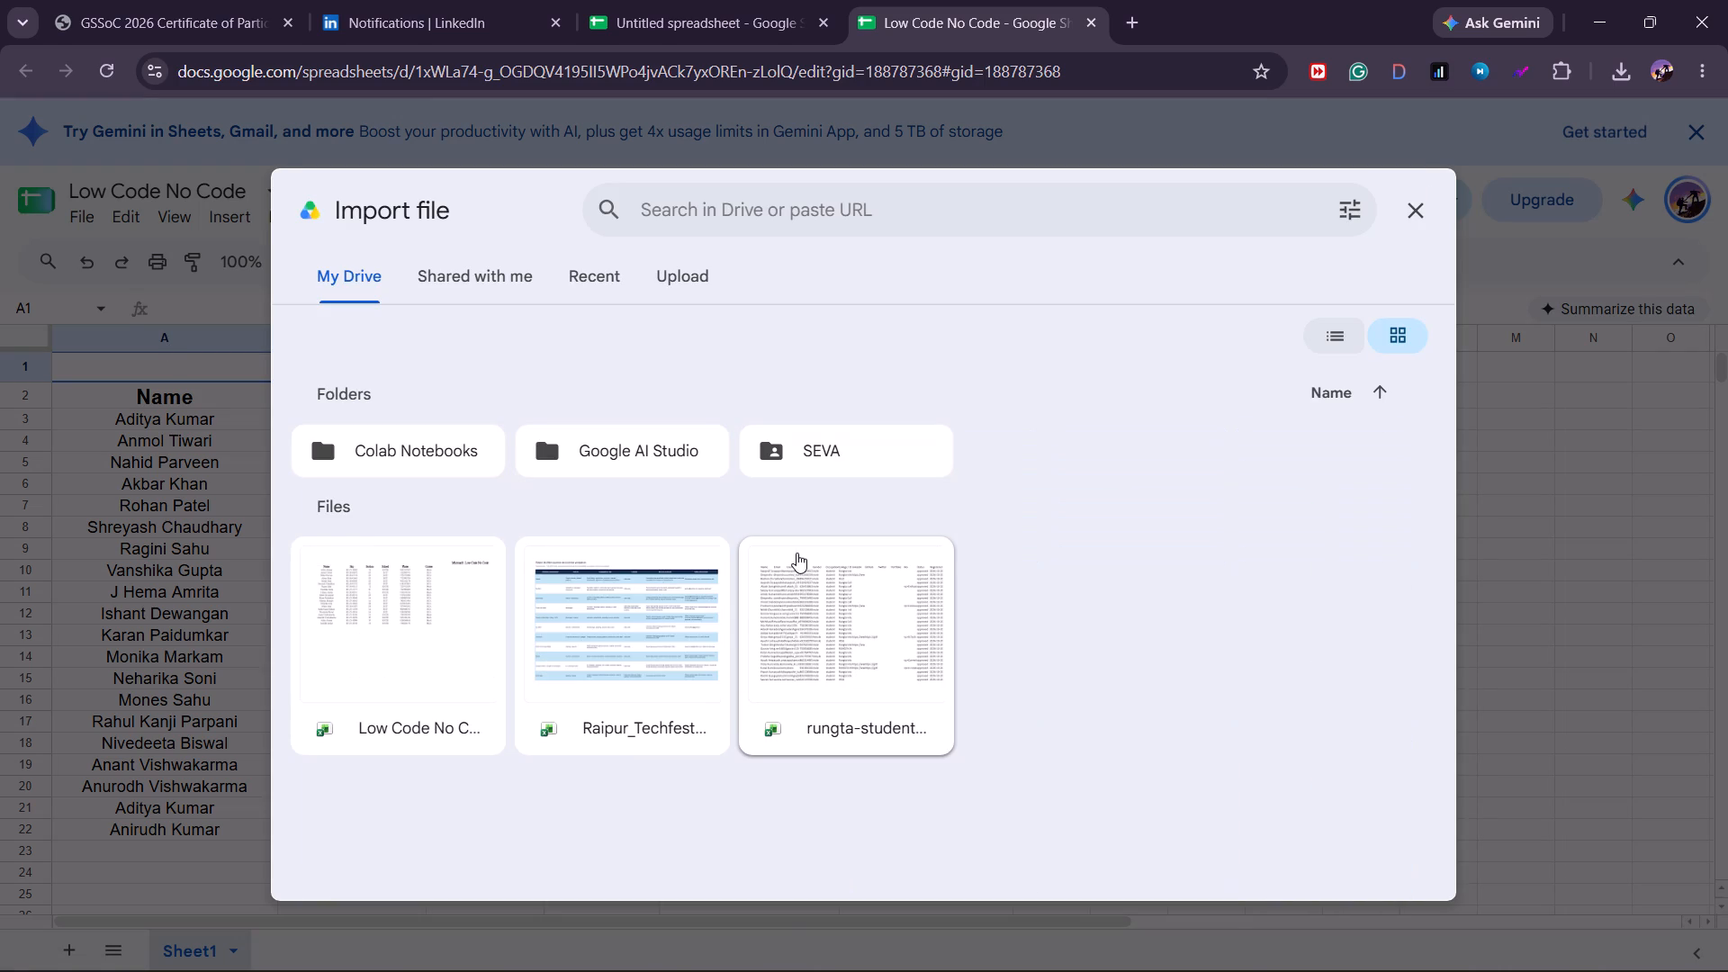
pyautogui.click(649, 276)
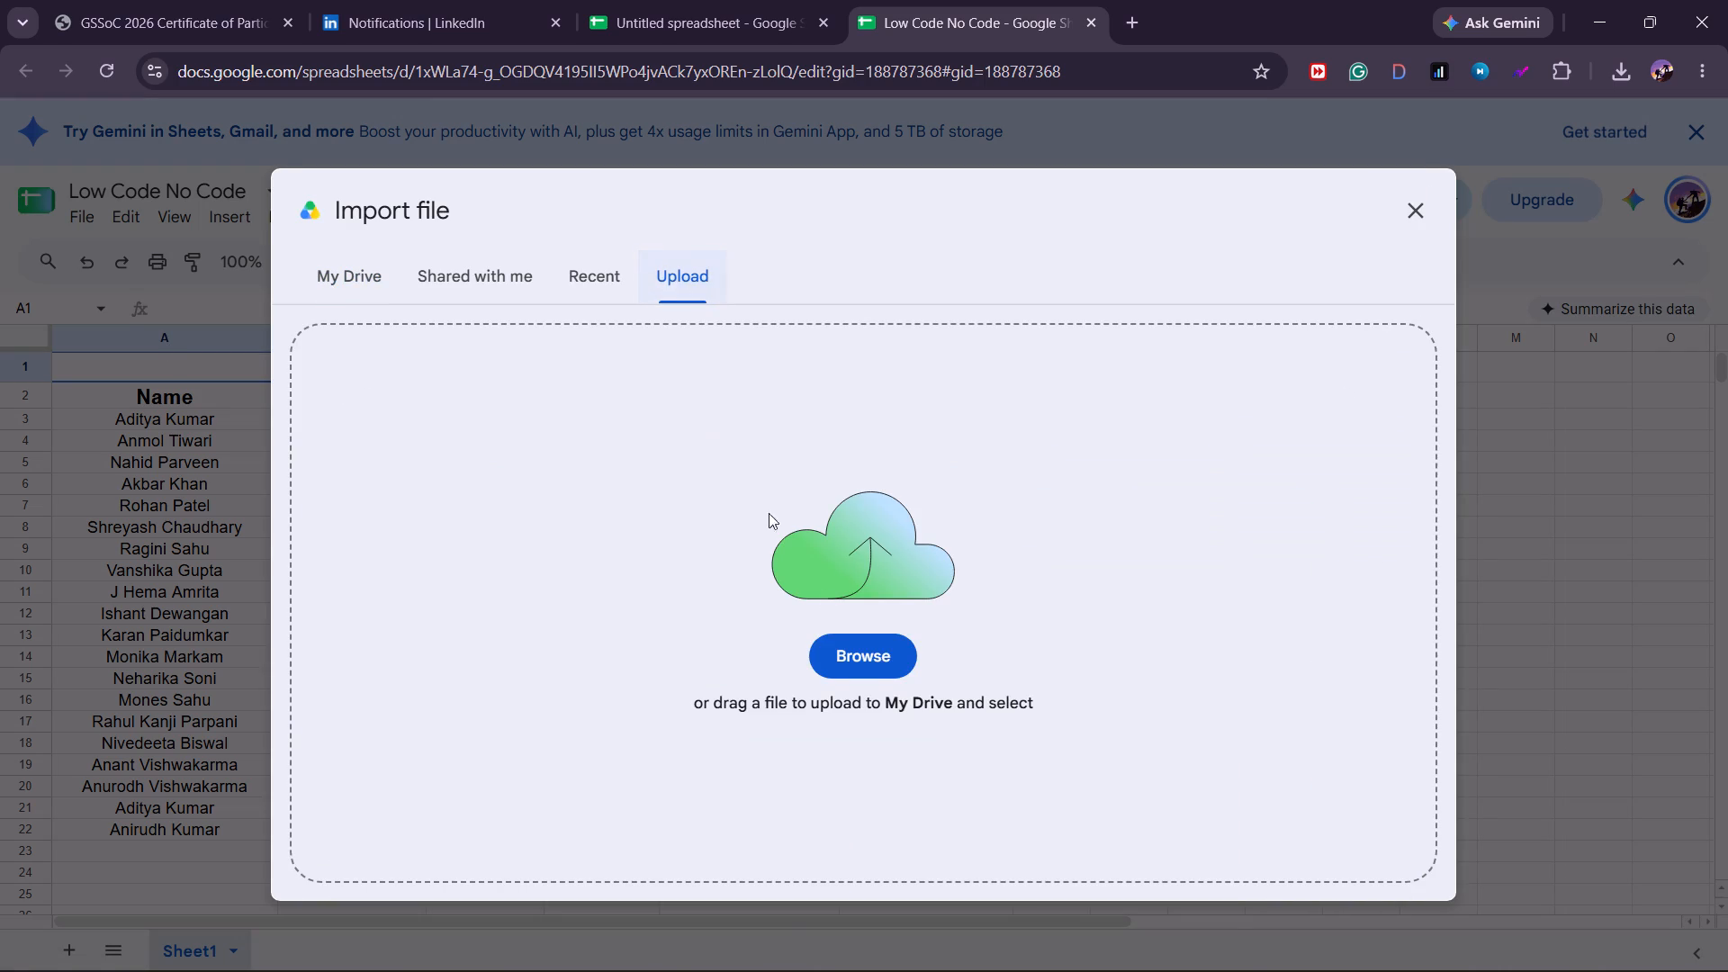
pyautogui.click(846, 640)
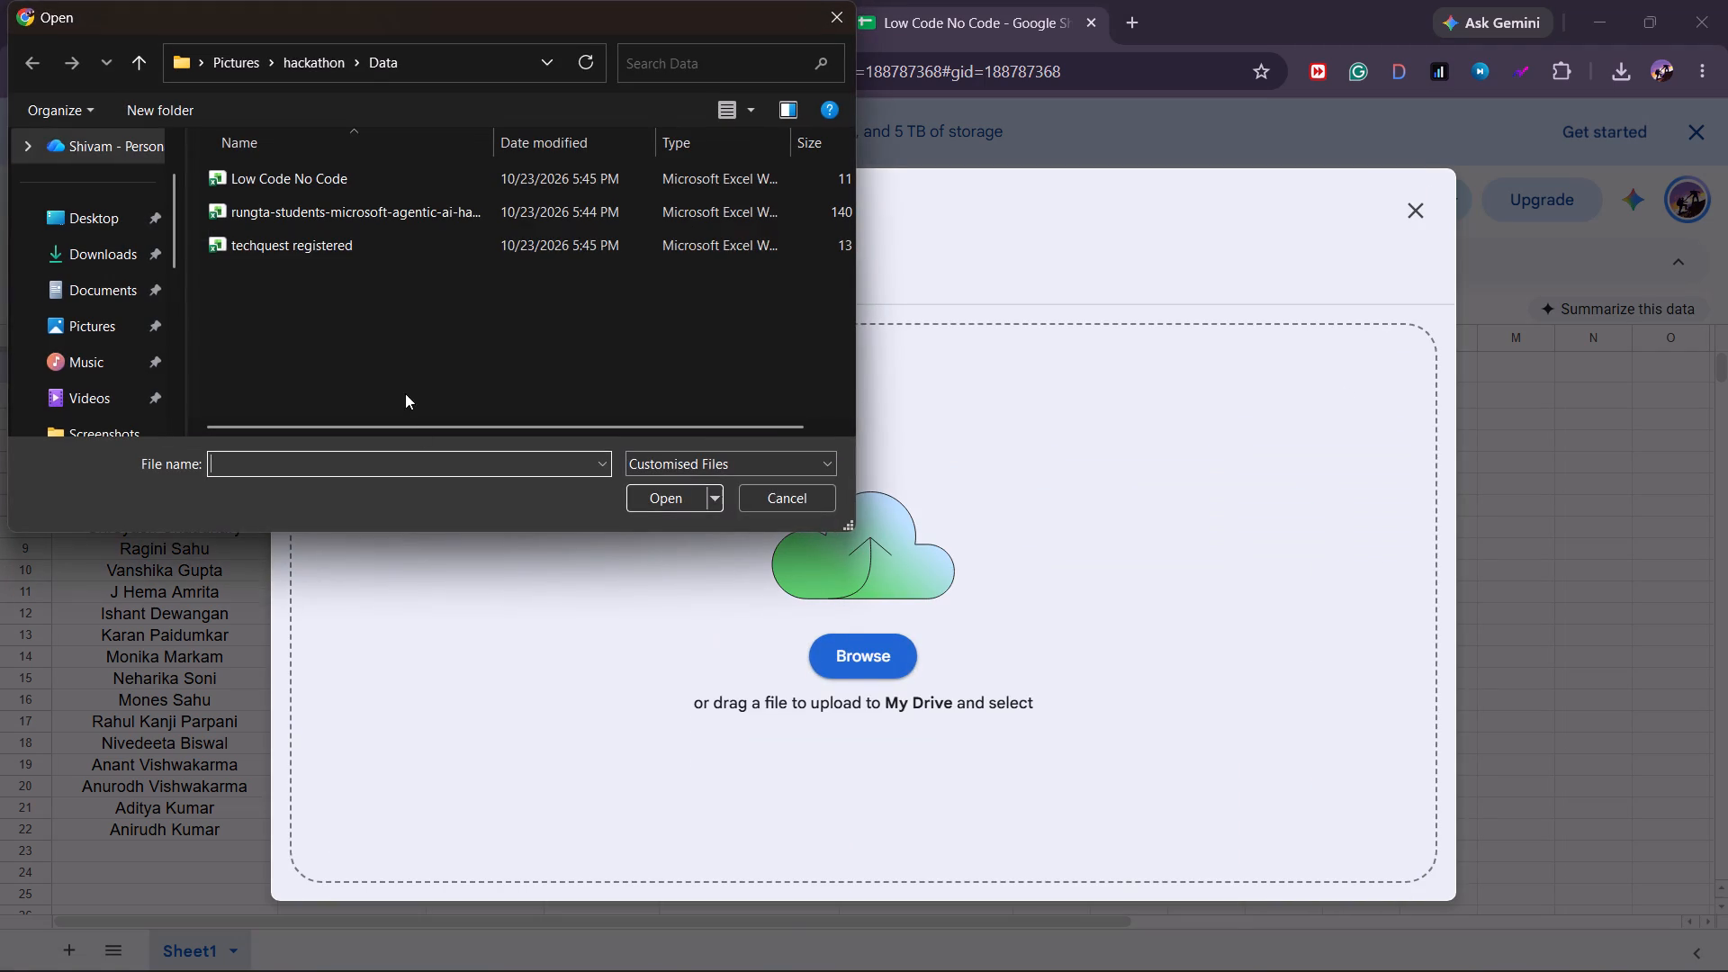
pyautogui.click(328, 243)
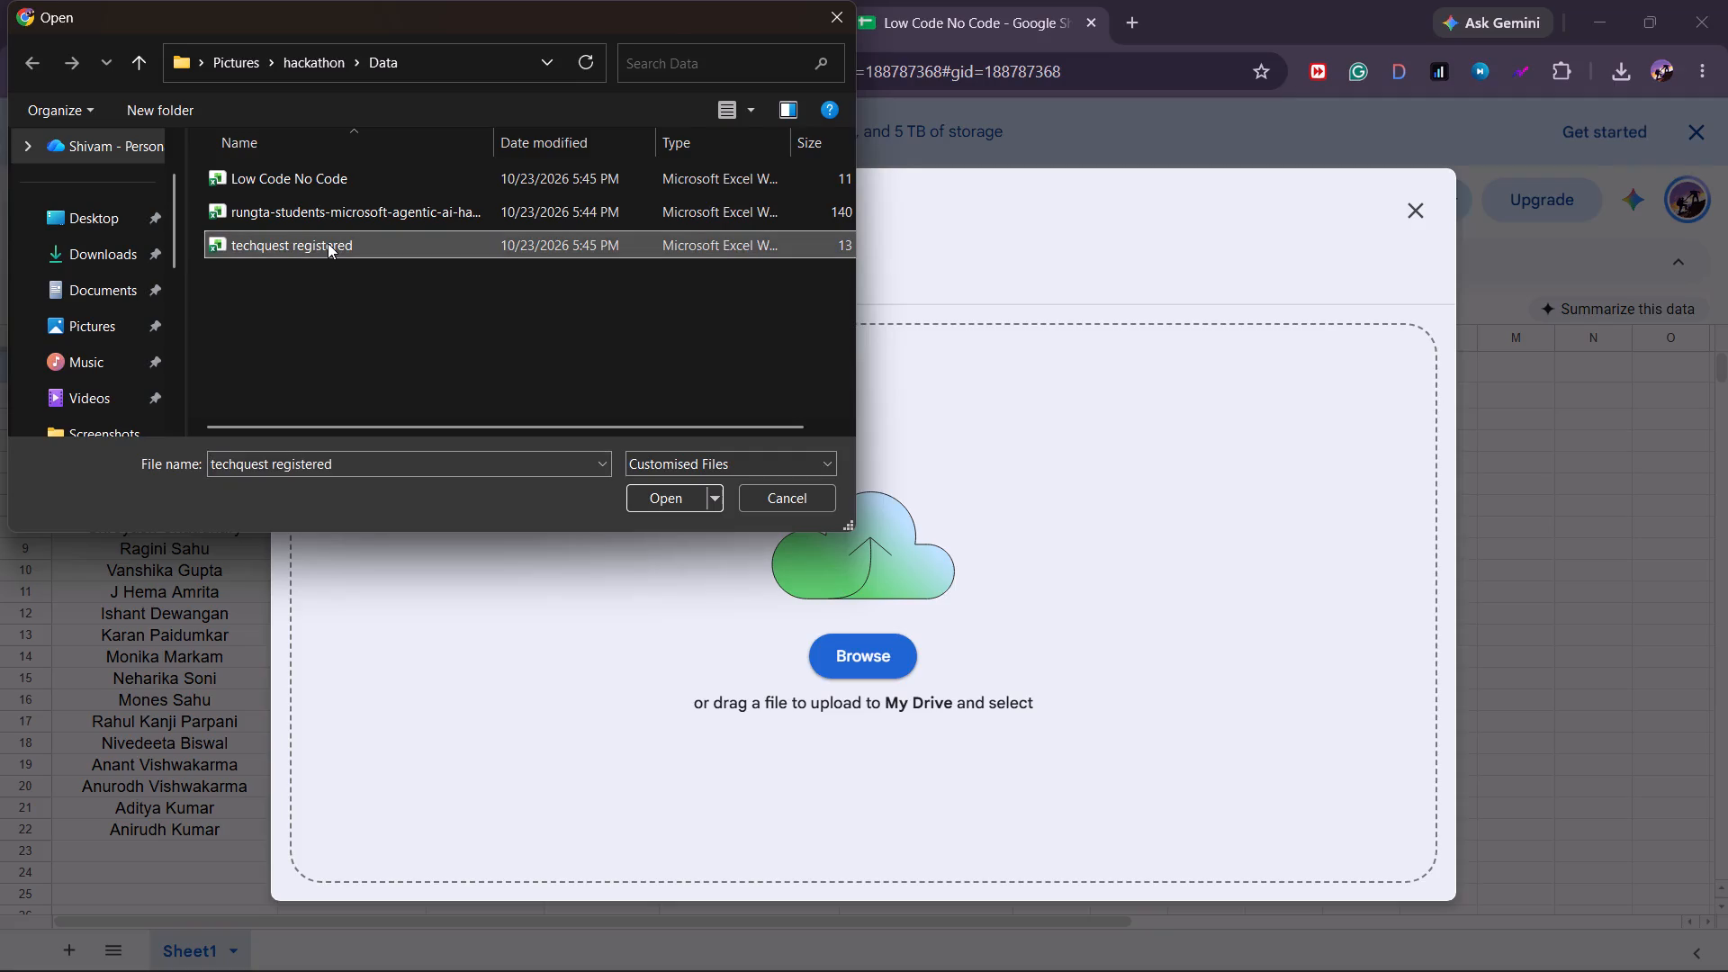
pyautogui.press('Return')
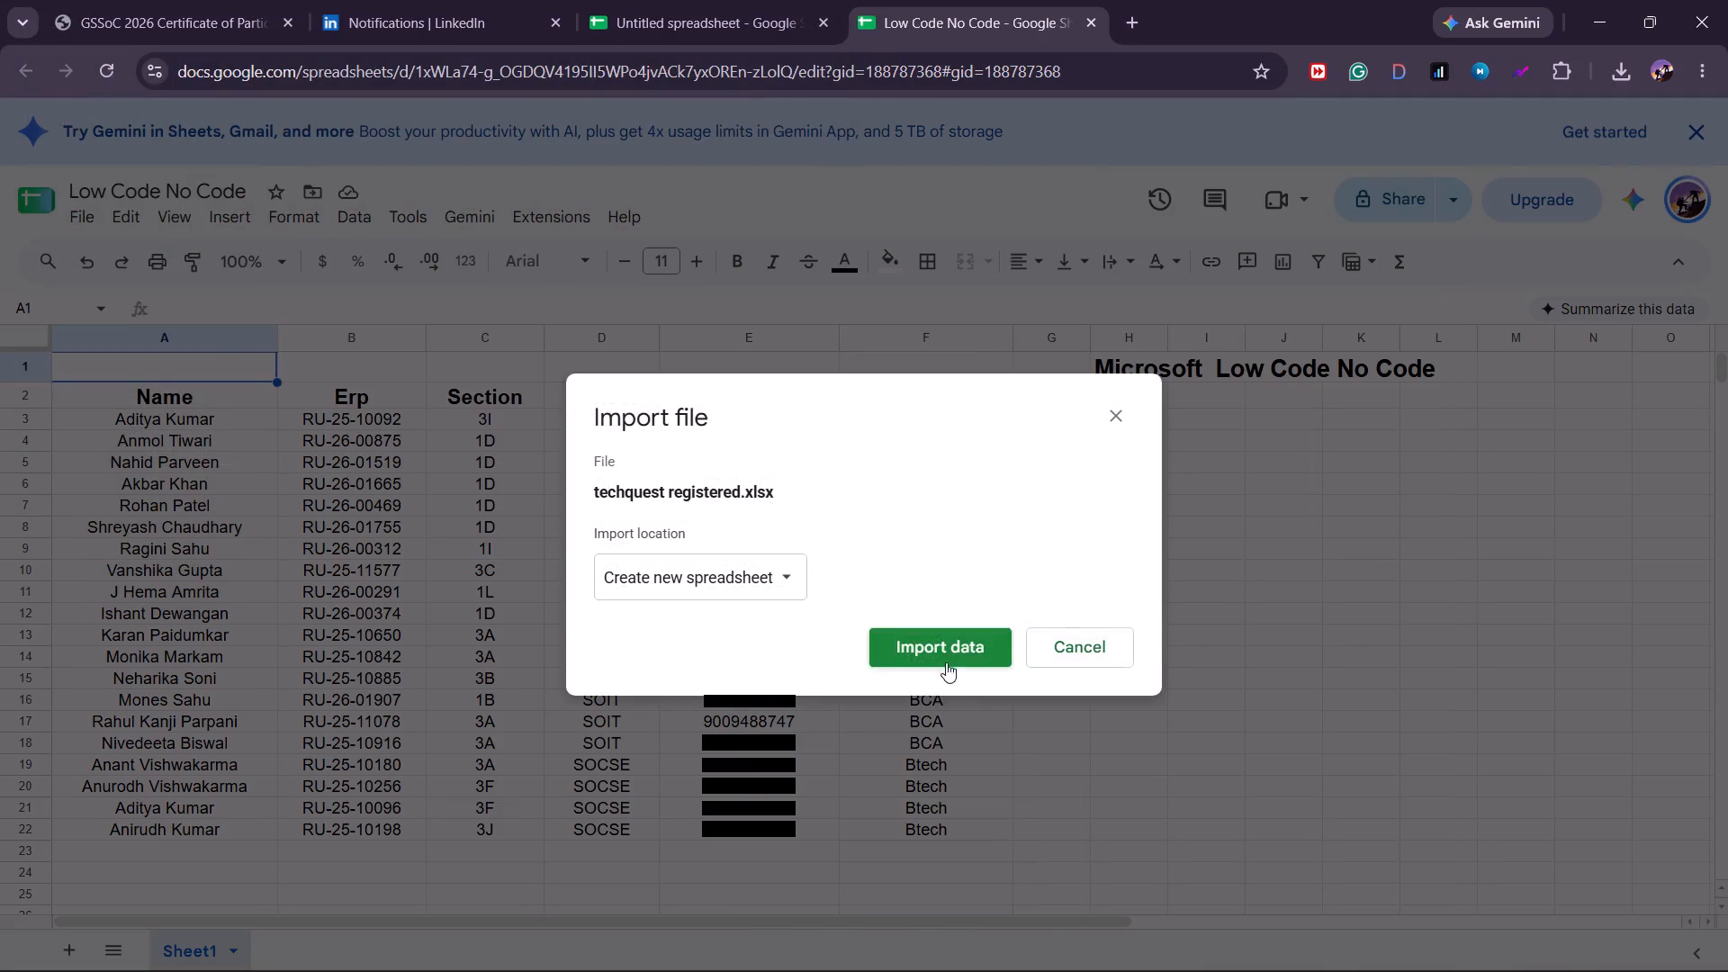
pyautogui.click(953, 656)
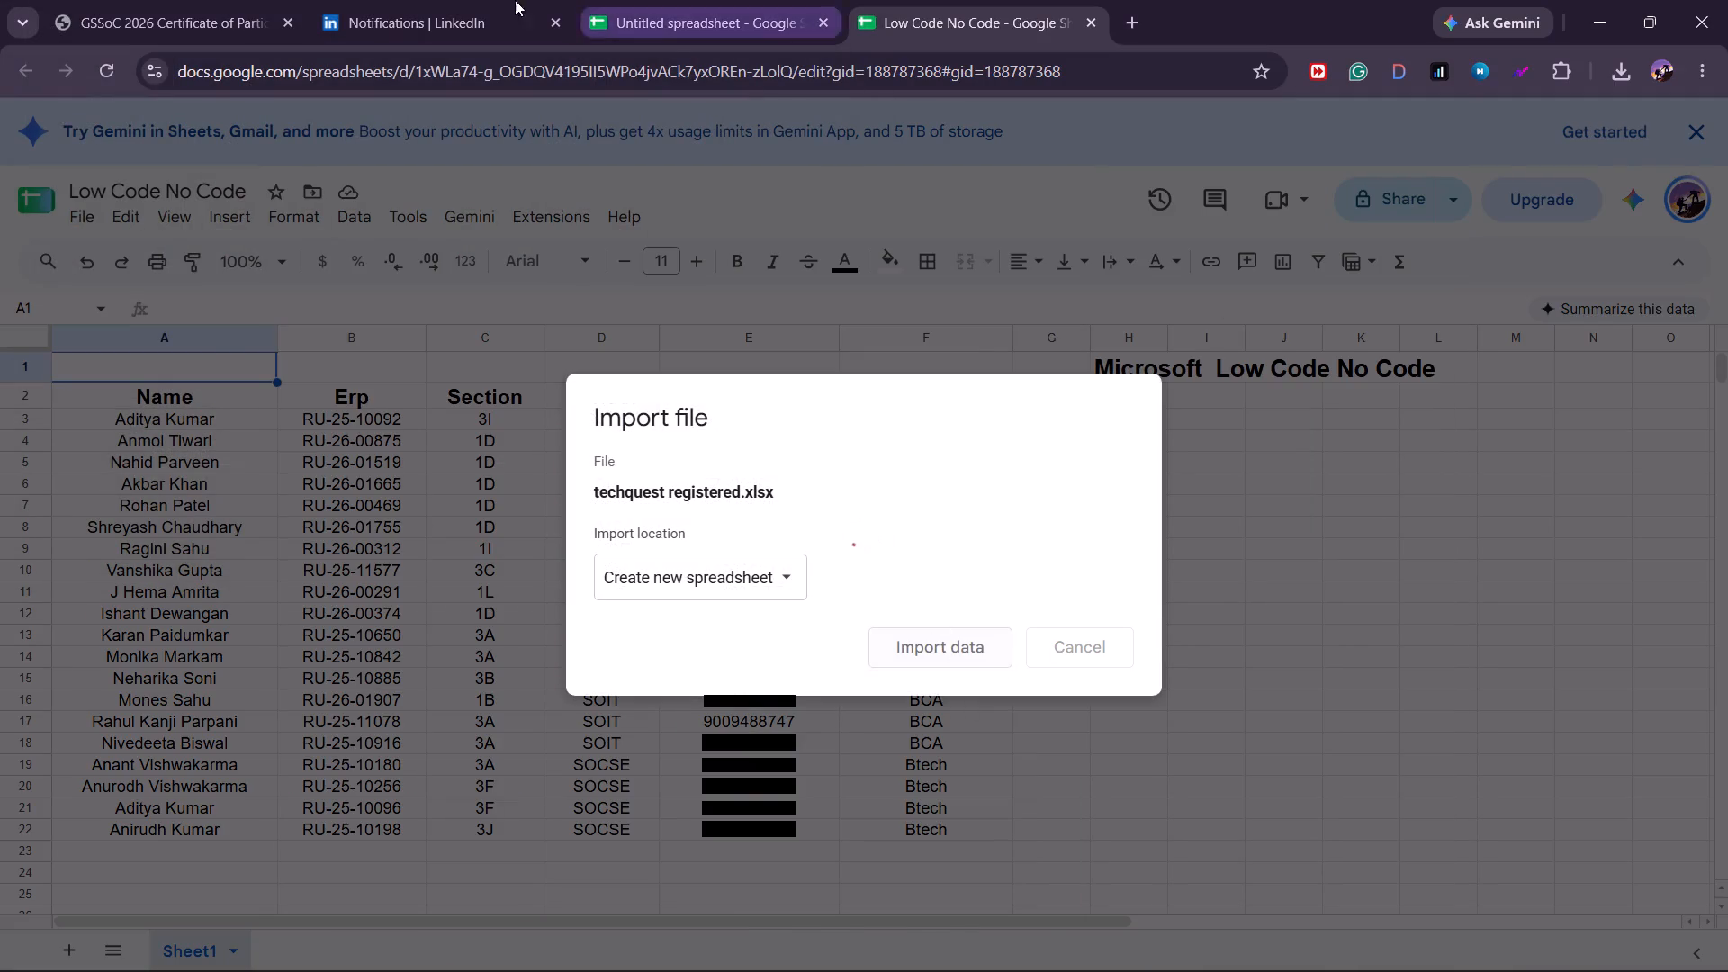
# Return to the untitled spreadsheet, dismiss its finished Low Code No Code import and show the Registrants sheet.
pyautogui.click(362, 0)
pyautogui.click(623, 0)
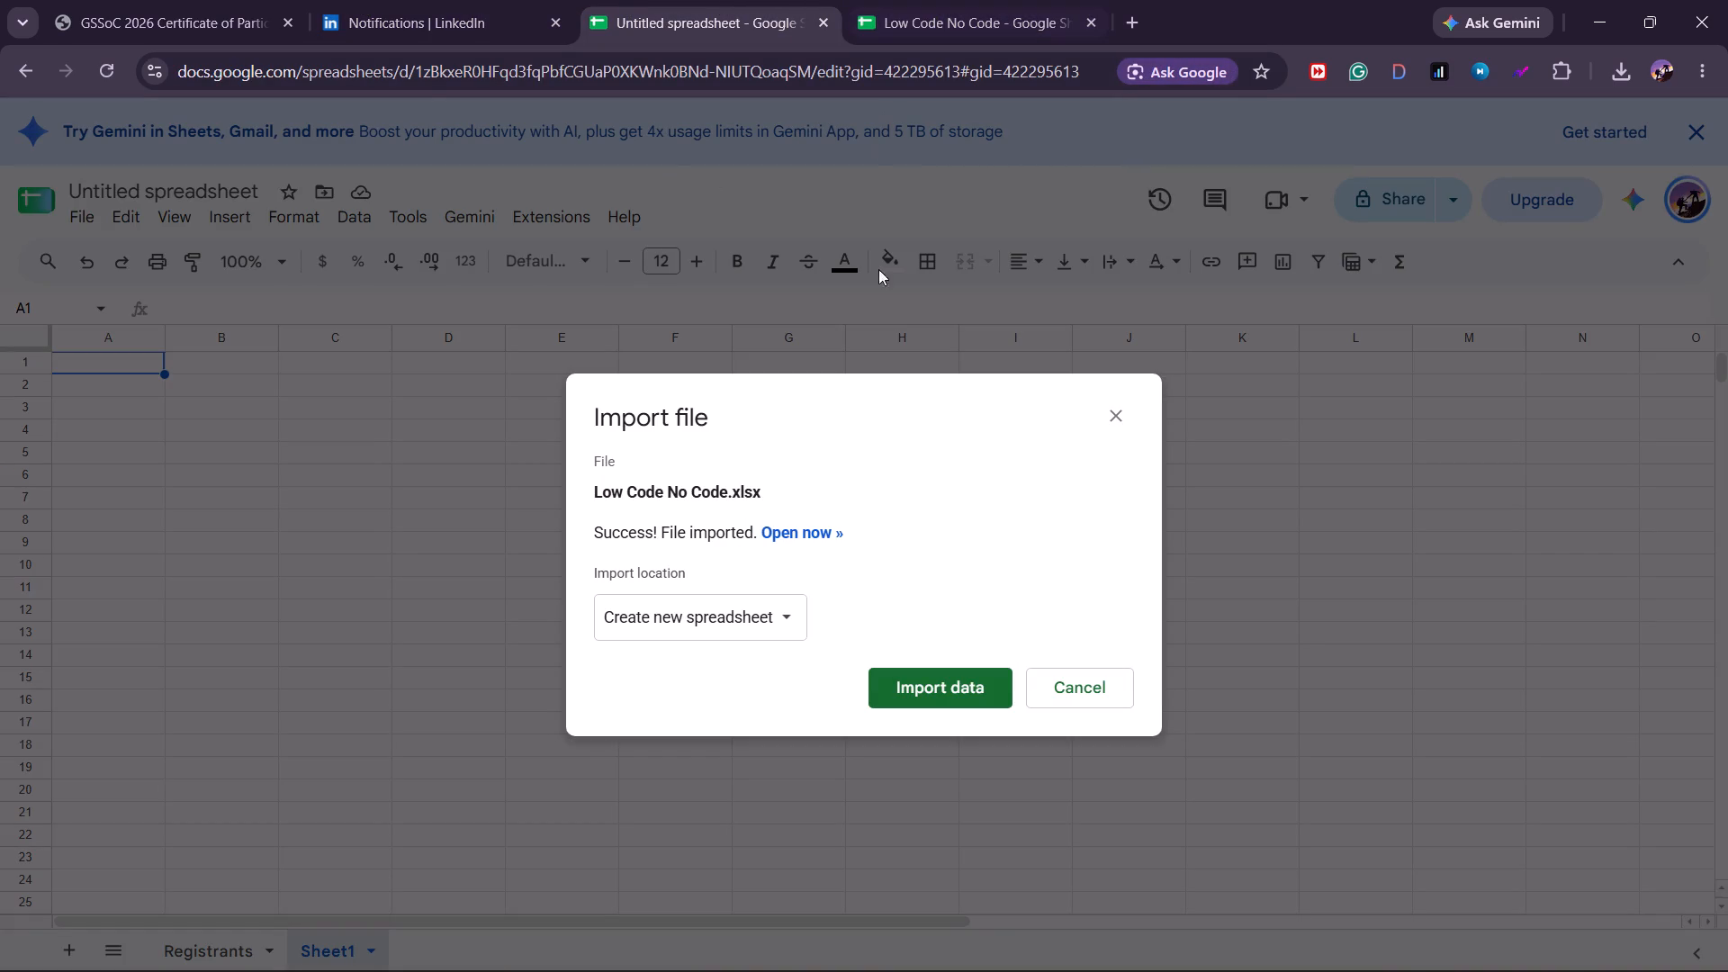
pyautogui.click(827, 533)
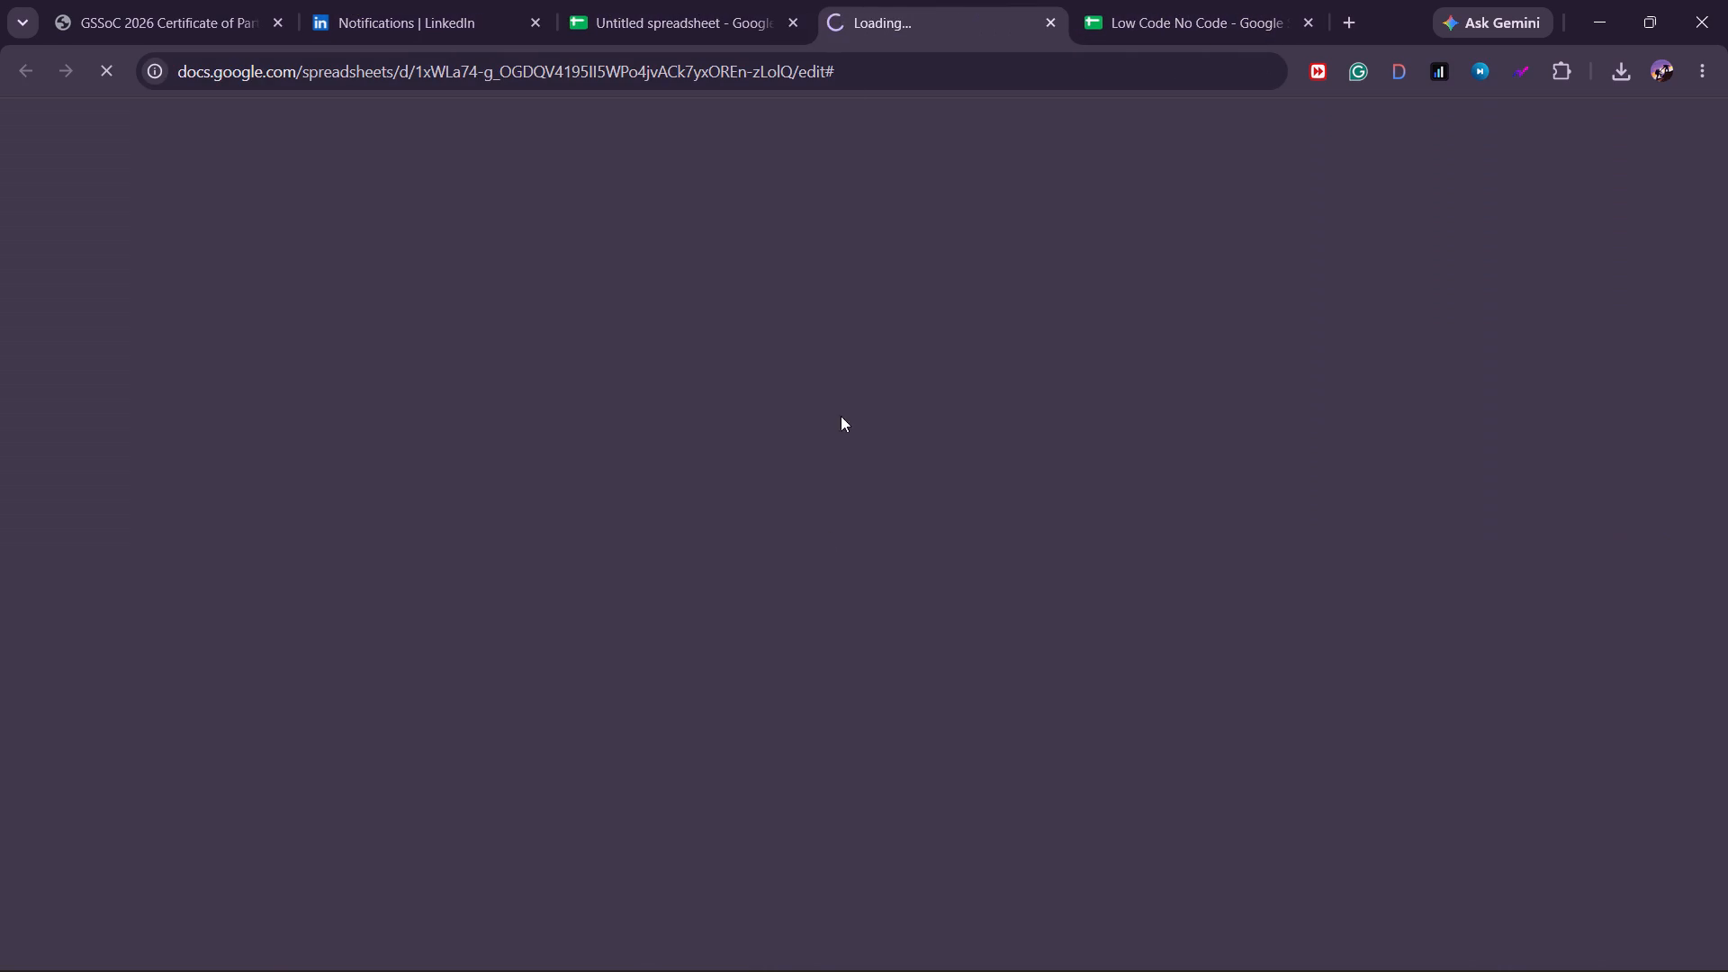
pyautogui.click(706, 23)
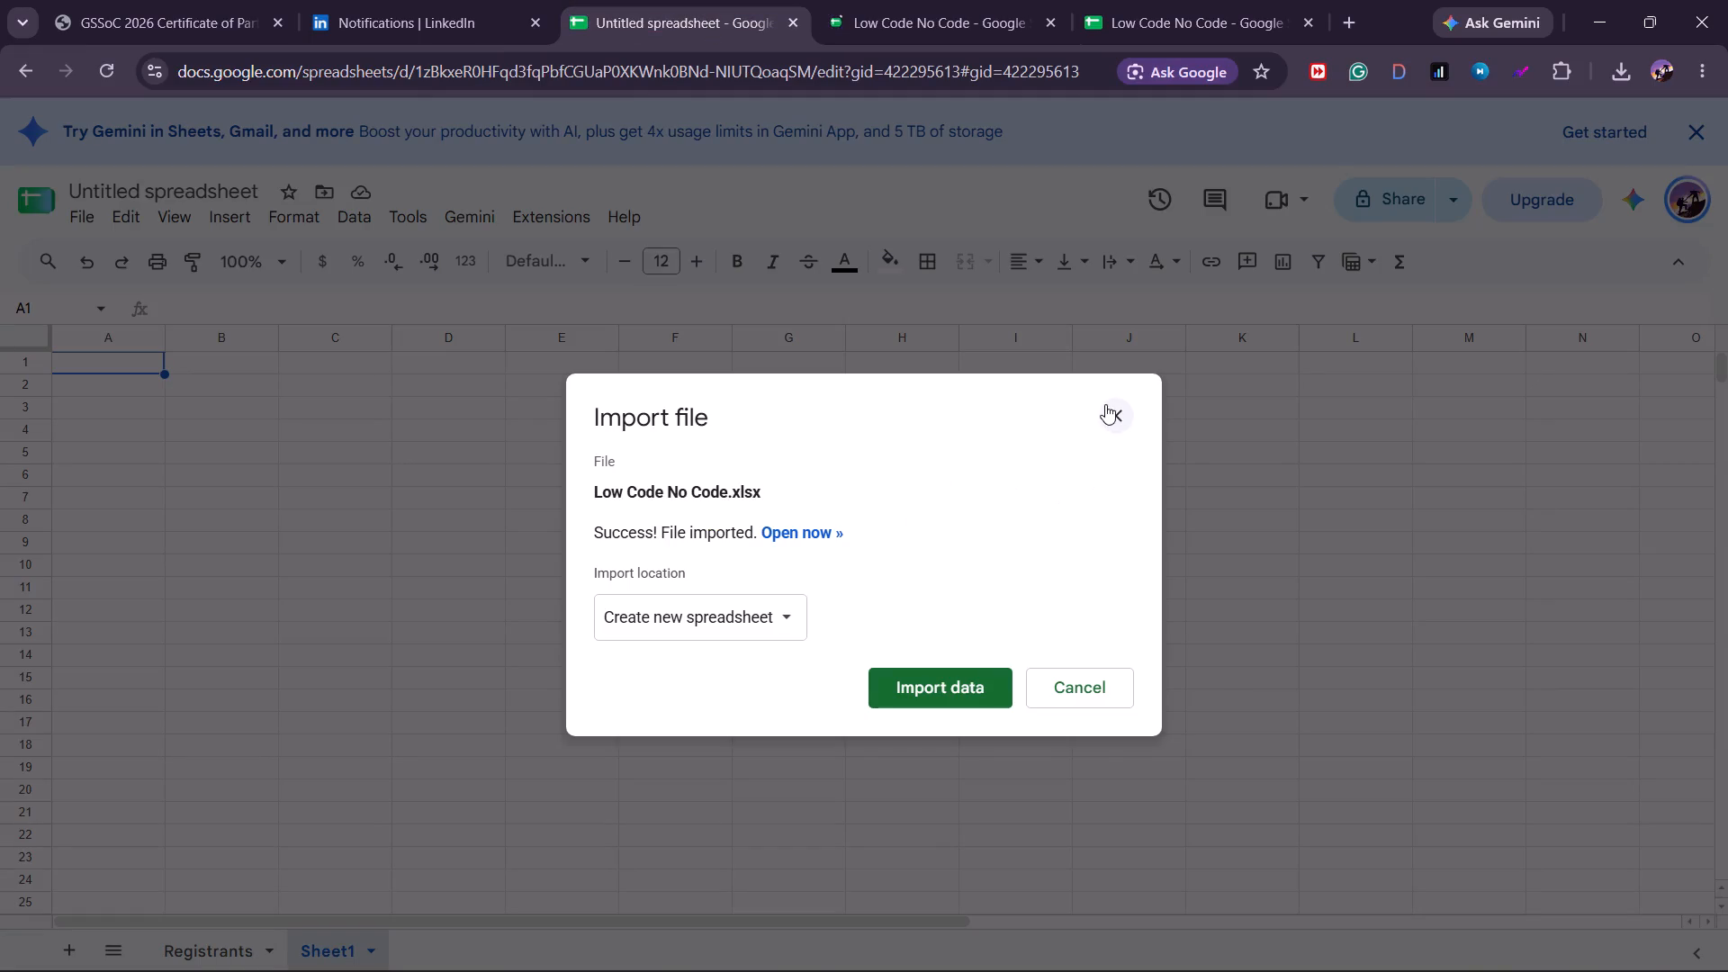
pyautogui.click(1105, 404)
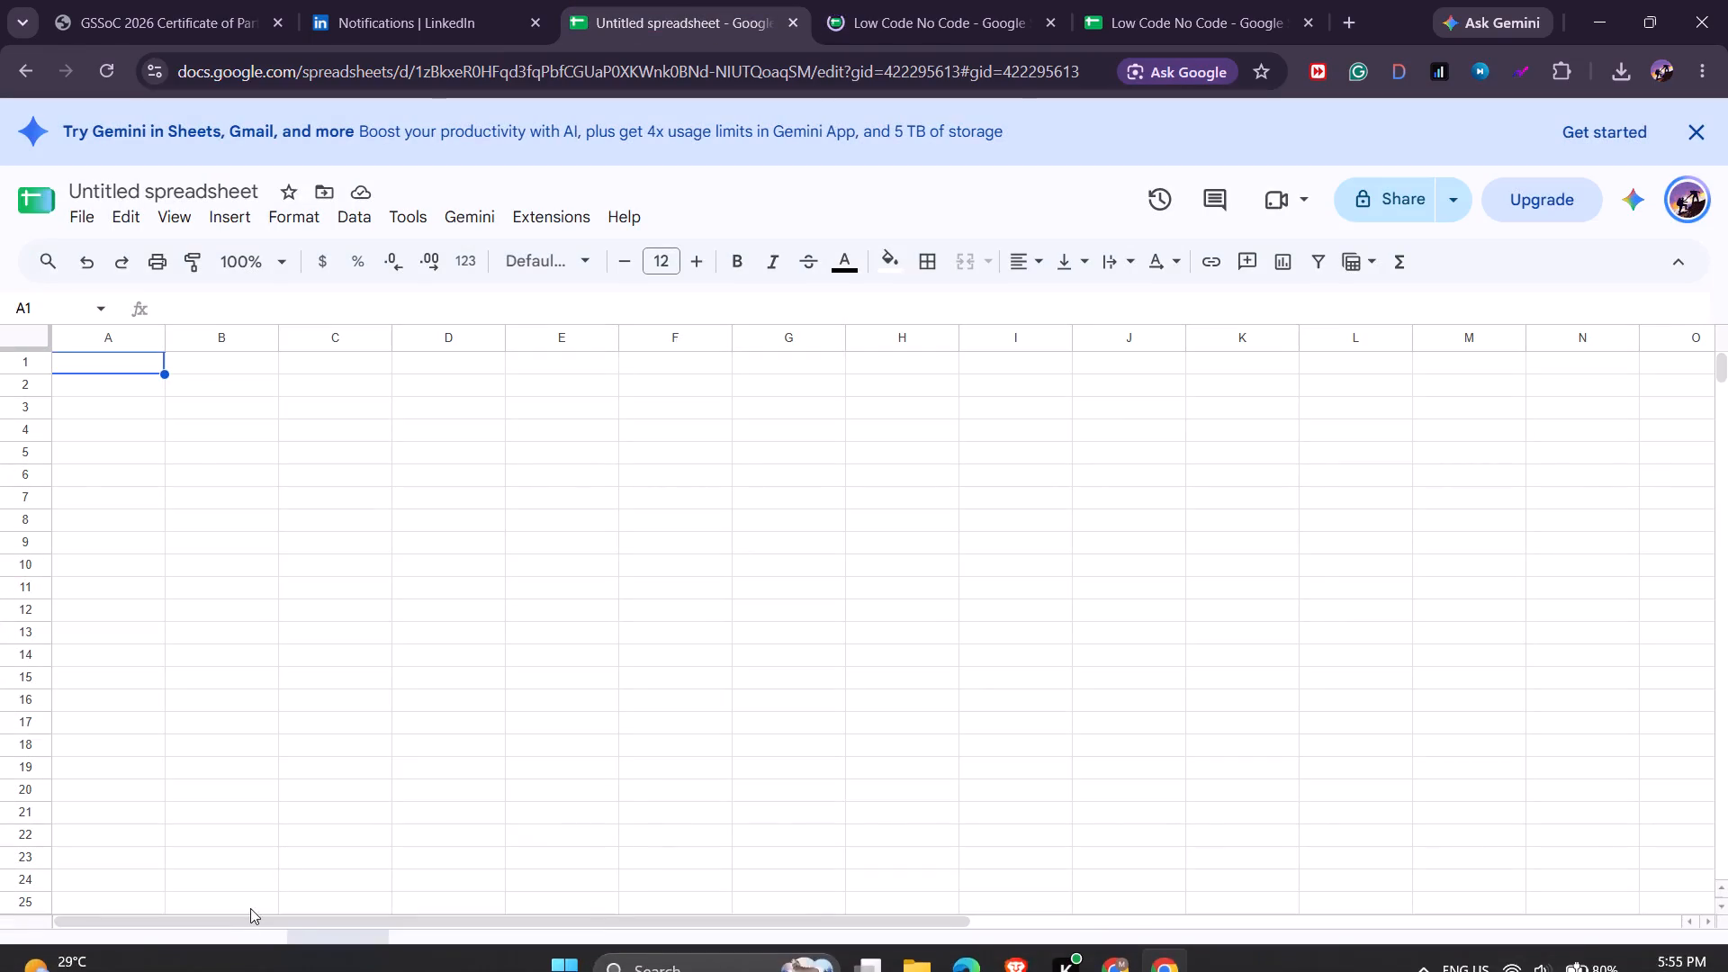
pyautogui.click(238, 938)
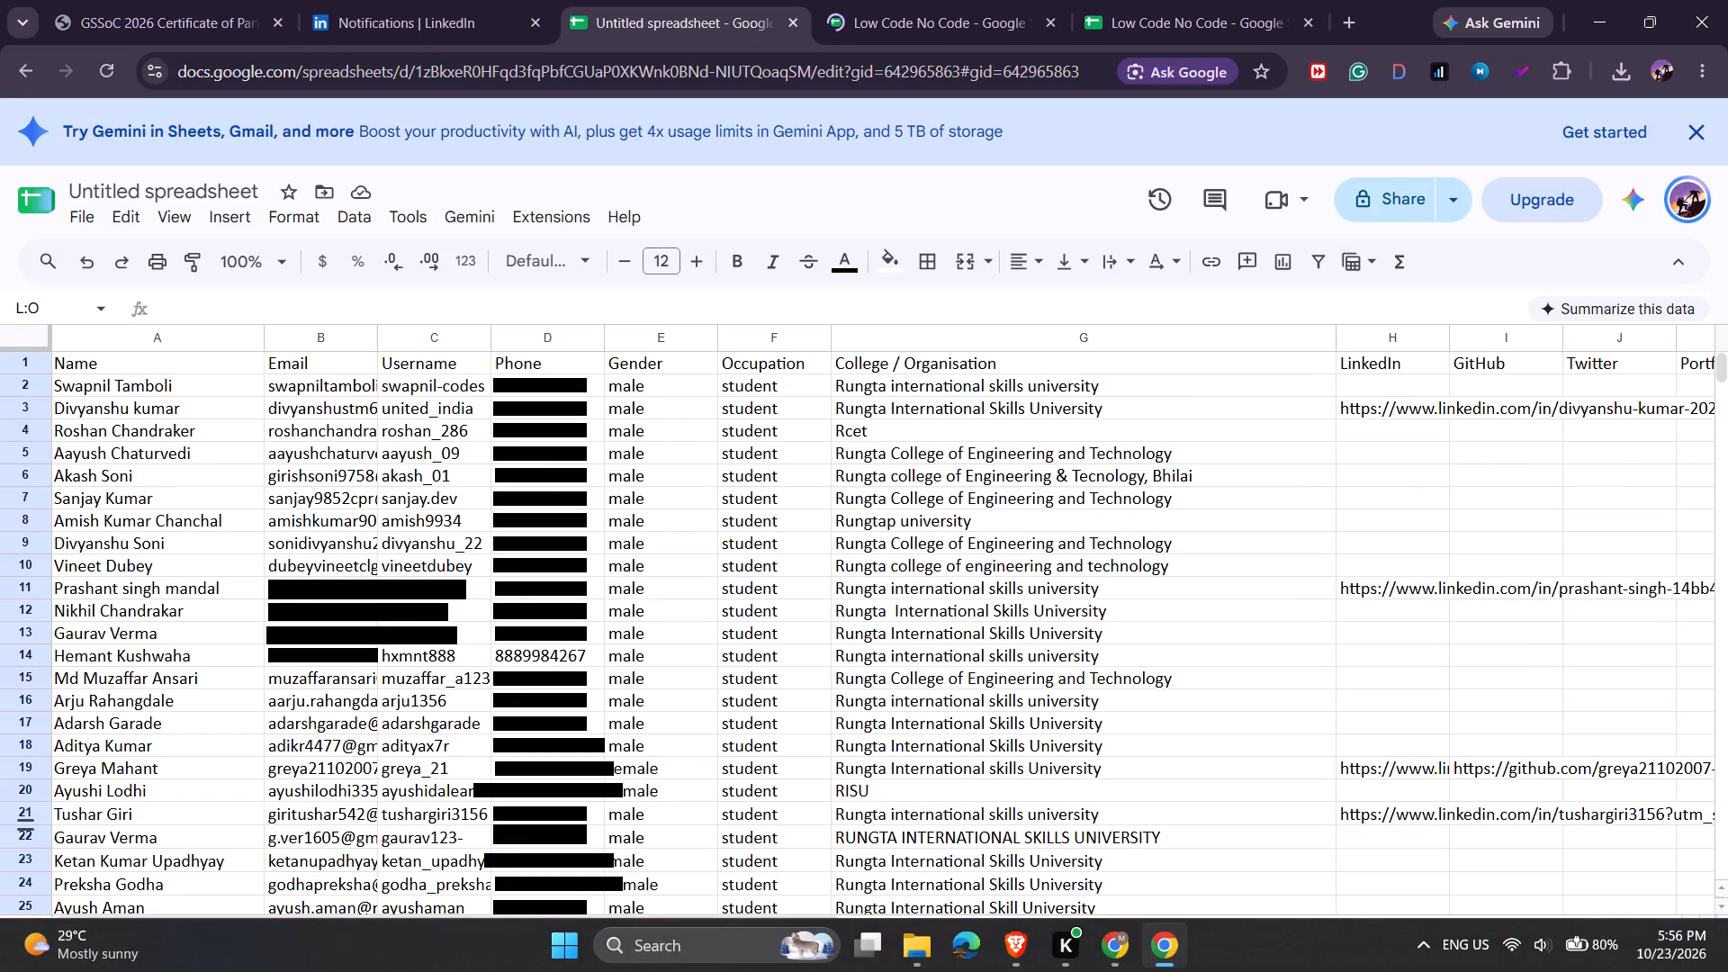
# Fill cell A20 in the Name column with the name from the row above.
pyautogui.click(157, 783)
pyautogui.hotkey('ctrl', 'd')
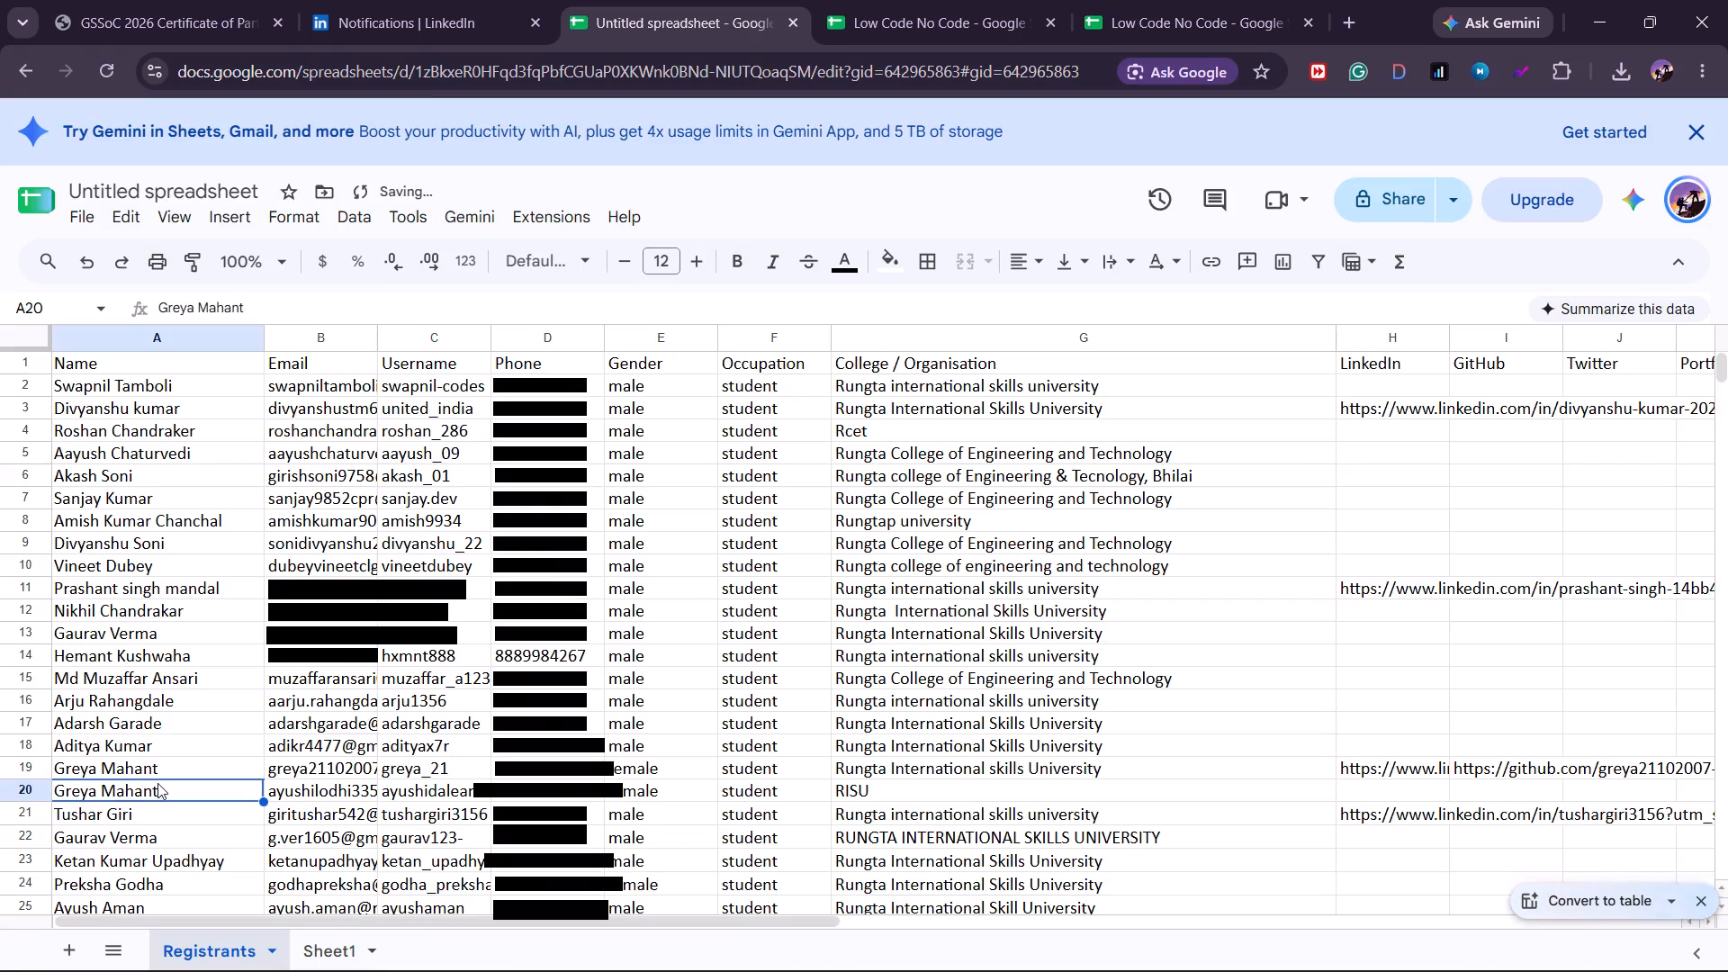
# Search the Registrants sheet for "sayan".
pyautogui.hotkey('ctrl', 'f')
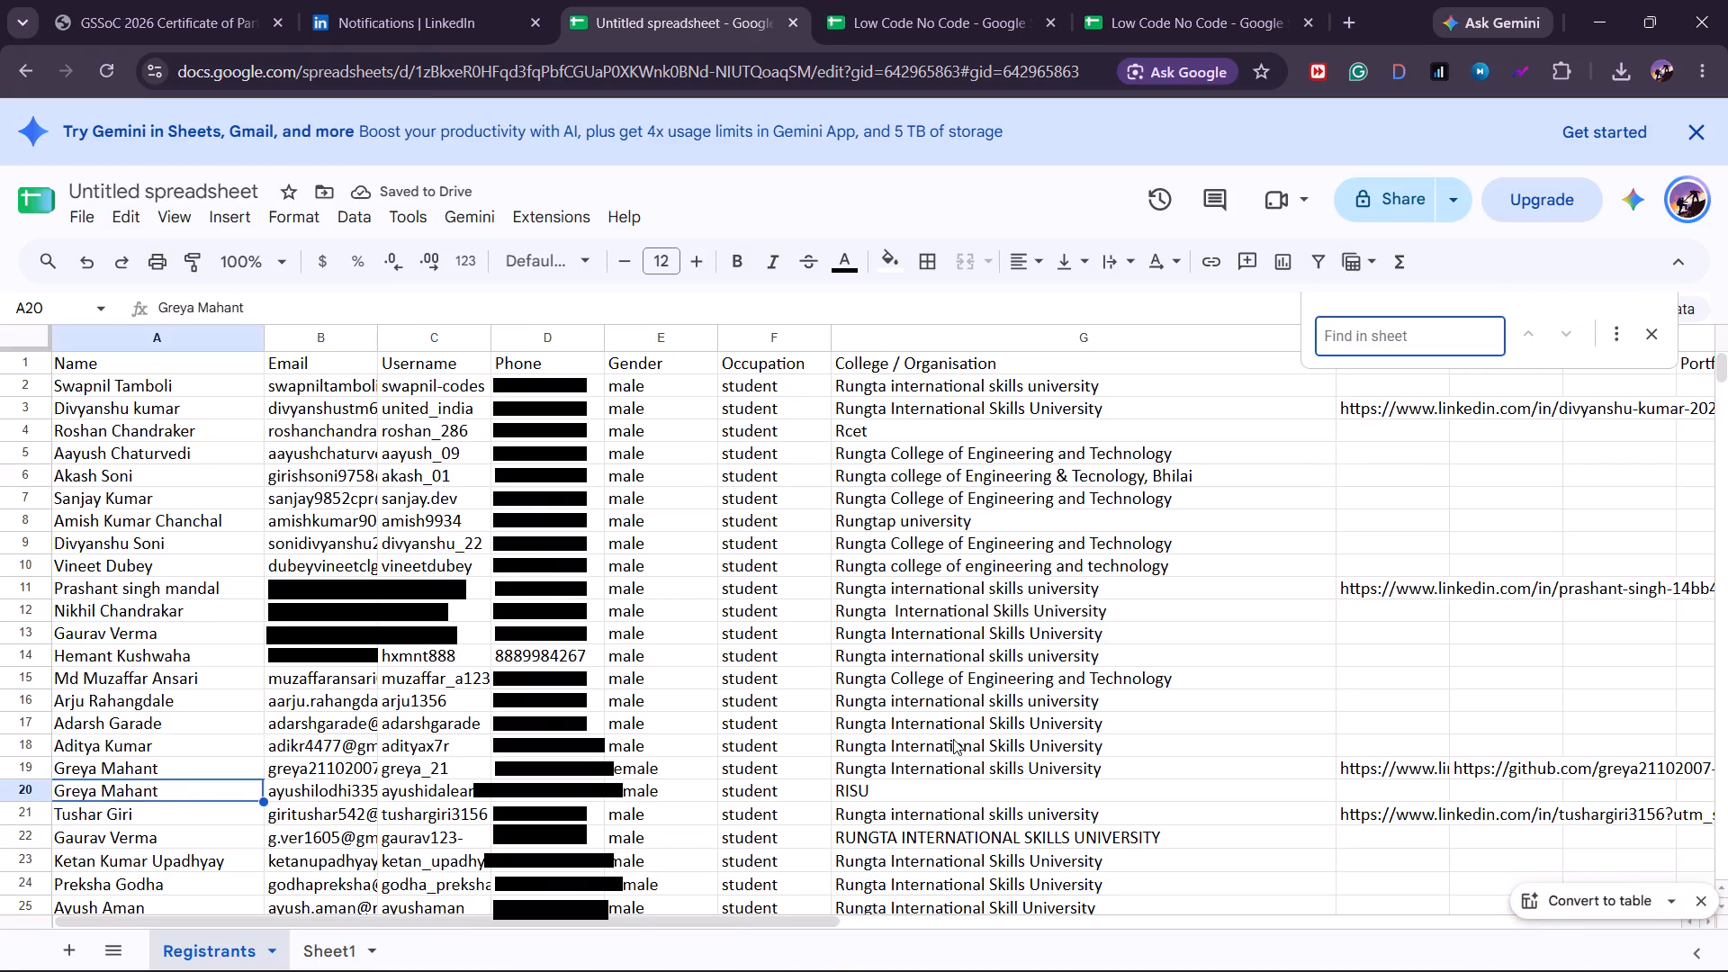
pyautogui.write('sh')
pyautogui.press('BackSpace')
pyautogui.write('ayan')
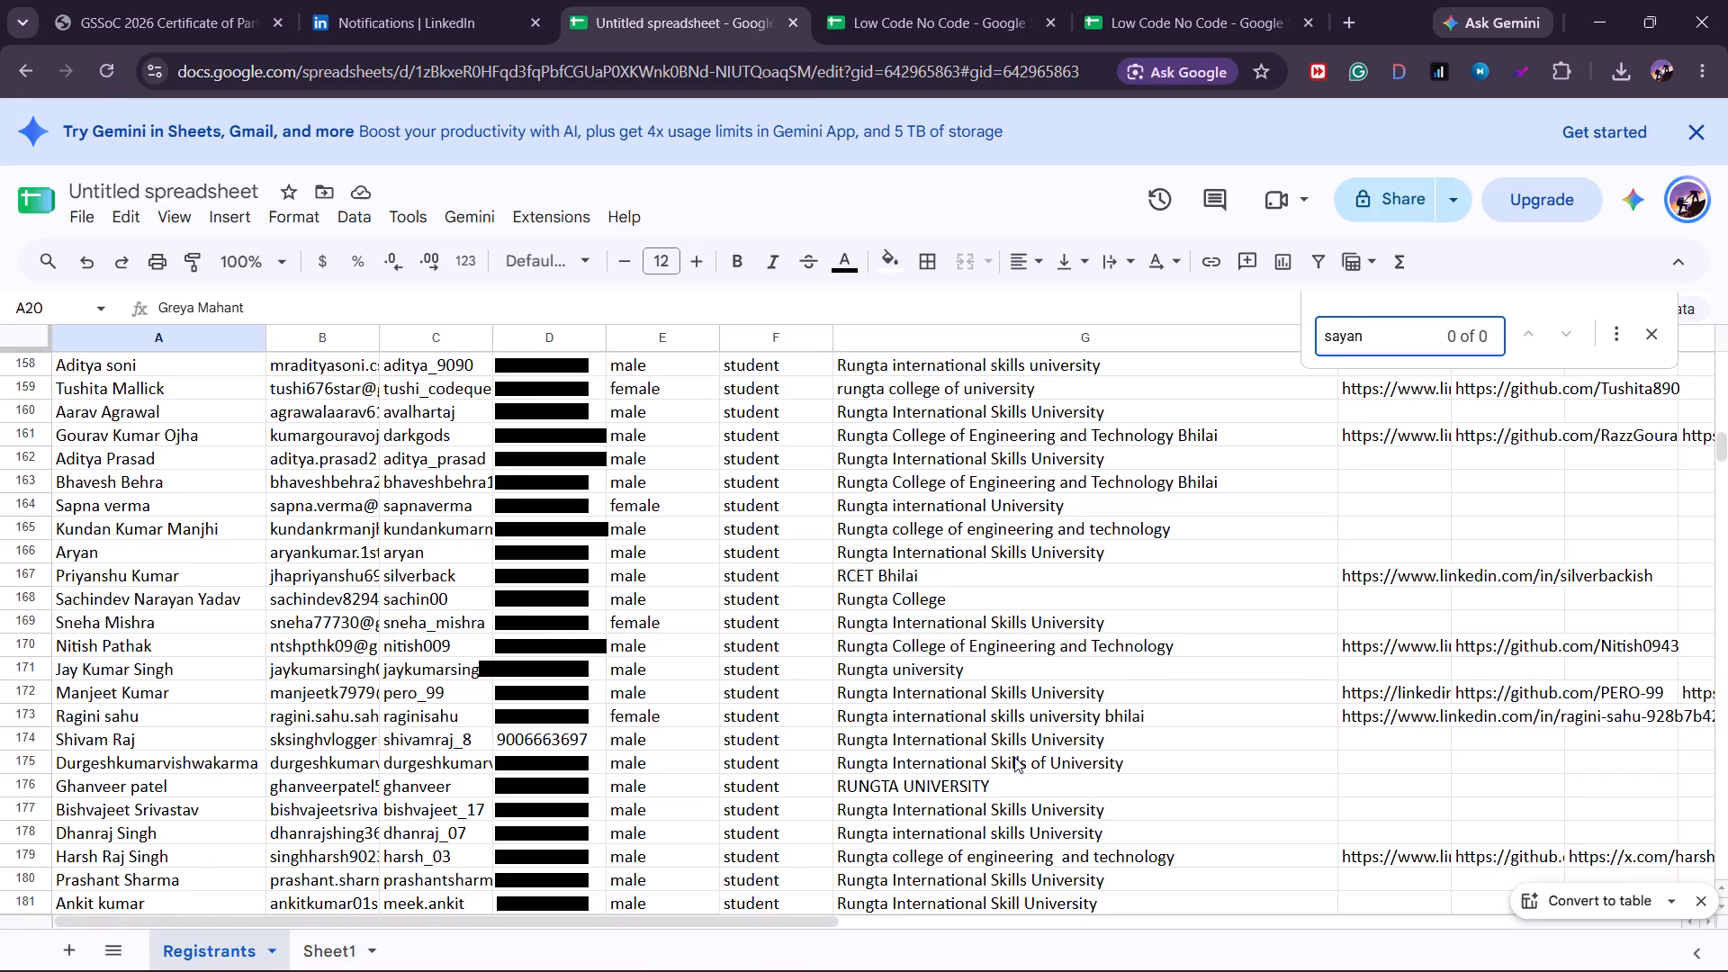
# Search the Registrants sheet for "karma", go through the matches and return to the header row.
pyautogui.press('BackSpace')
pyautogui.press('BackSpace')
pyautogui.press('BackSpace')
pyautogui.press('BackSpace')
pyautogui.press('BackSpace')
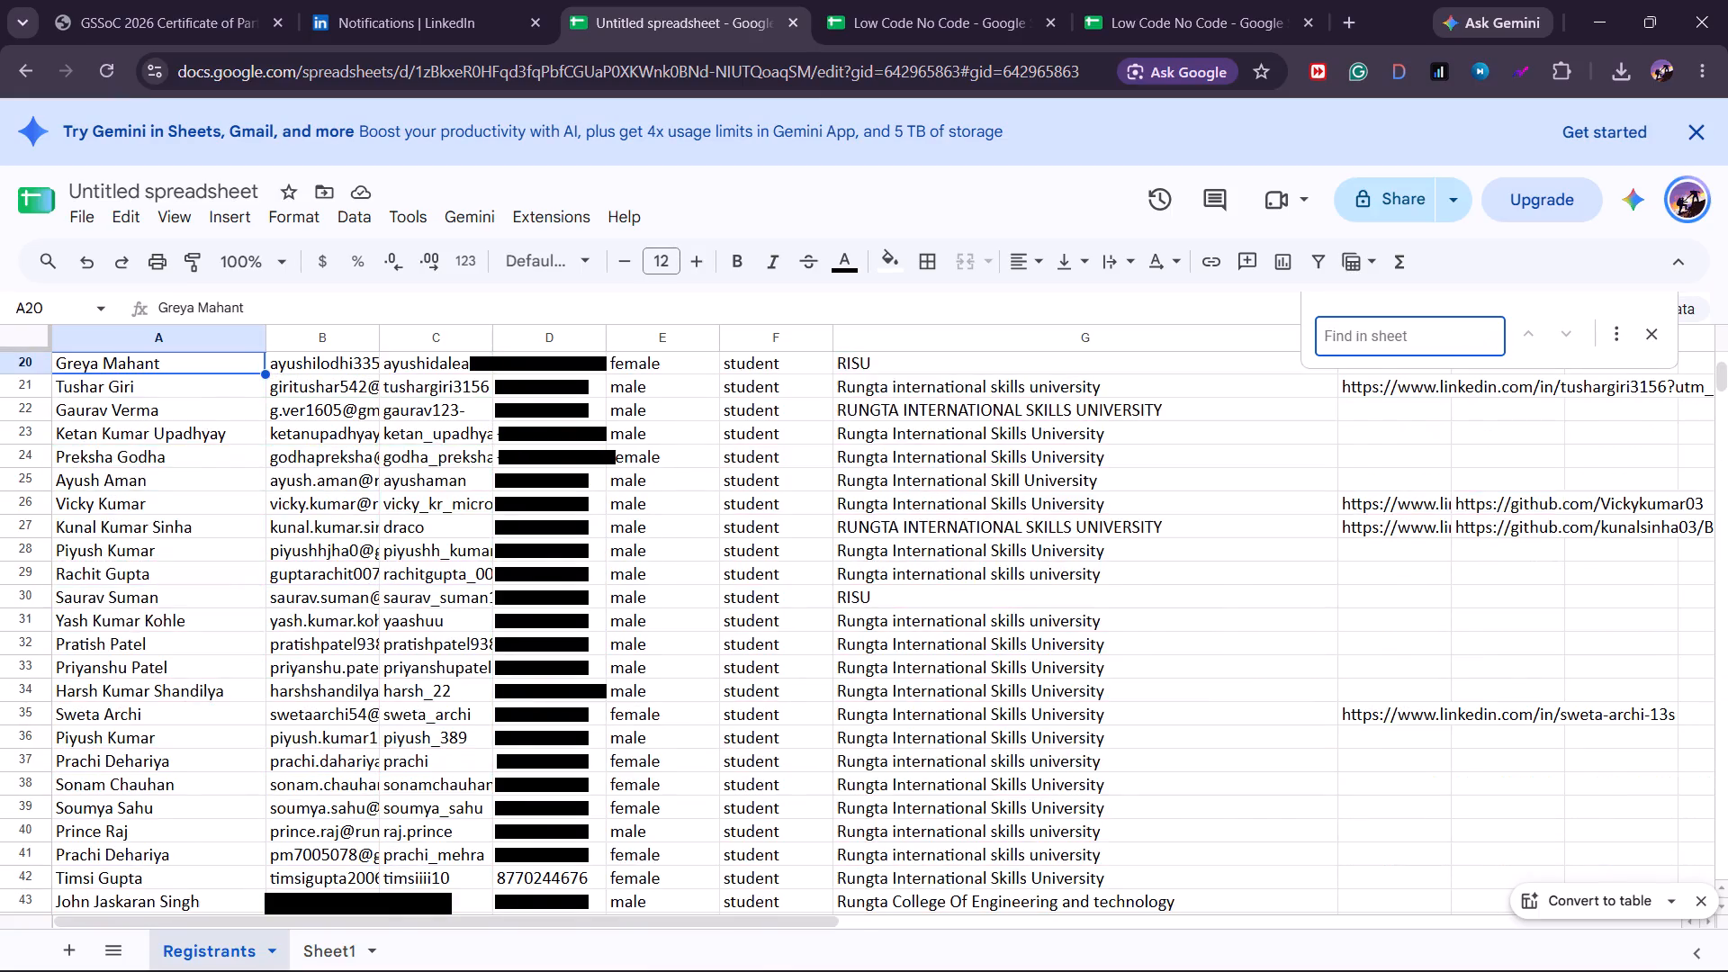
pyautogui.write('karma')
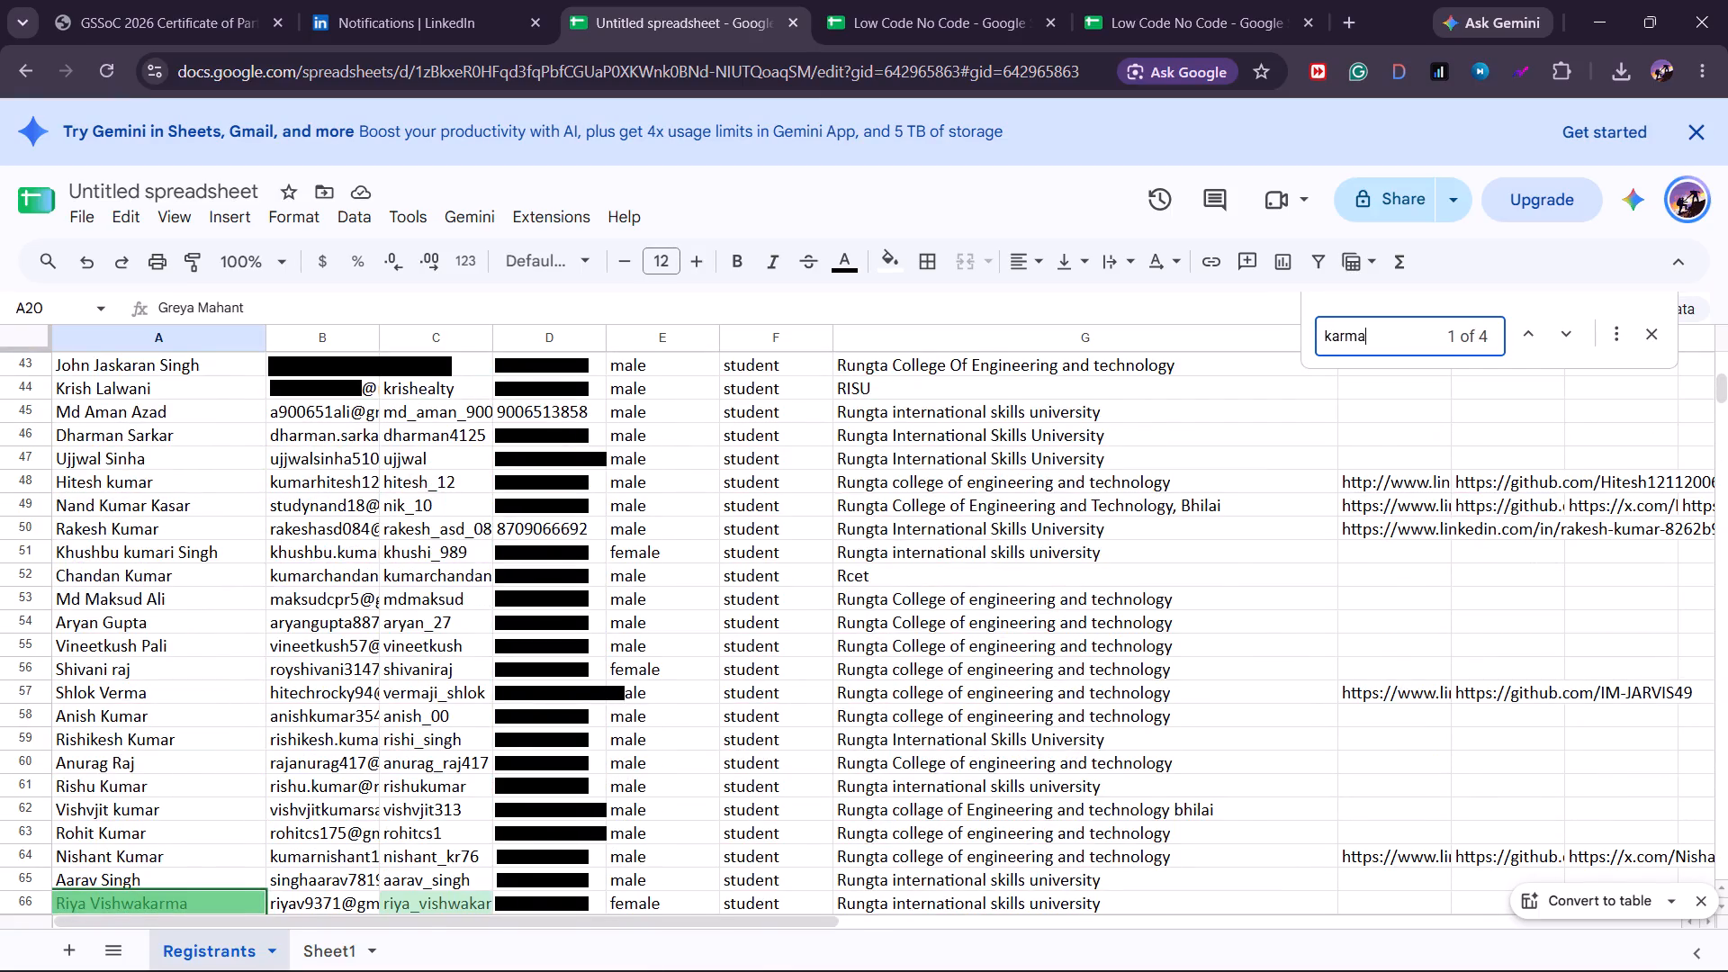
pyautogui.press('Return')
pyautogui.press('Return')
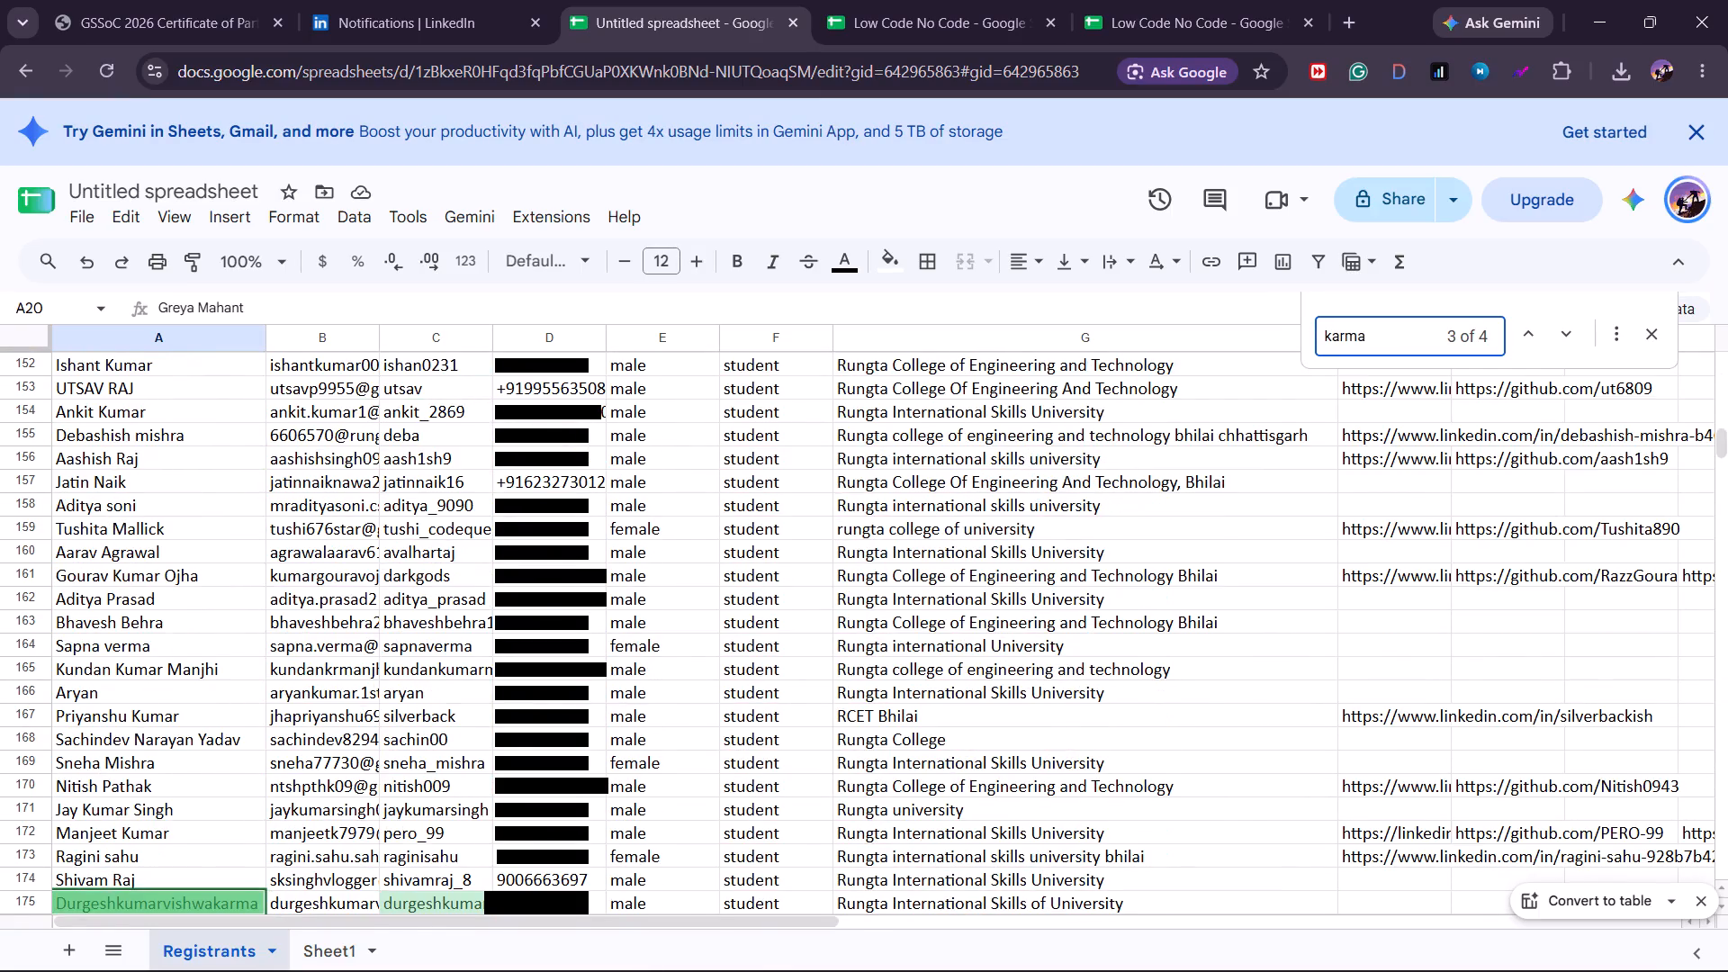
pyautogui.press('Return')
pyautogui.press('Return')
pyautogui.scroll(7, 1169, 816)
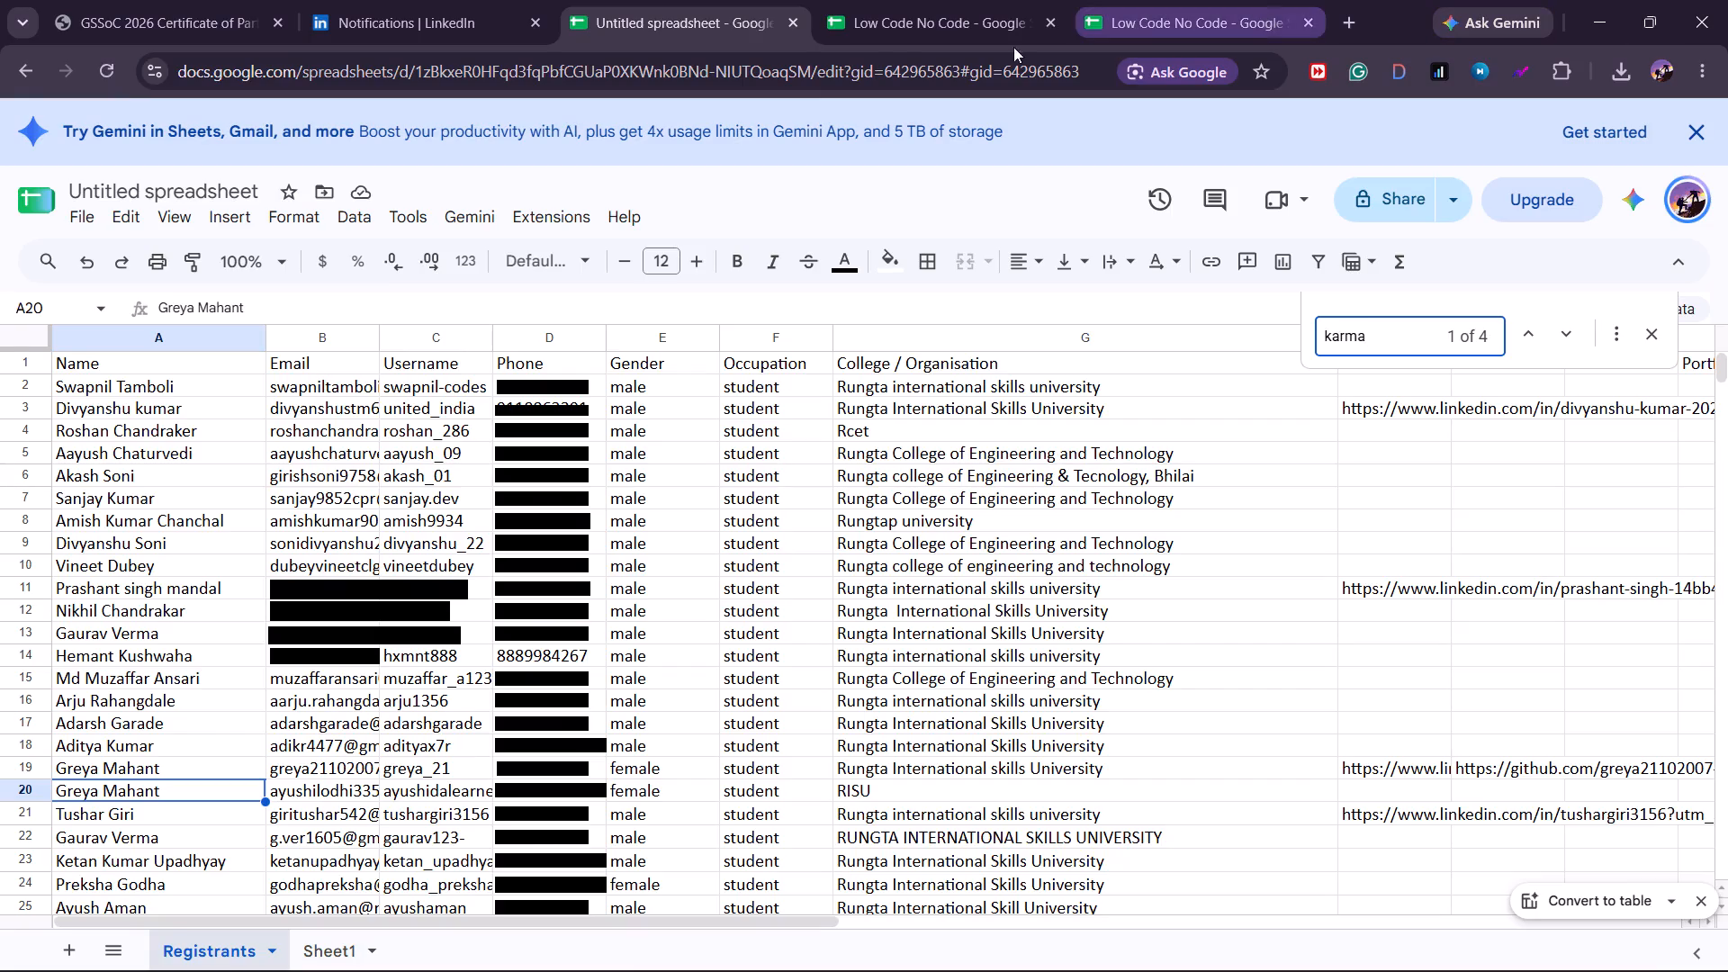
# Open a new blank browser tab and close both Low Code No Code spreadsheet tabs.
pyautogui.click(904, 23)
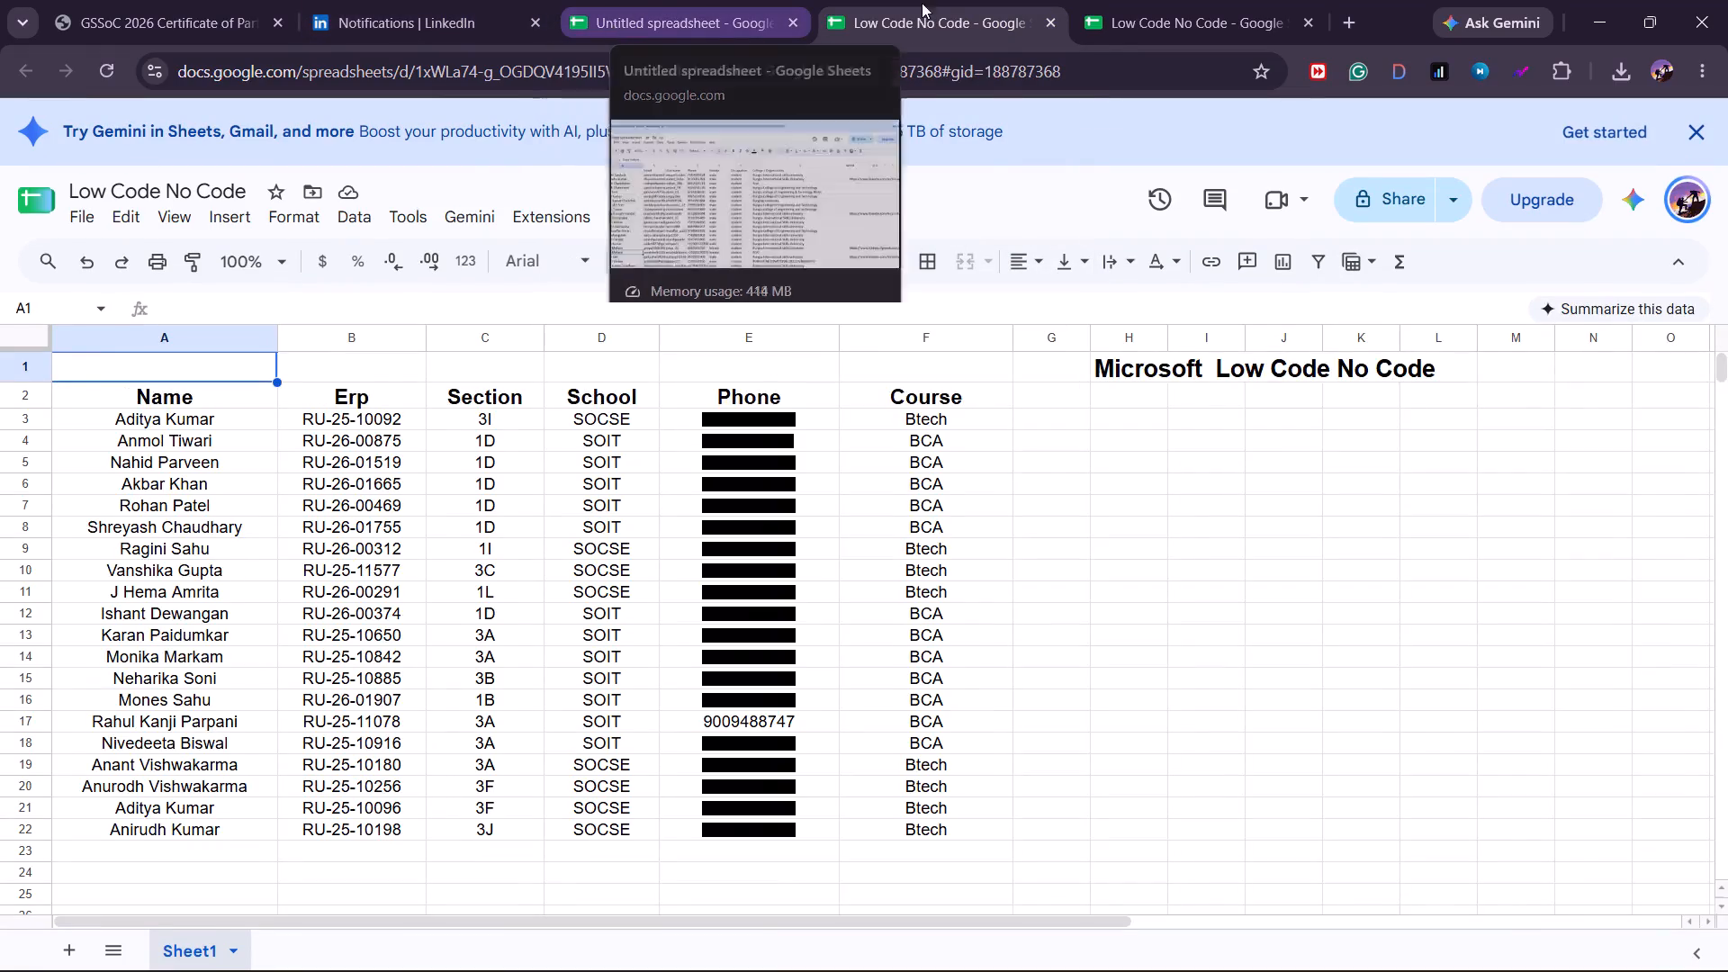
pyautogui.click(1163, 9)
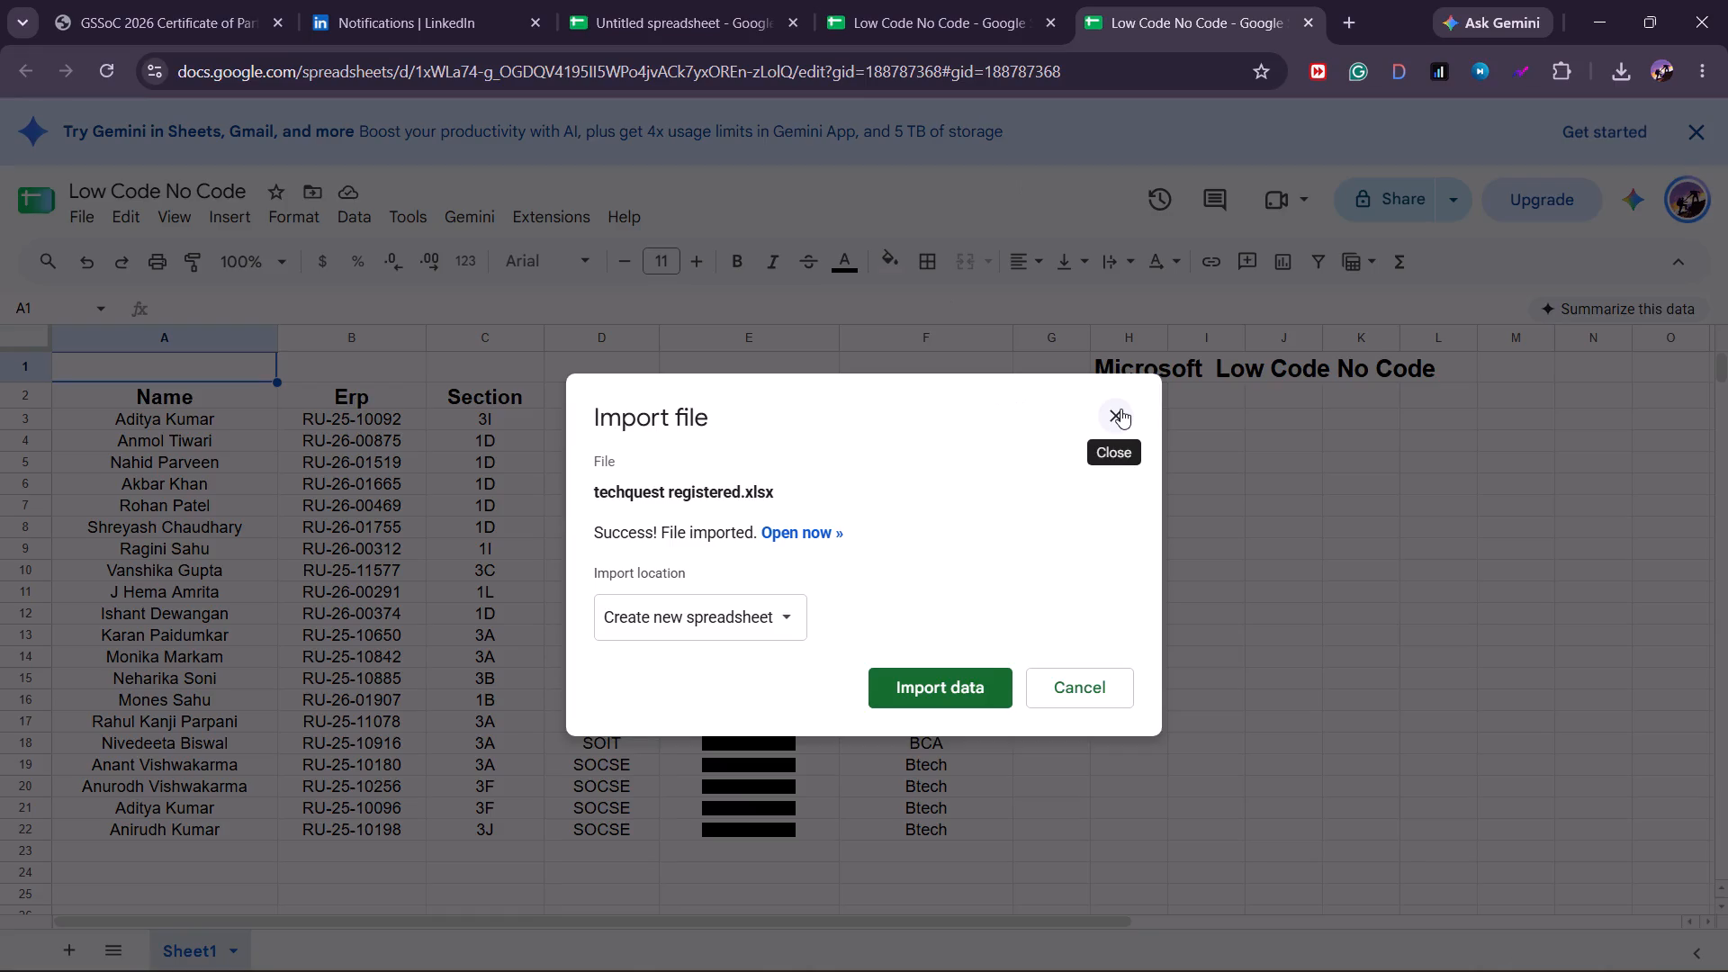
pyautogui.click(1352, 16)
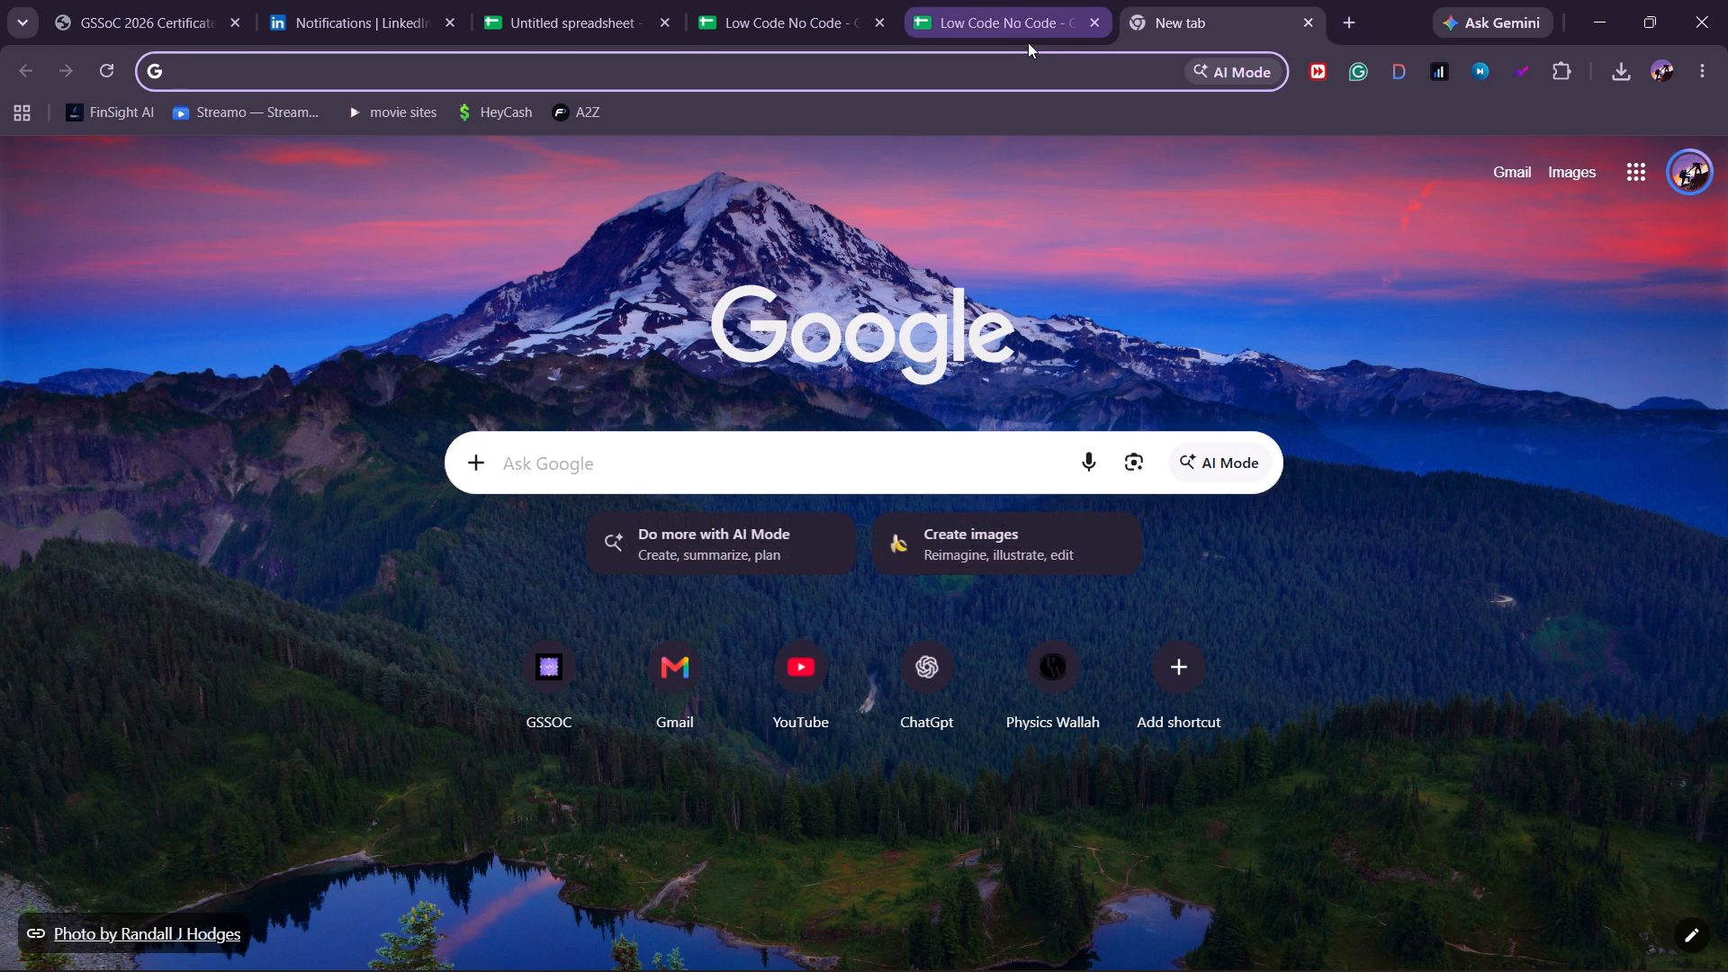
pyautogui.click(1014, 0)
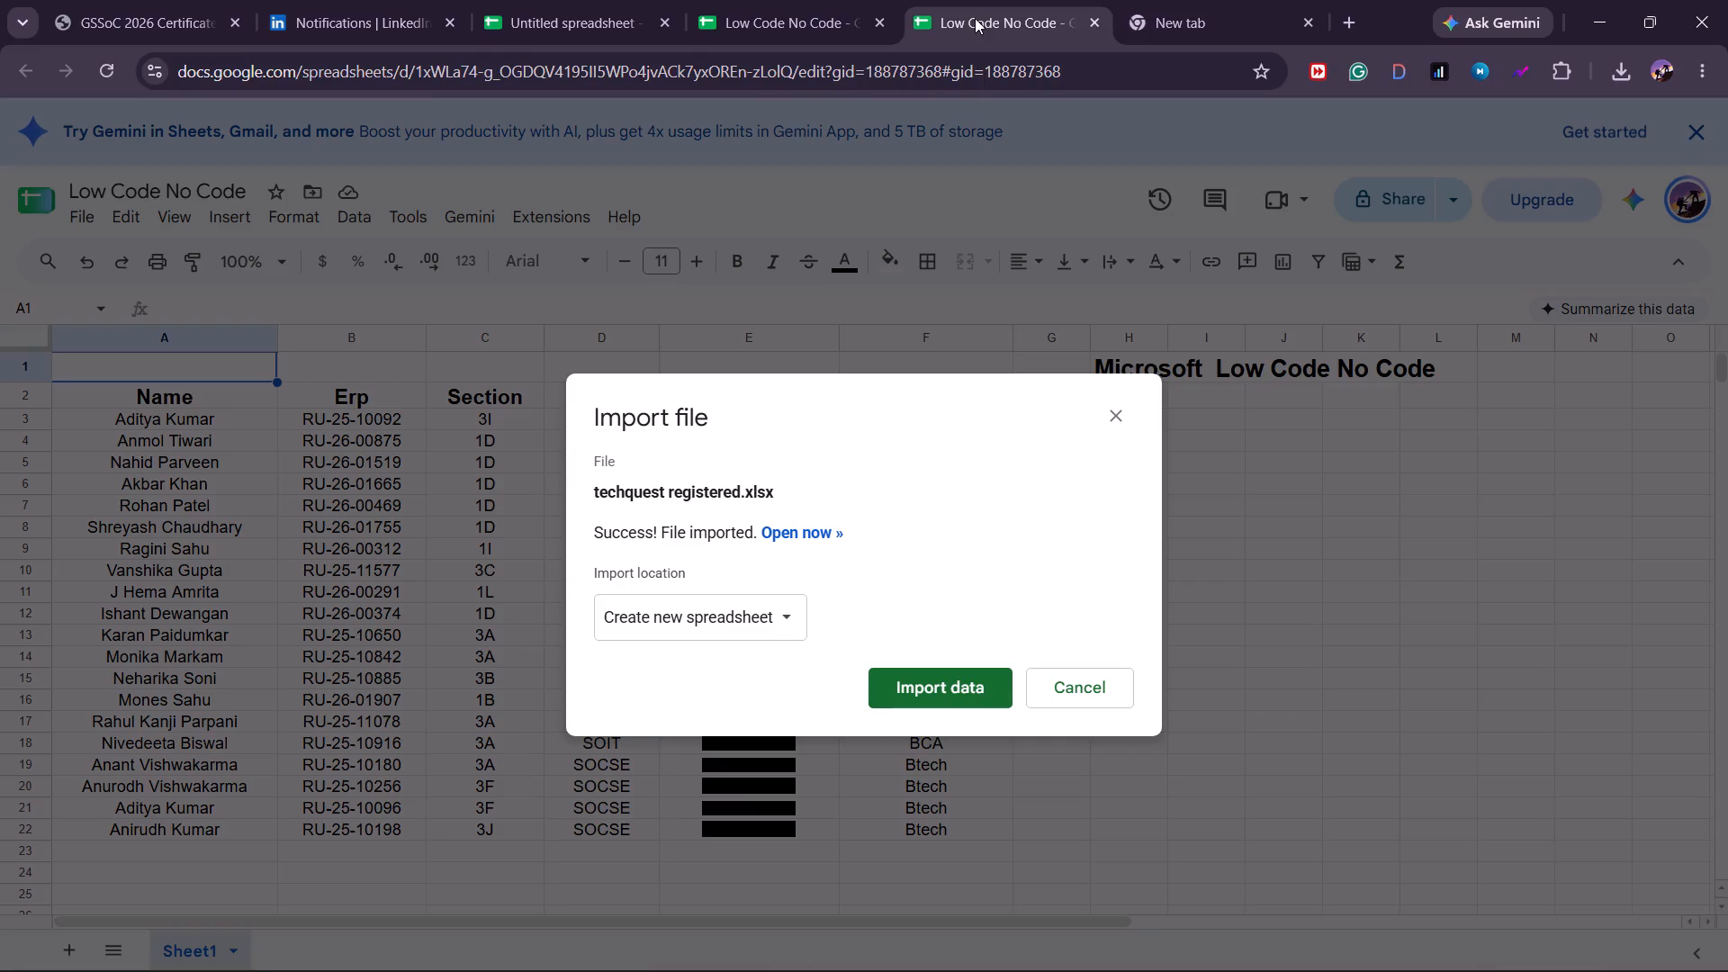
pyautogui.click(777, 0)
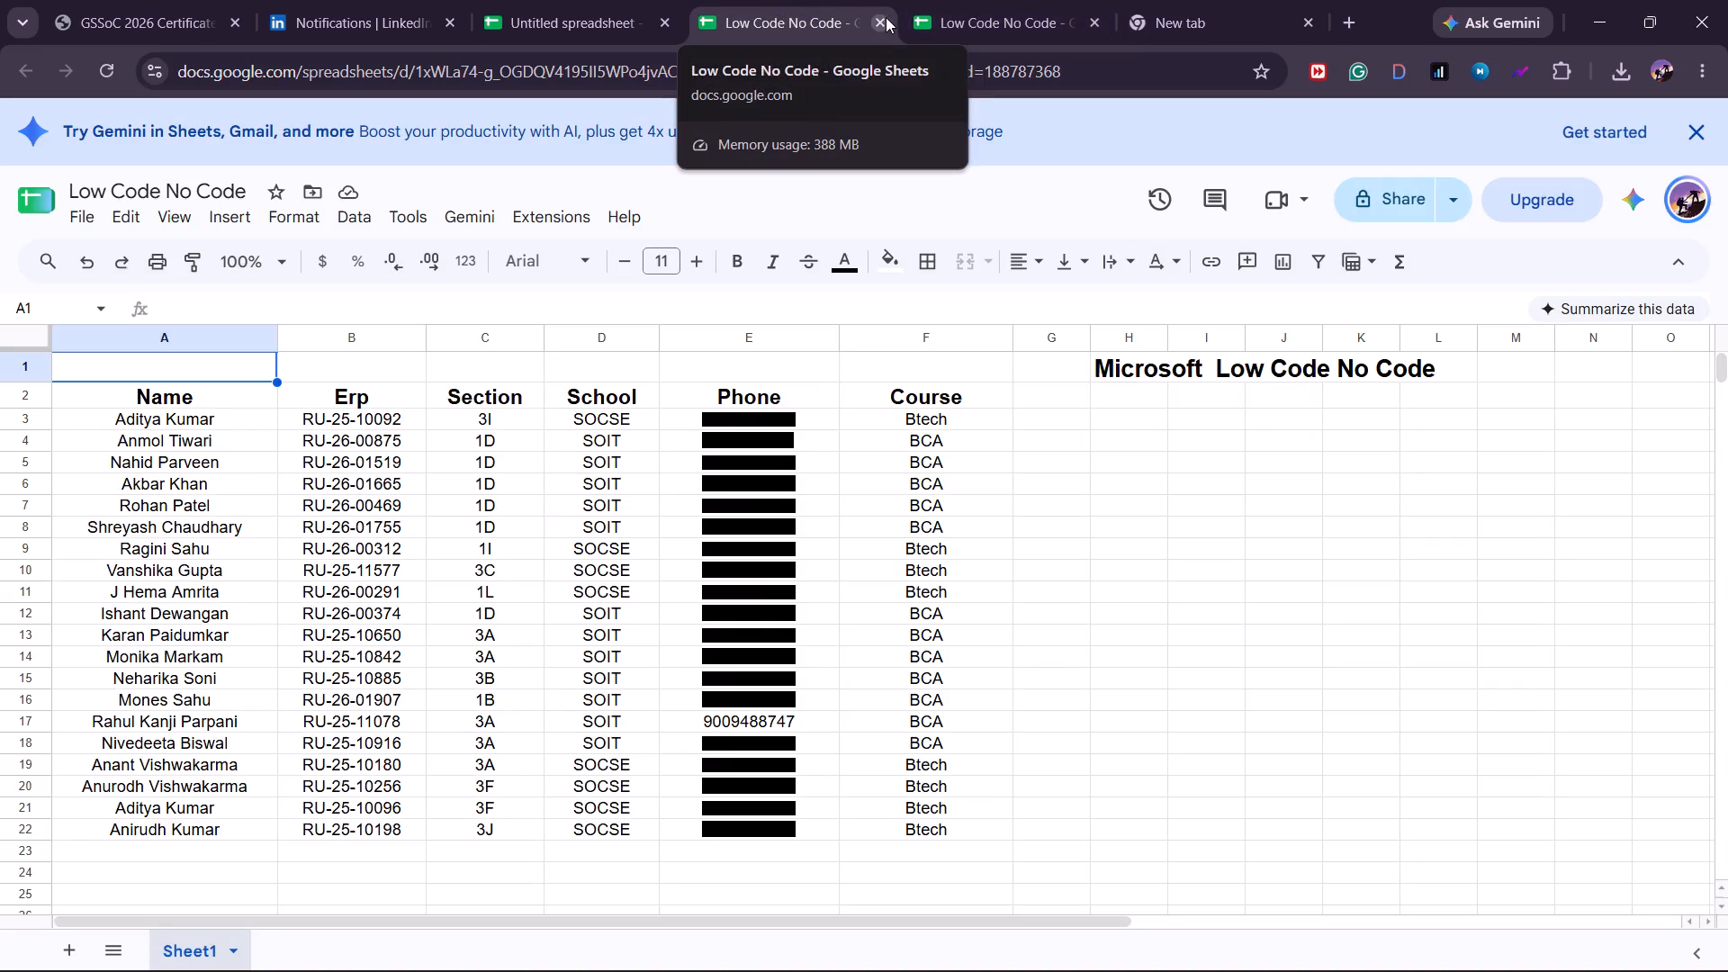
pyautogui.click(879, 21)
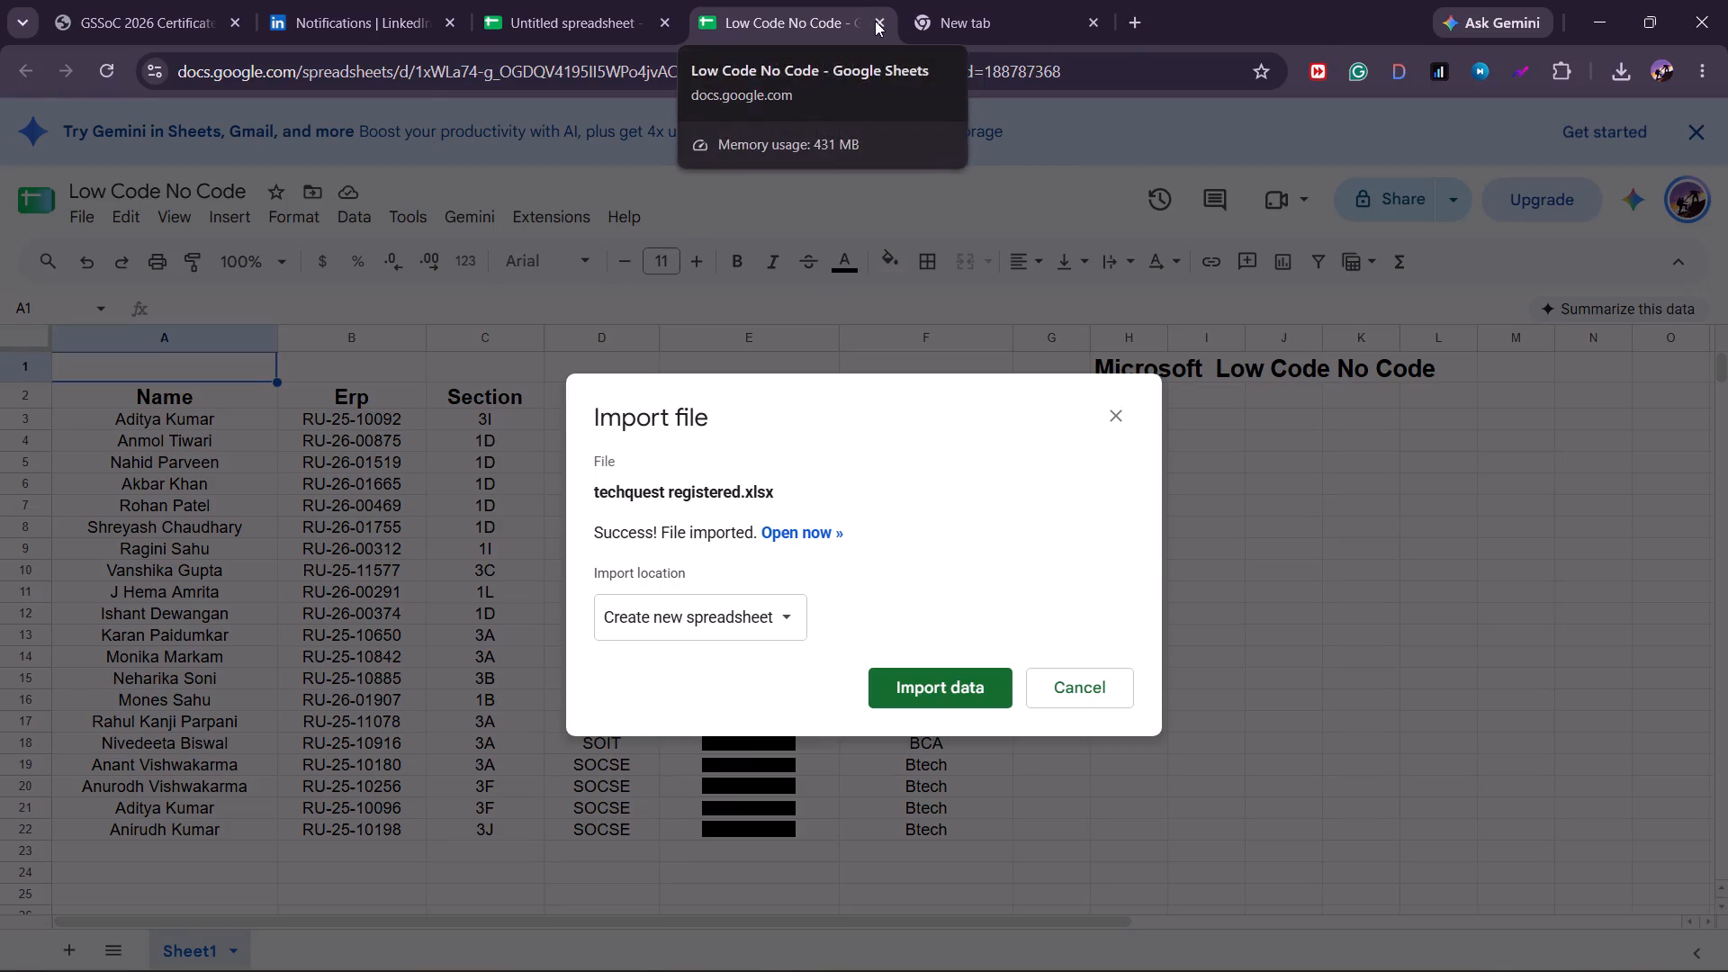
pyautogui.click(875, 21)
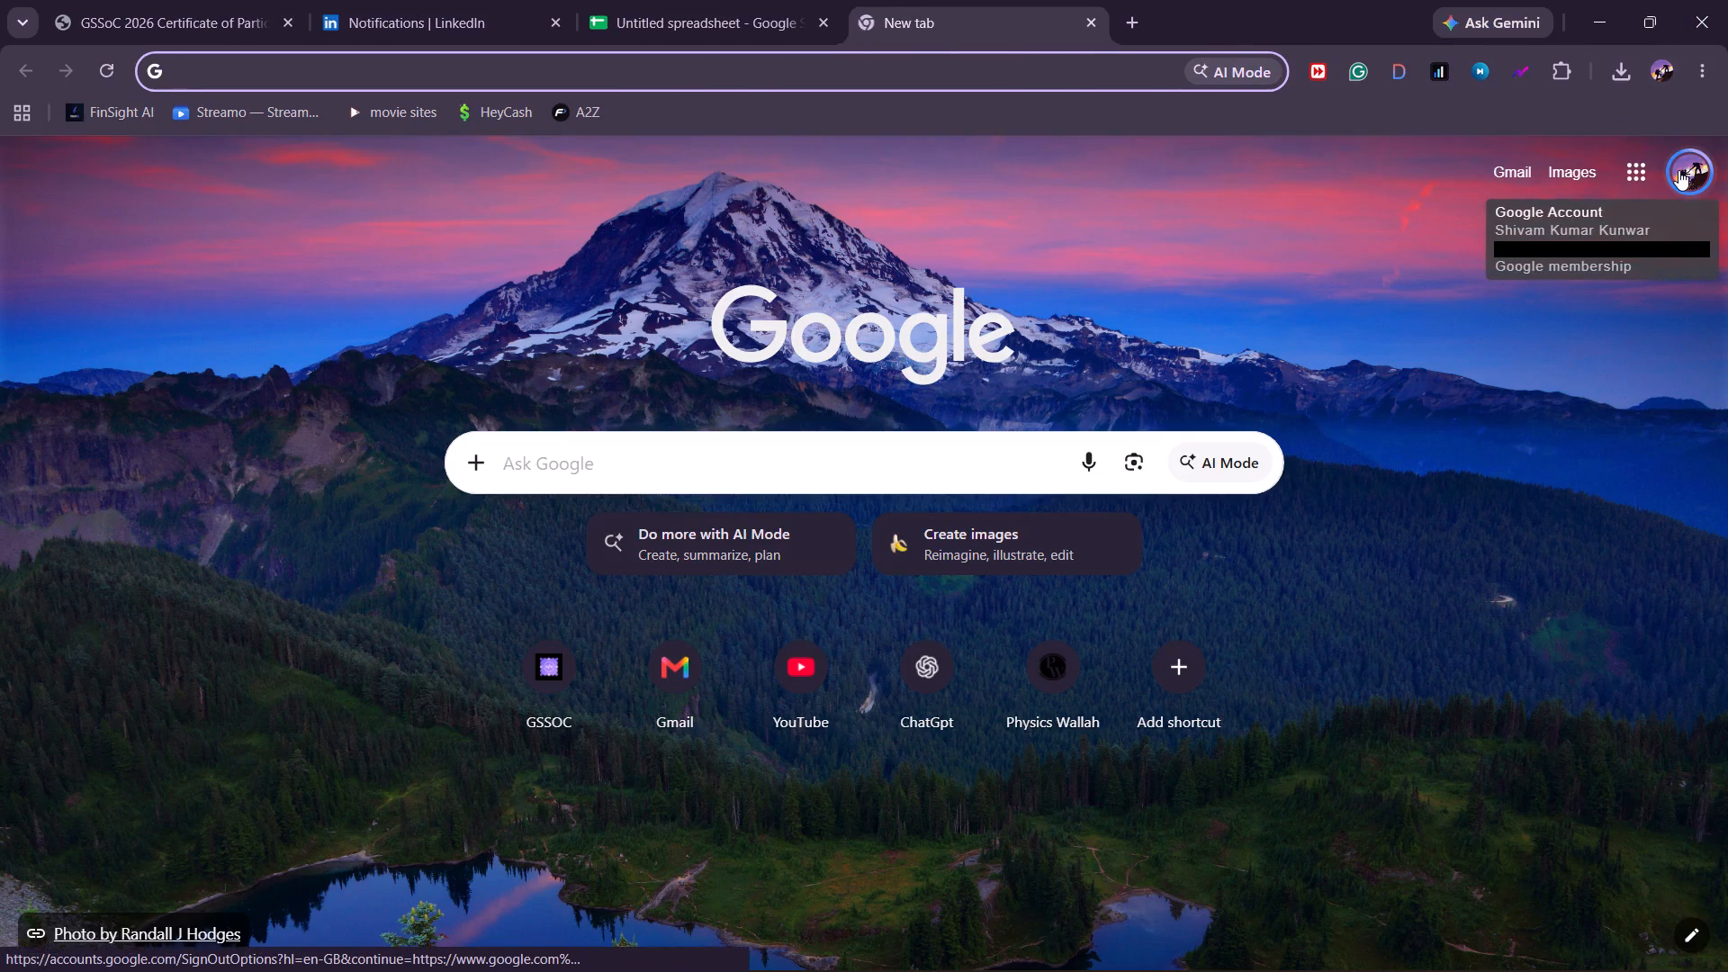
# Open the Google Sheets home page in the blank tab.
pyautogui.click(1624, 177)
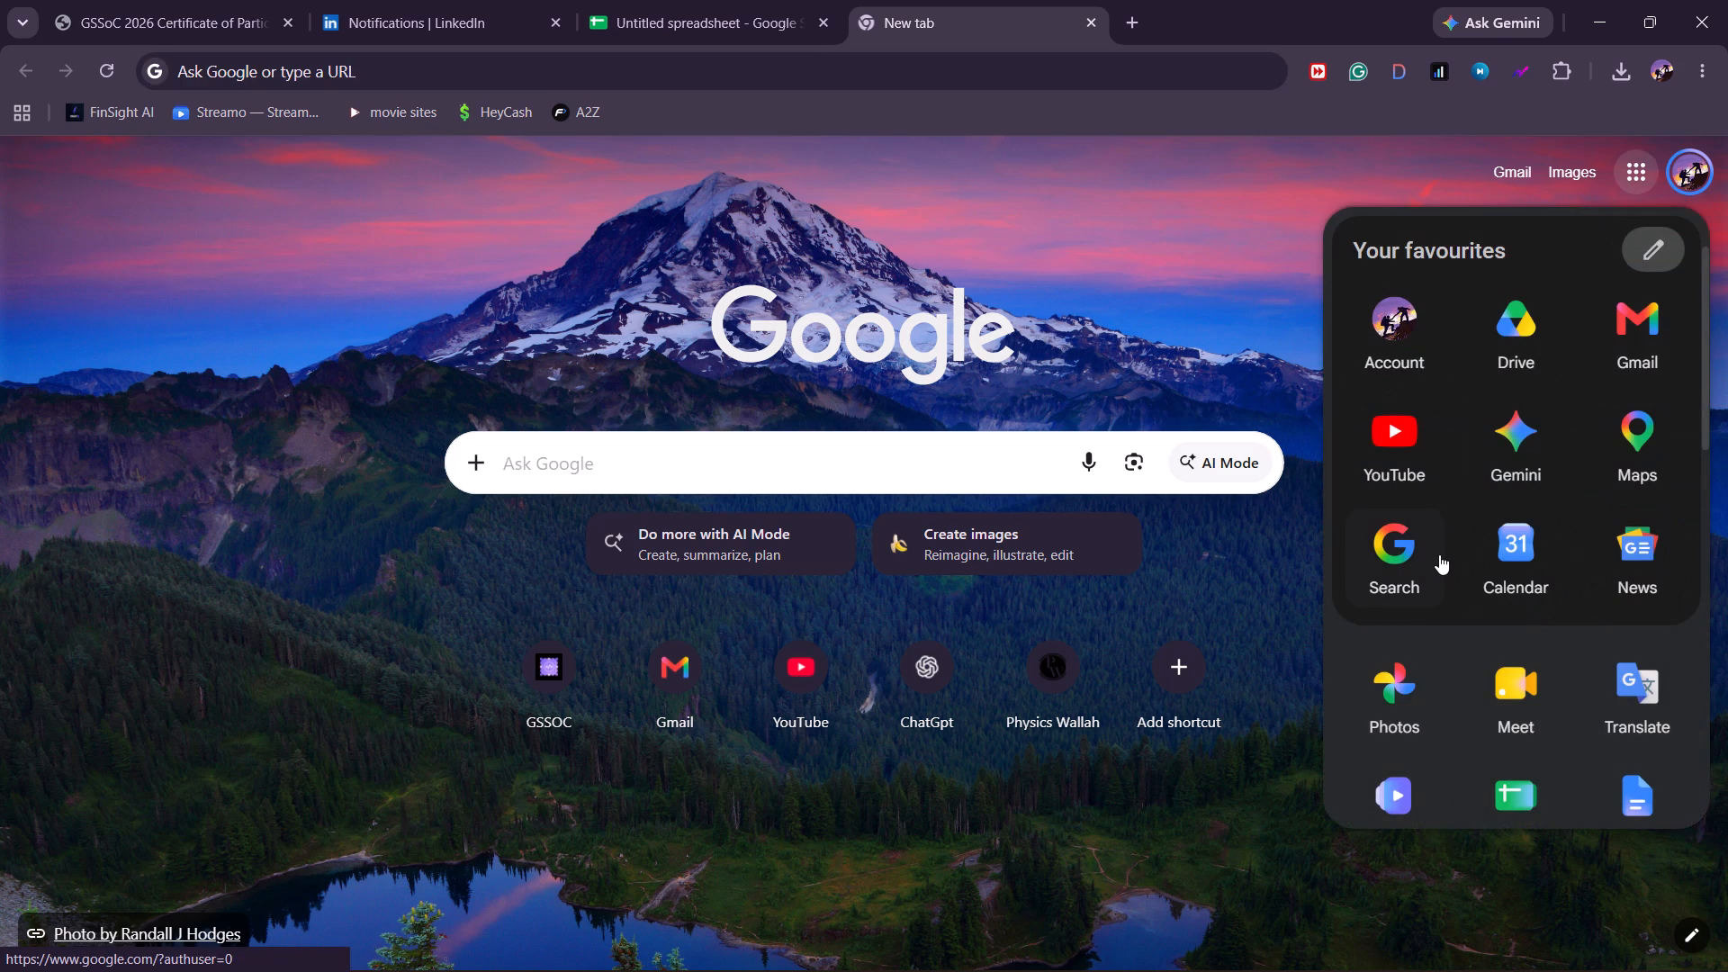
pyautogui.scroll(-2, 1439, 555)
pyautogui.click(1528, 620)
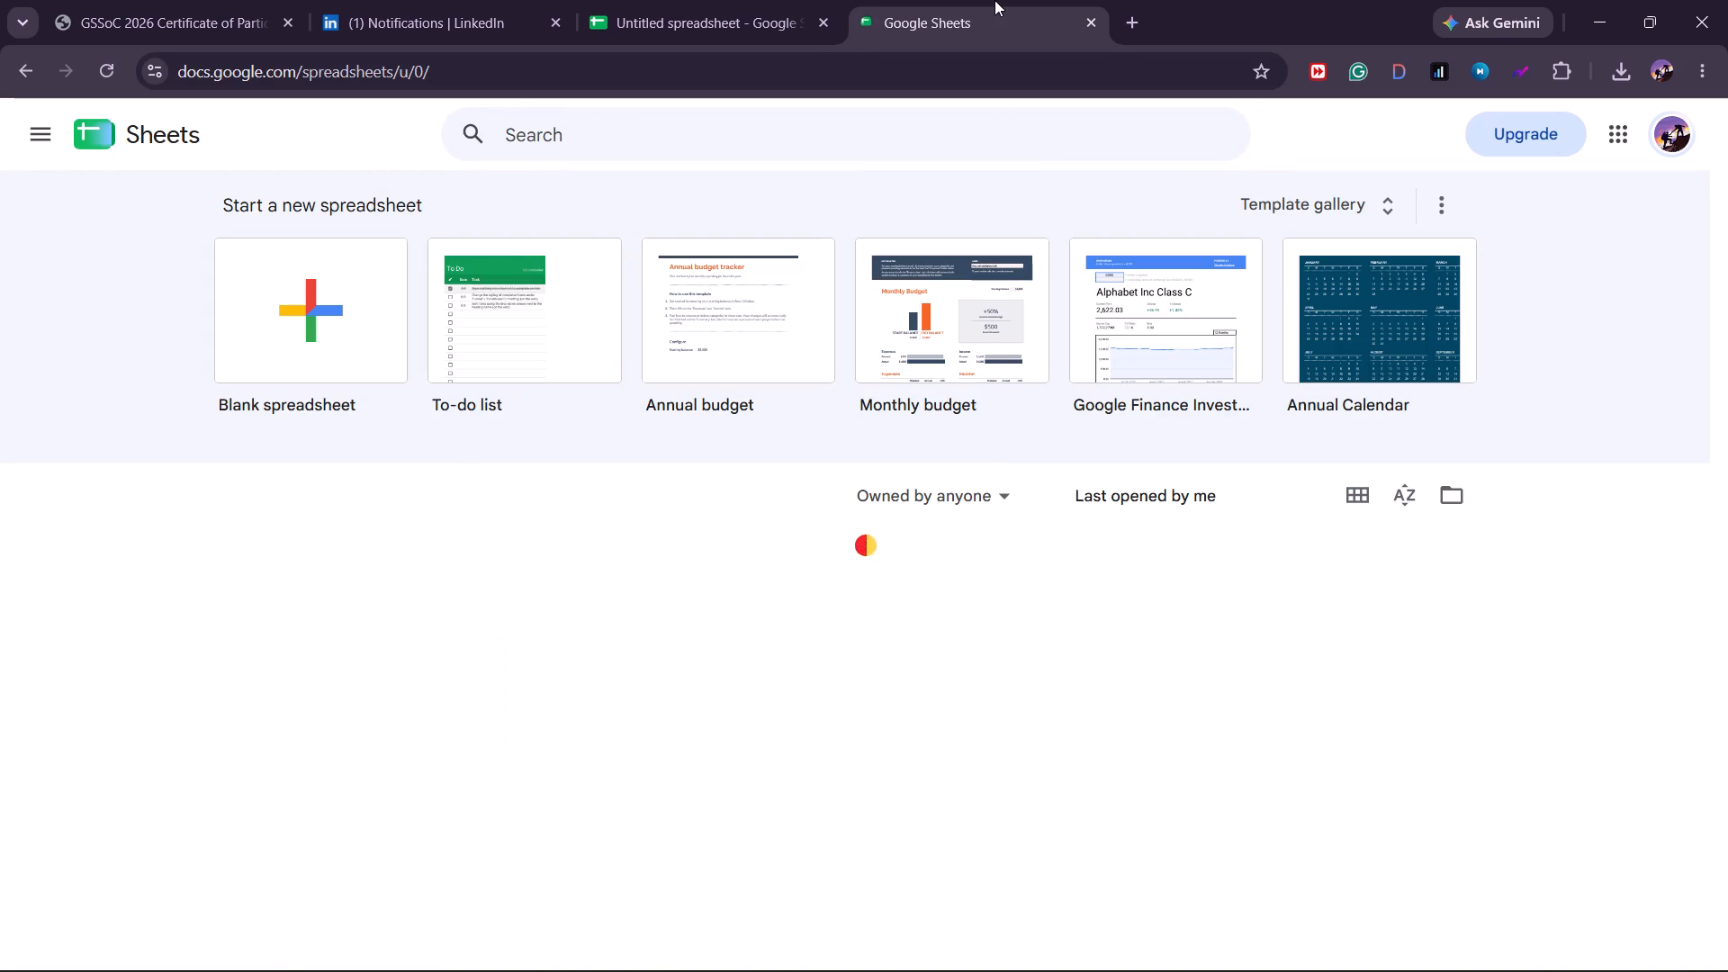
# Search the web for "form" in another new tab and open the Google Forms home page from the results.
pyautogui.click(1136, 3)
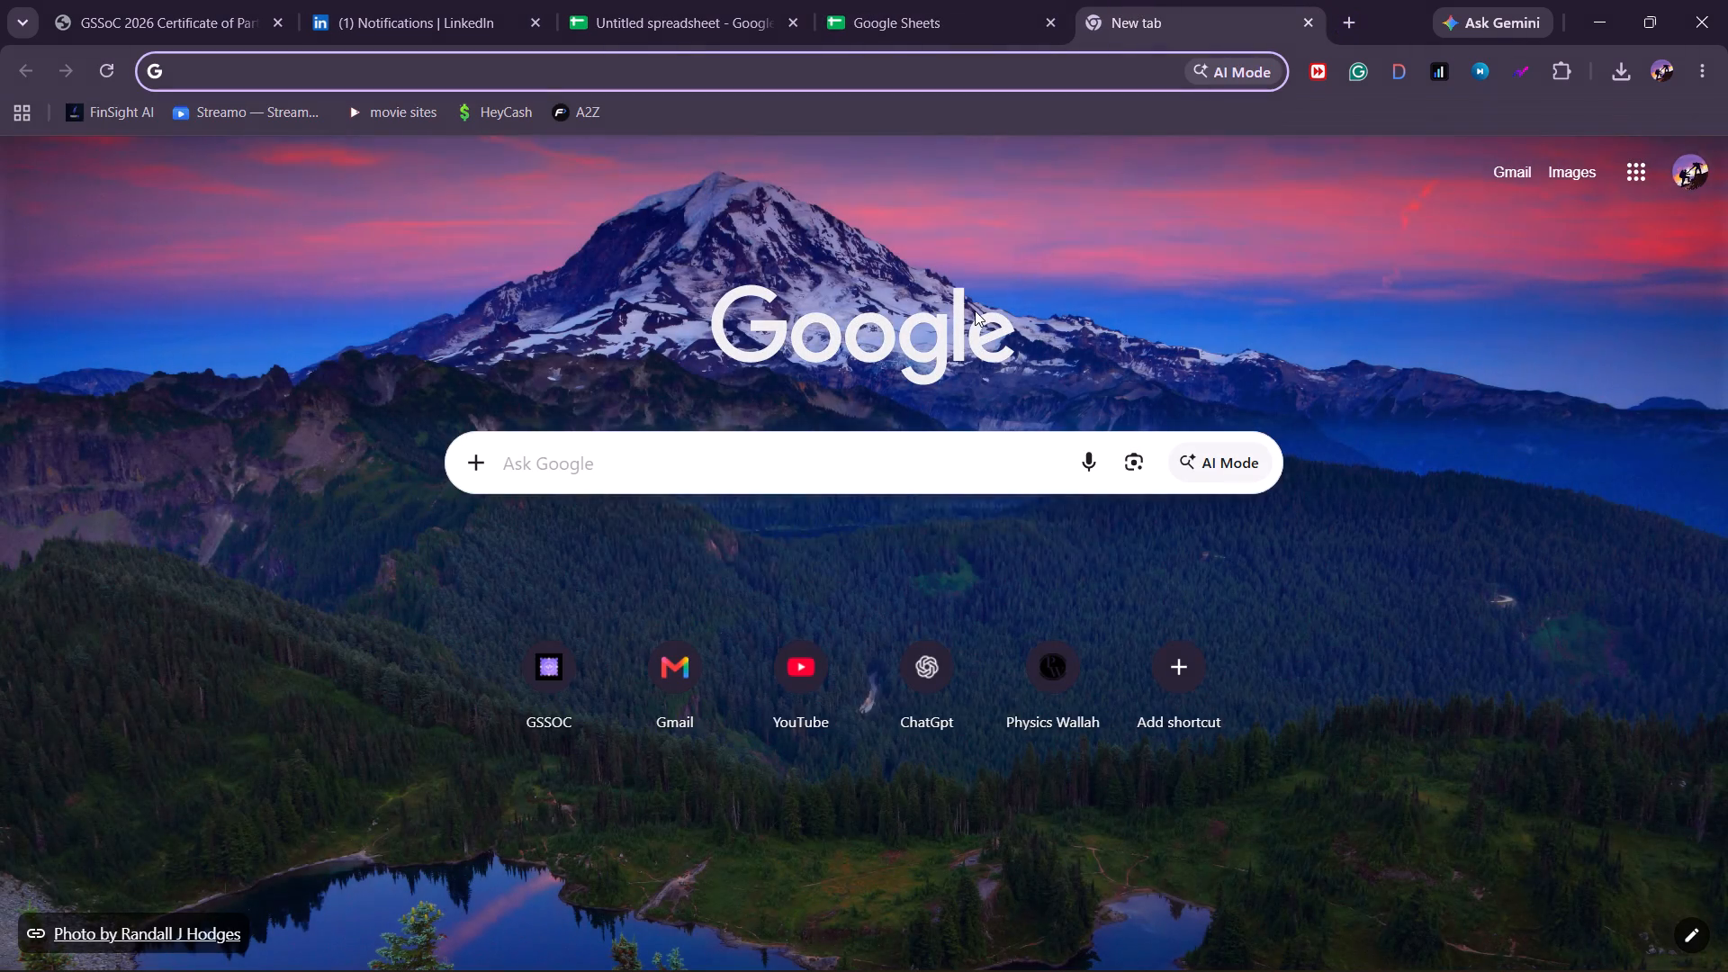
pyautogui.click(1612, 155)
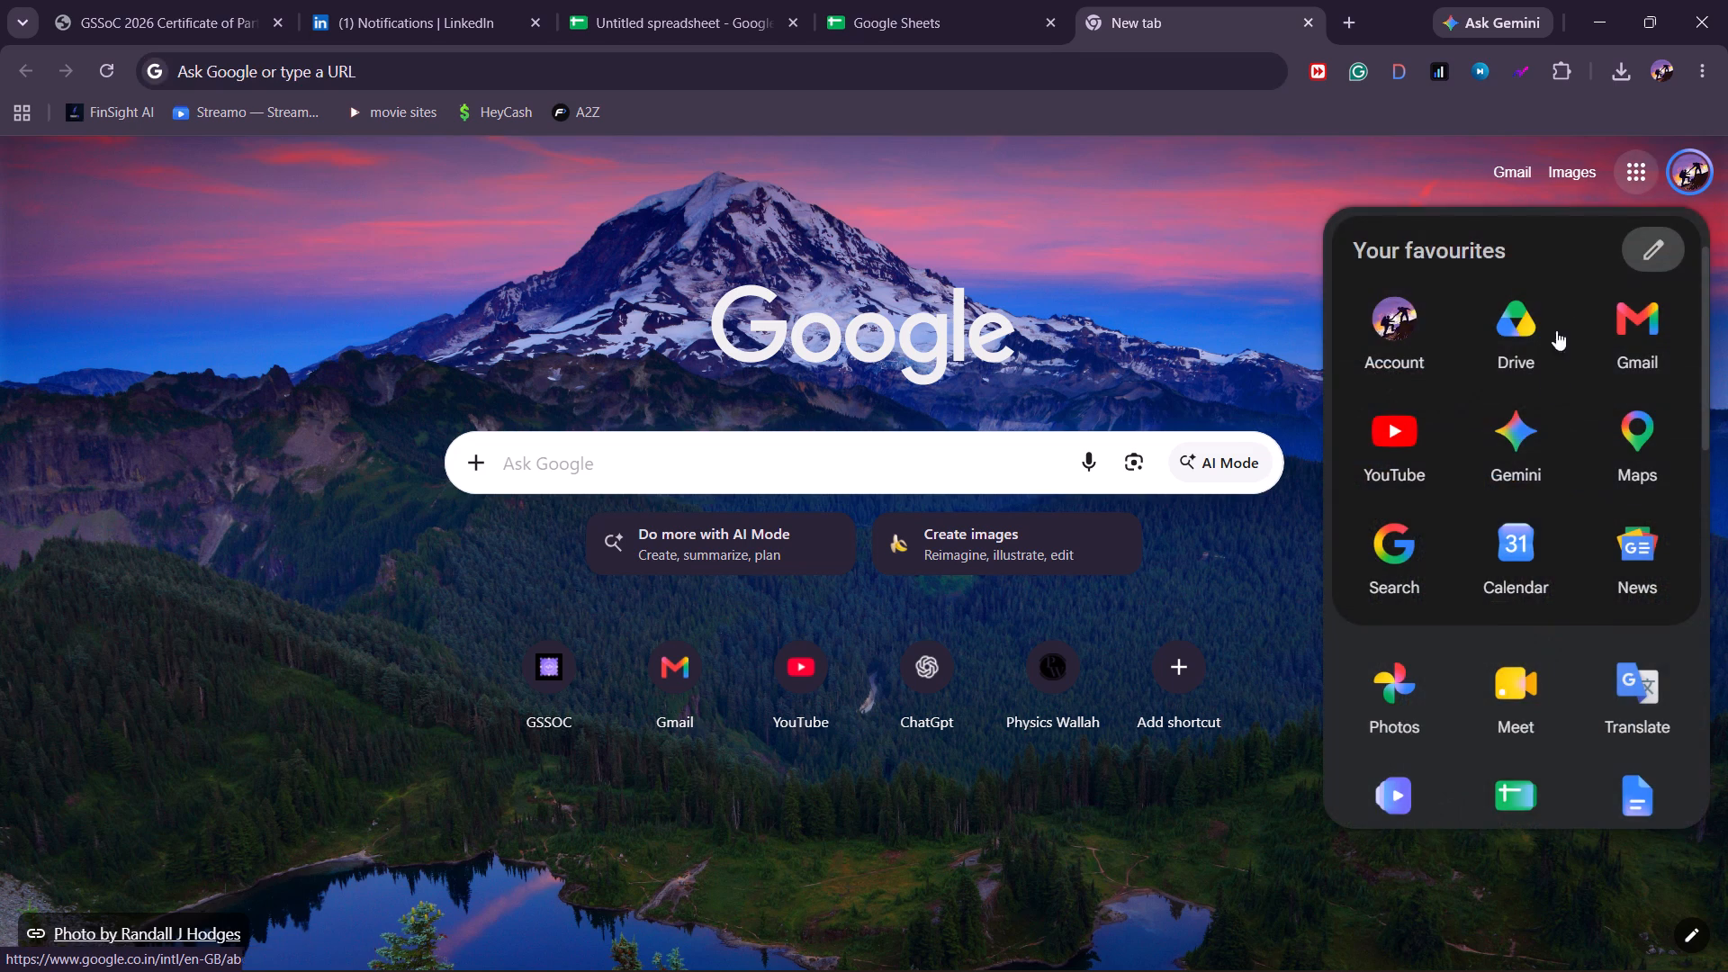
pyautogui.scroll(-6, 1539, 408)
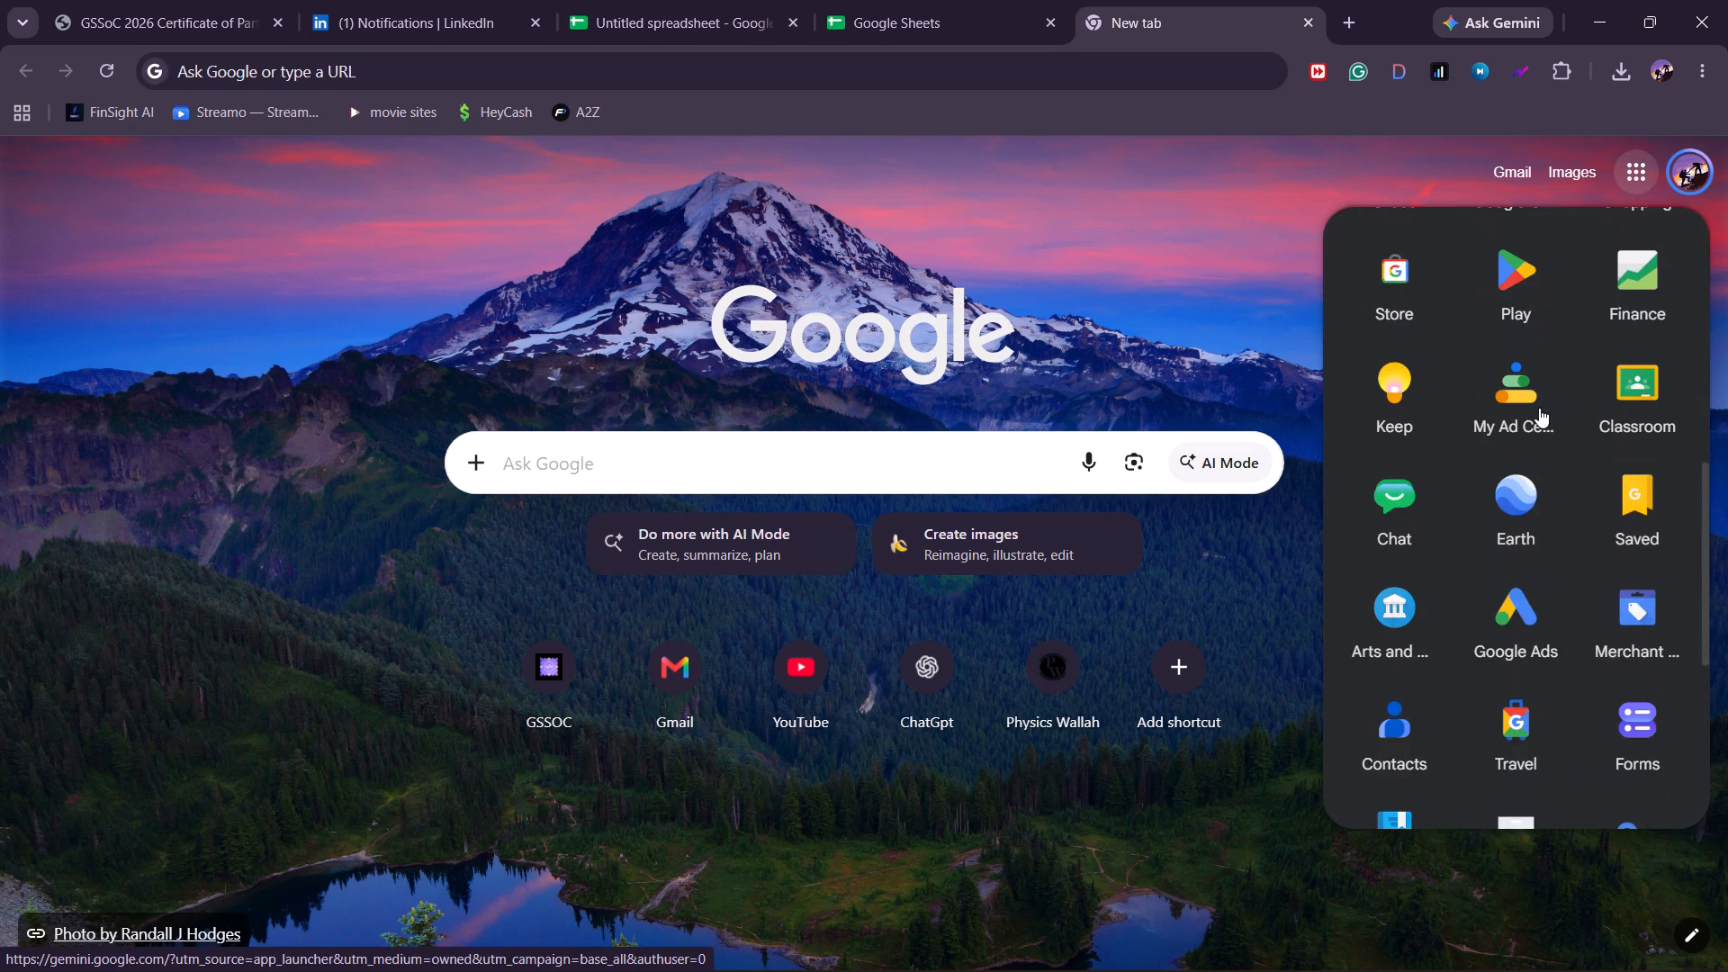
pyautogui.scroll(-5, 1539, 408)
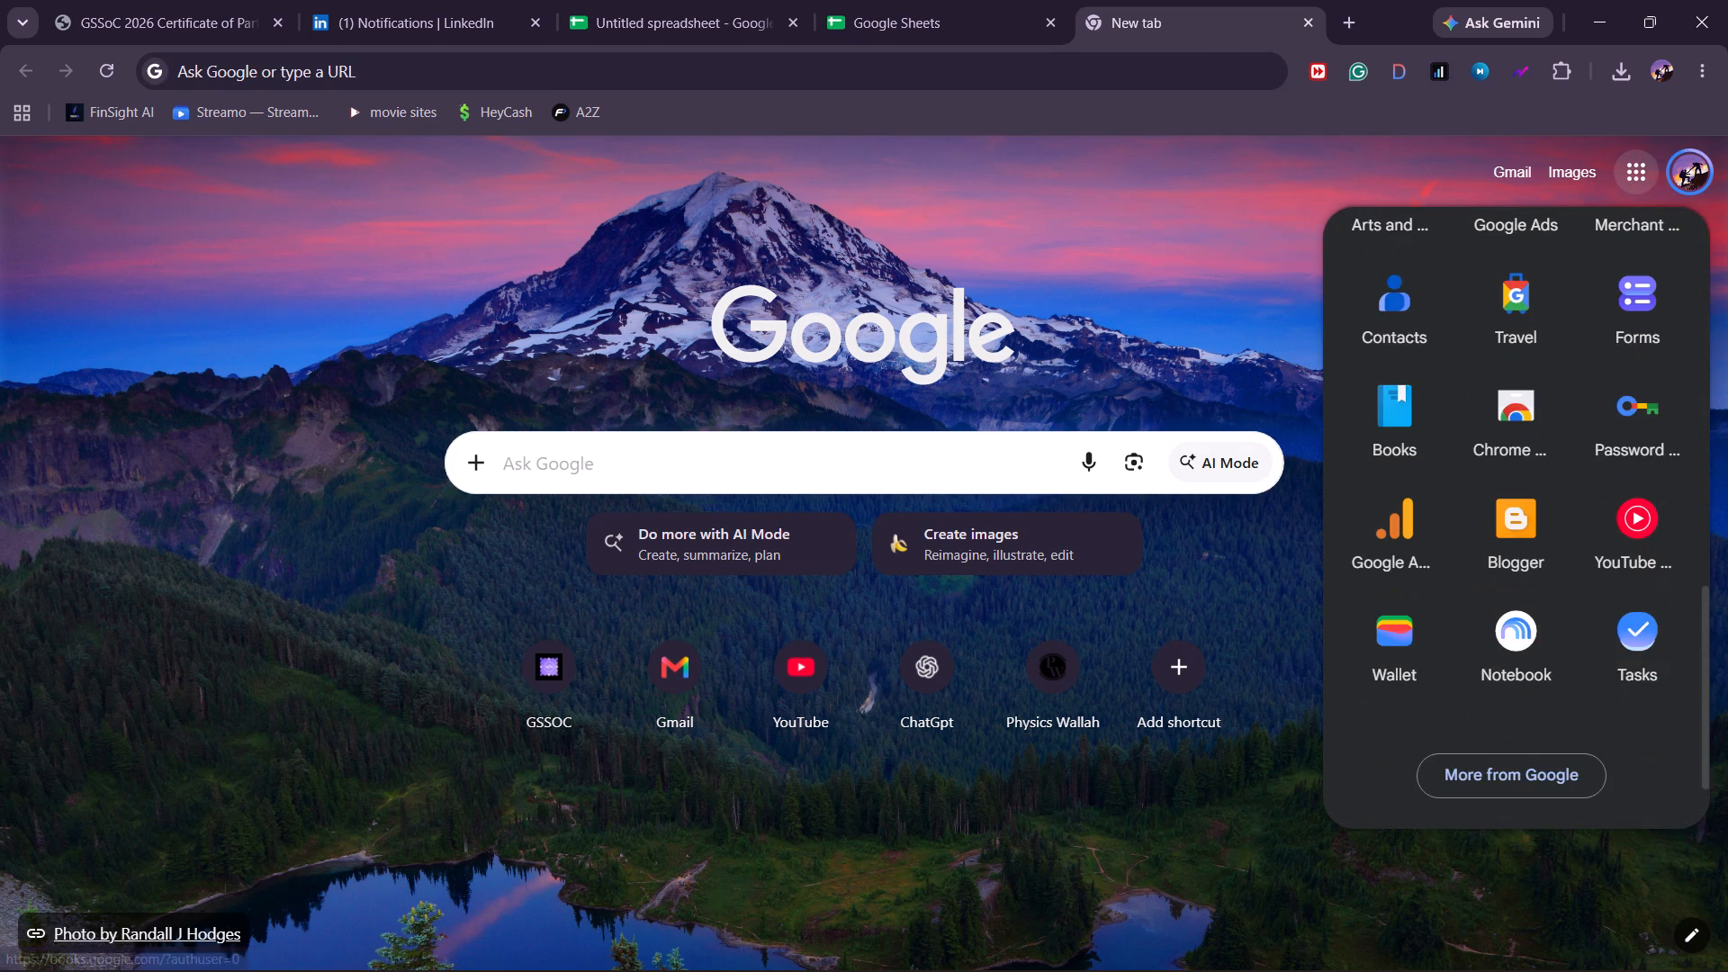
pyautogui.click(856, 493)
pyautogui.write('form')
pyautogui.press('Return')
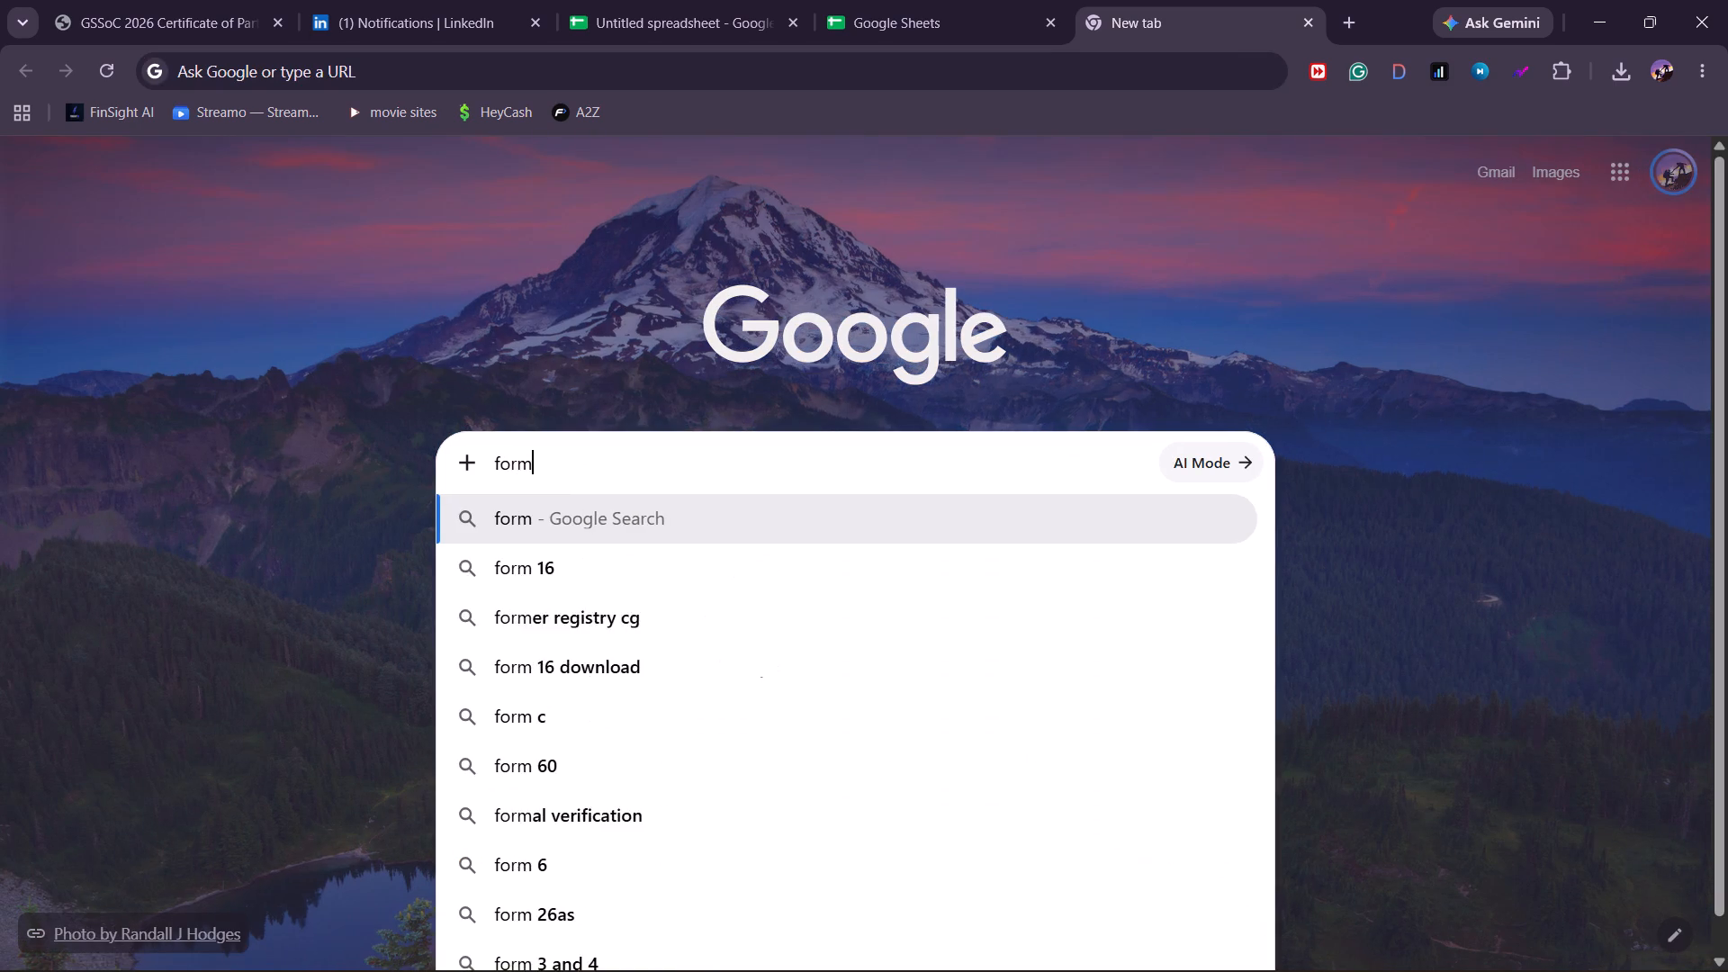
pyautogui.click(424, 369)
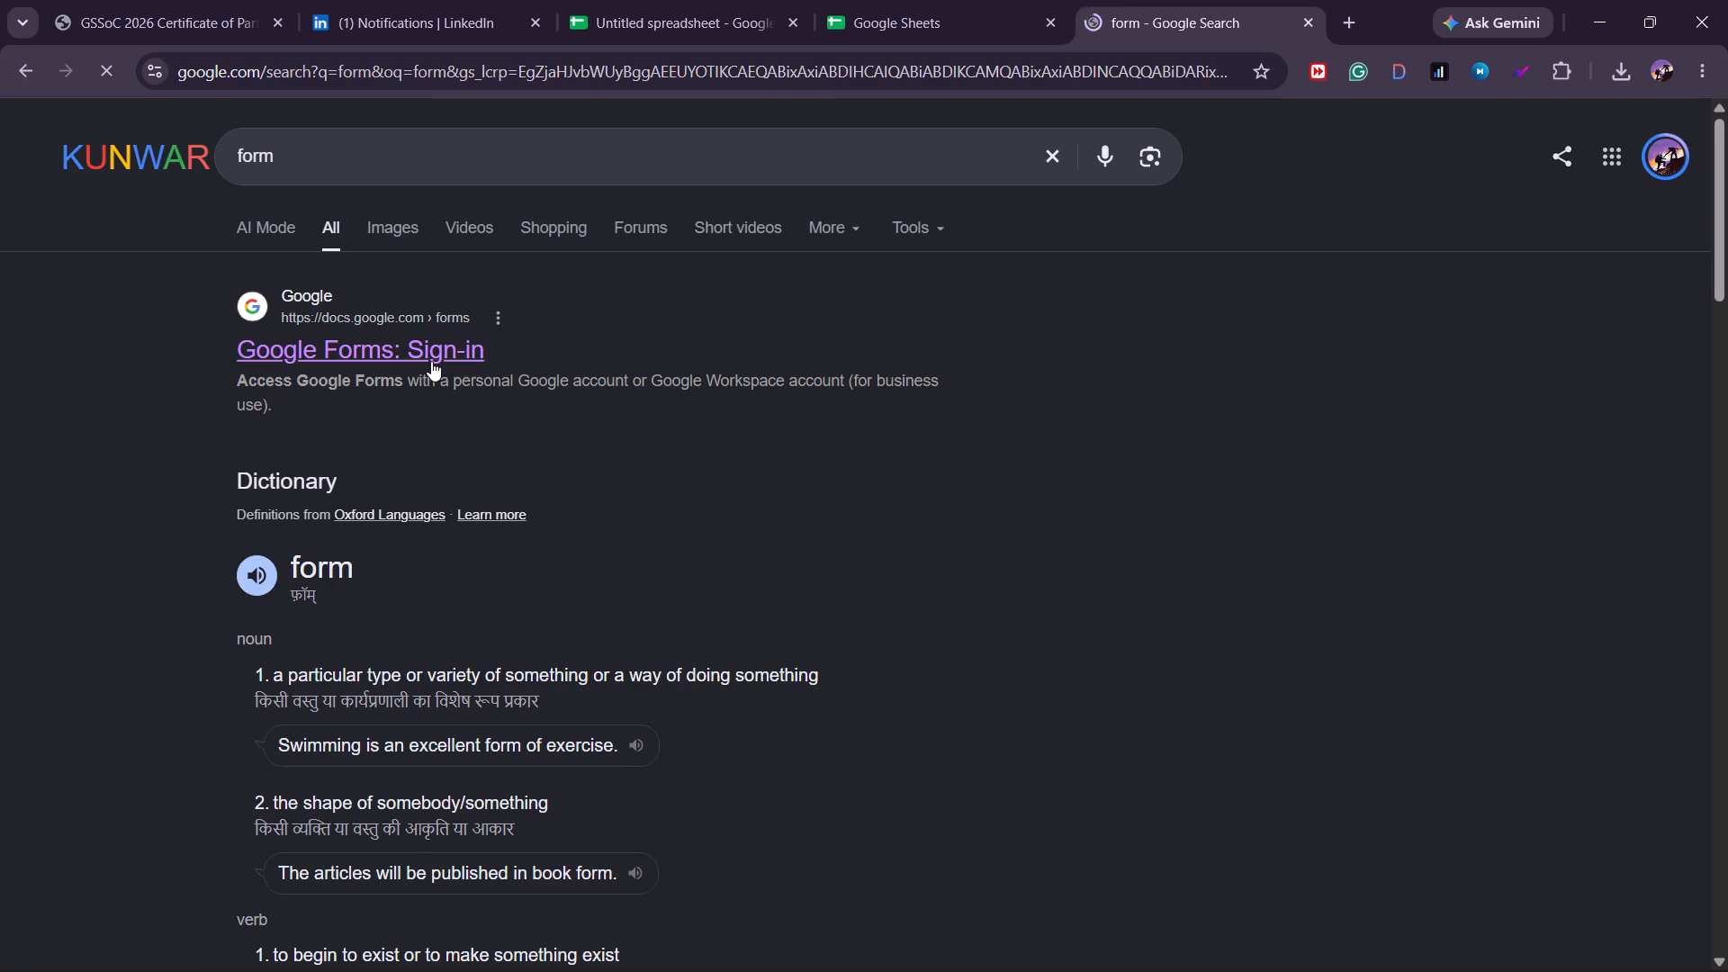
pyautogui.click(431, 361)
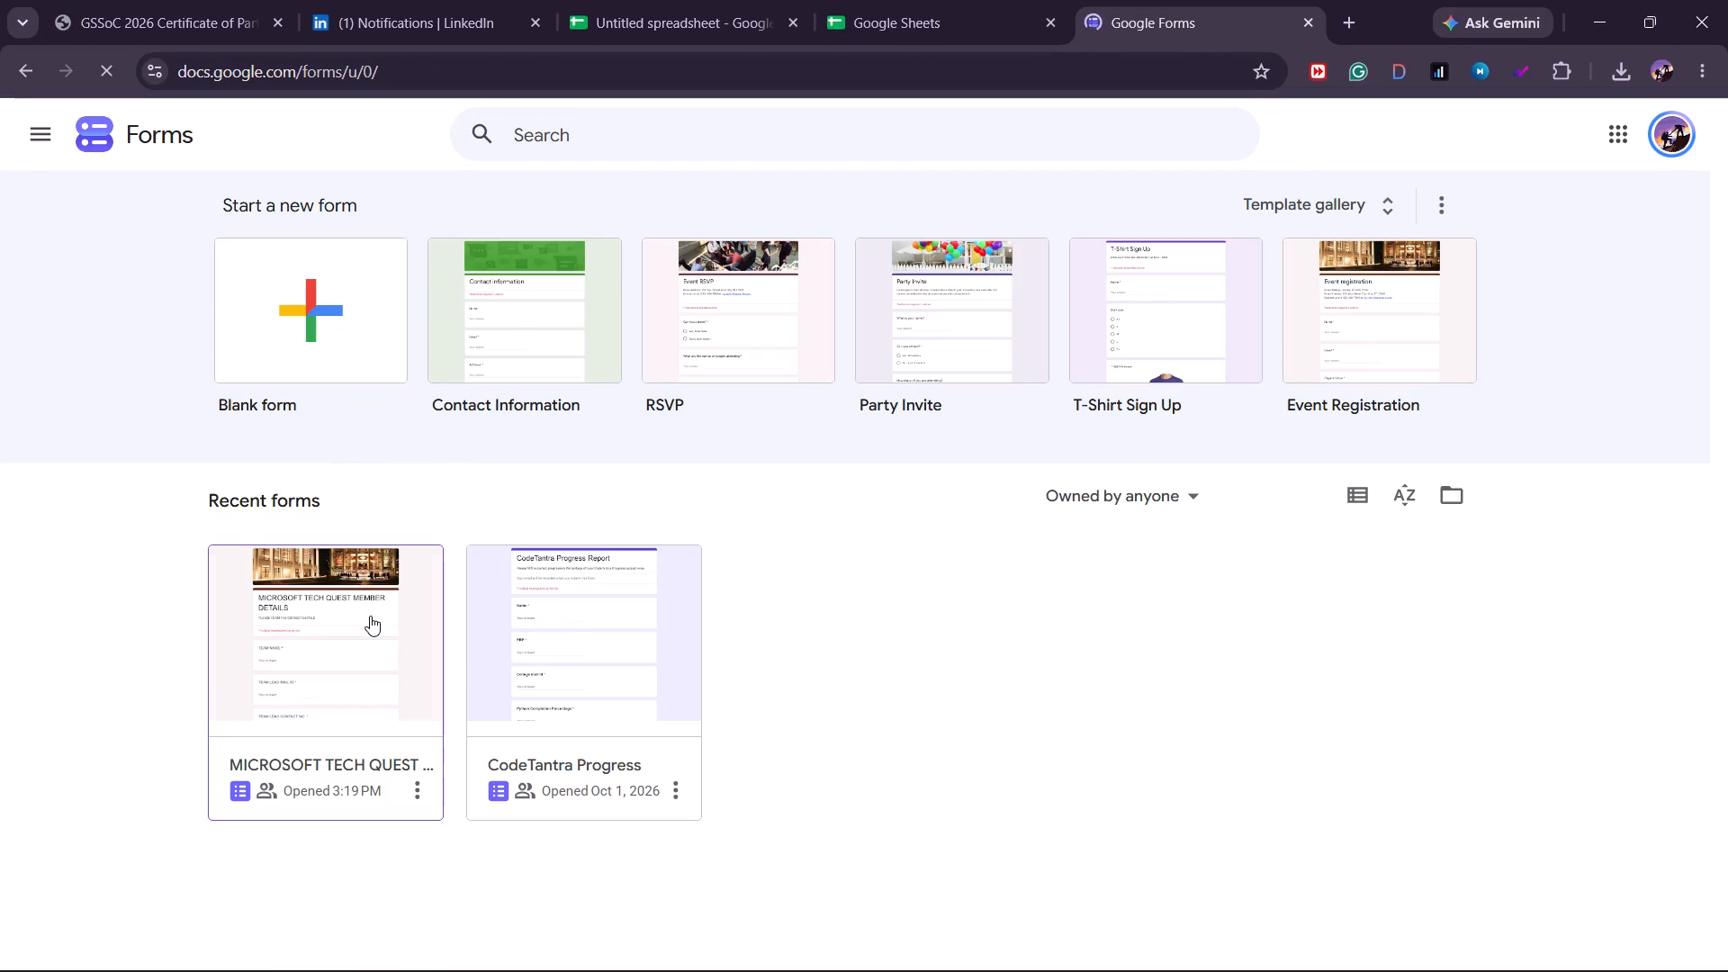
# Open the MICROSOFT TECH QUEST MEMBER DETAILS form and view its responses in the linked spreadsheet.
pyautogui.click(370, 616)
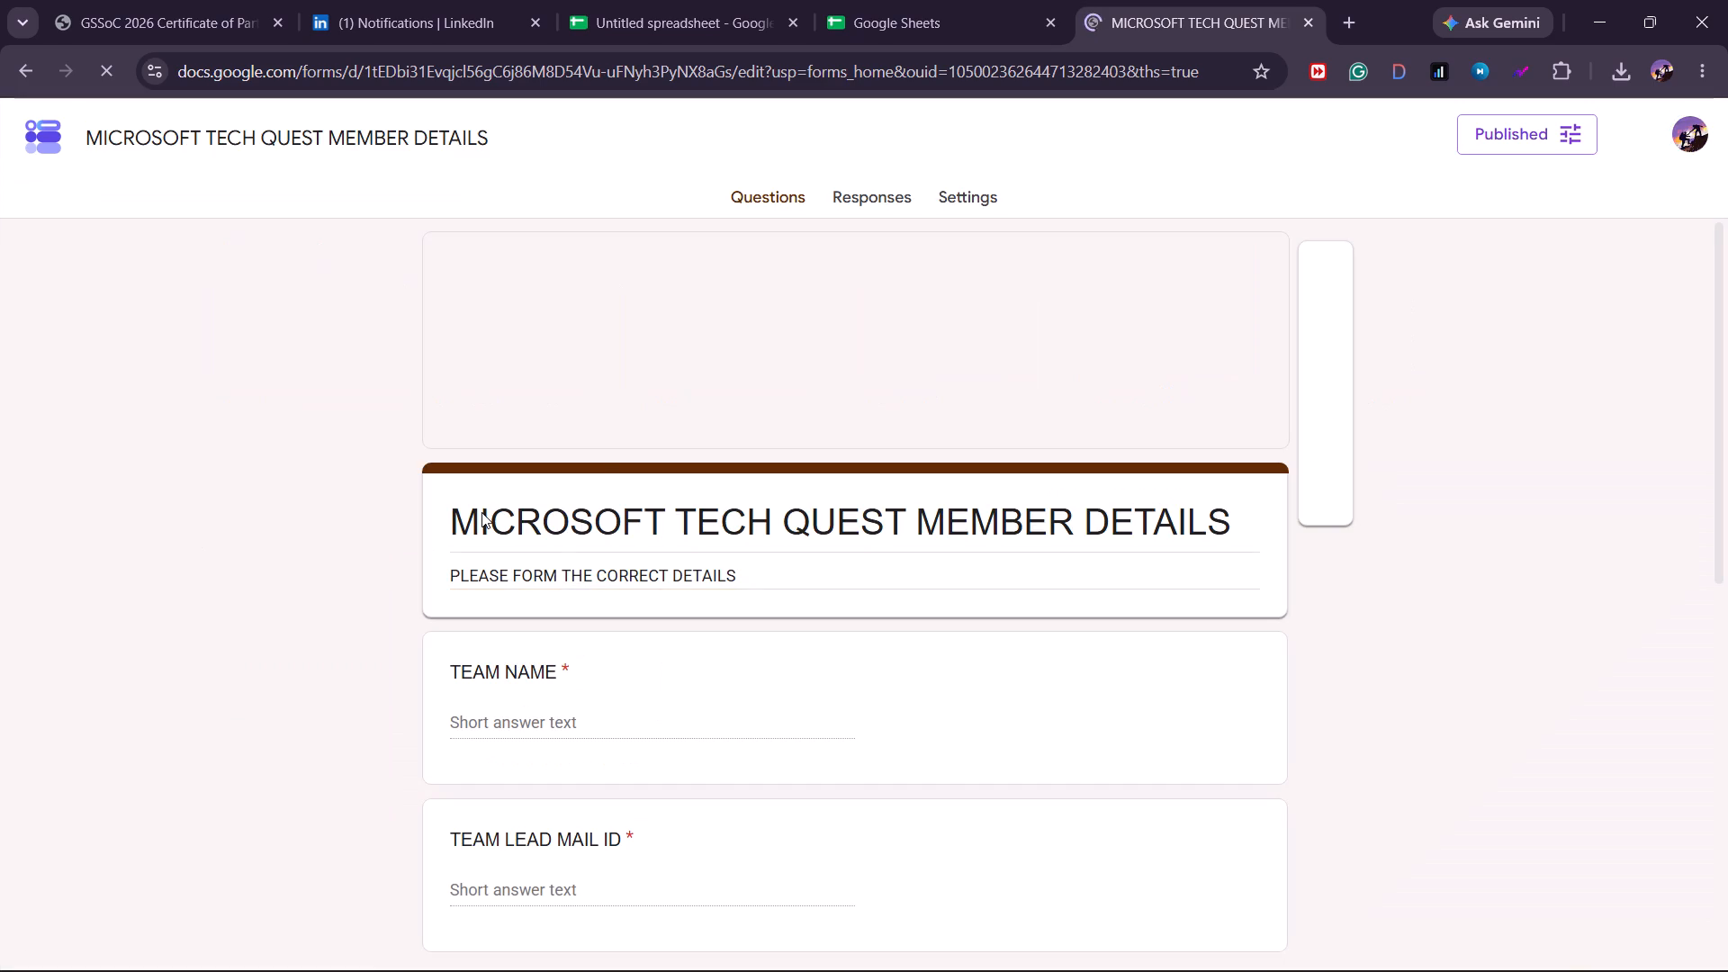
pyautogui.click(858, 186)
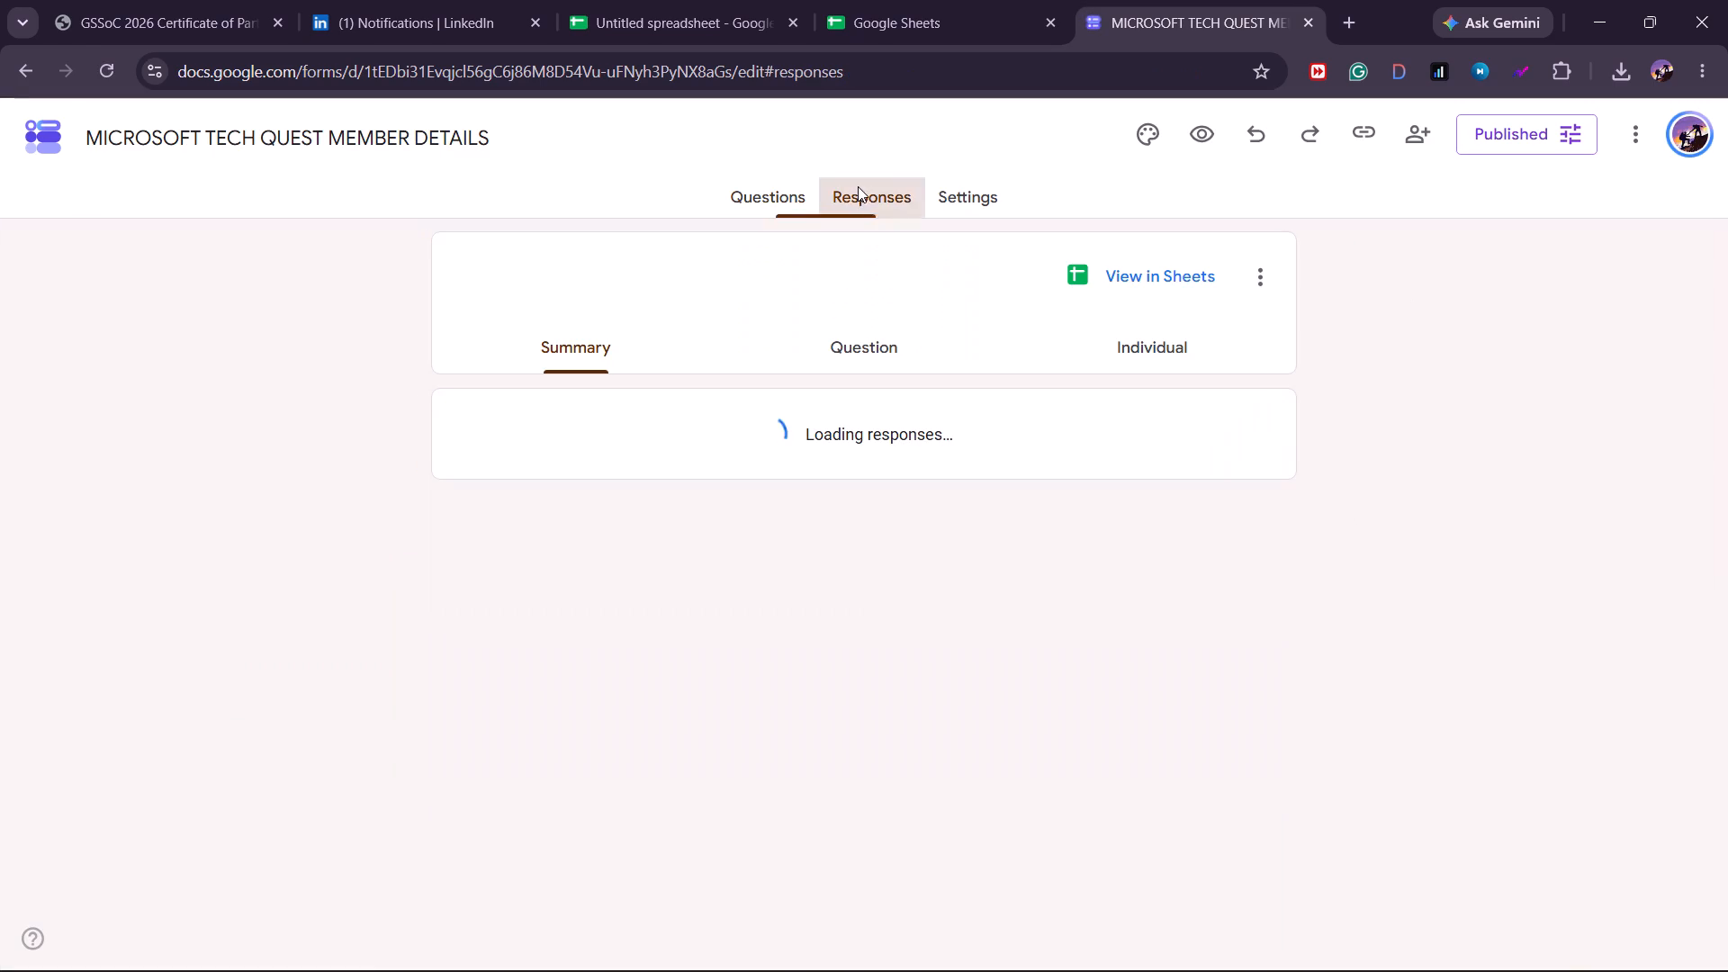
pyautogui.click(1122, 283)
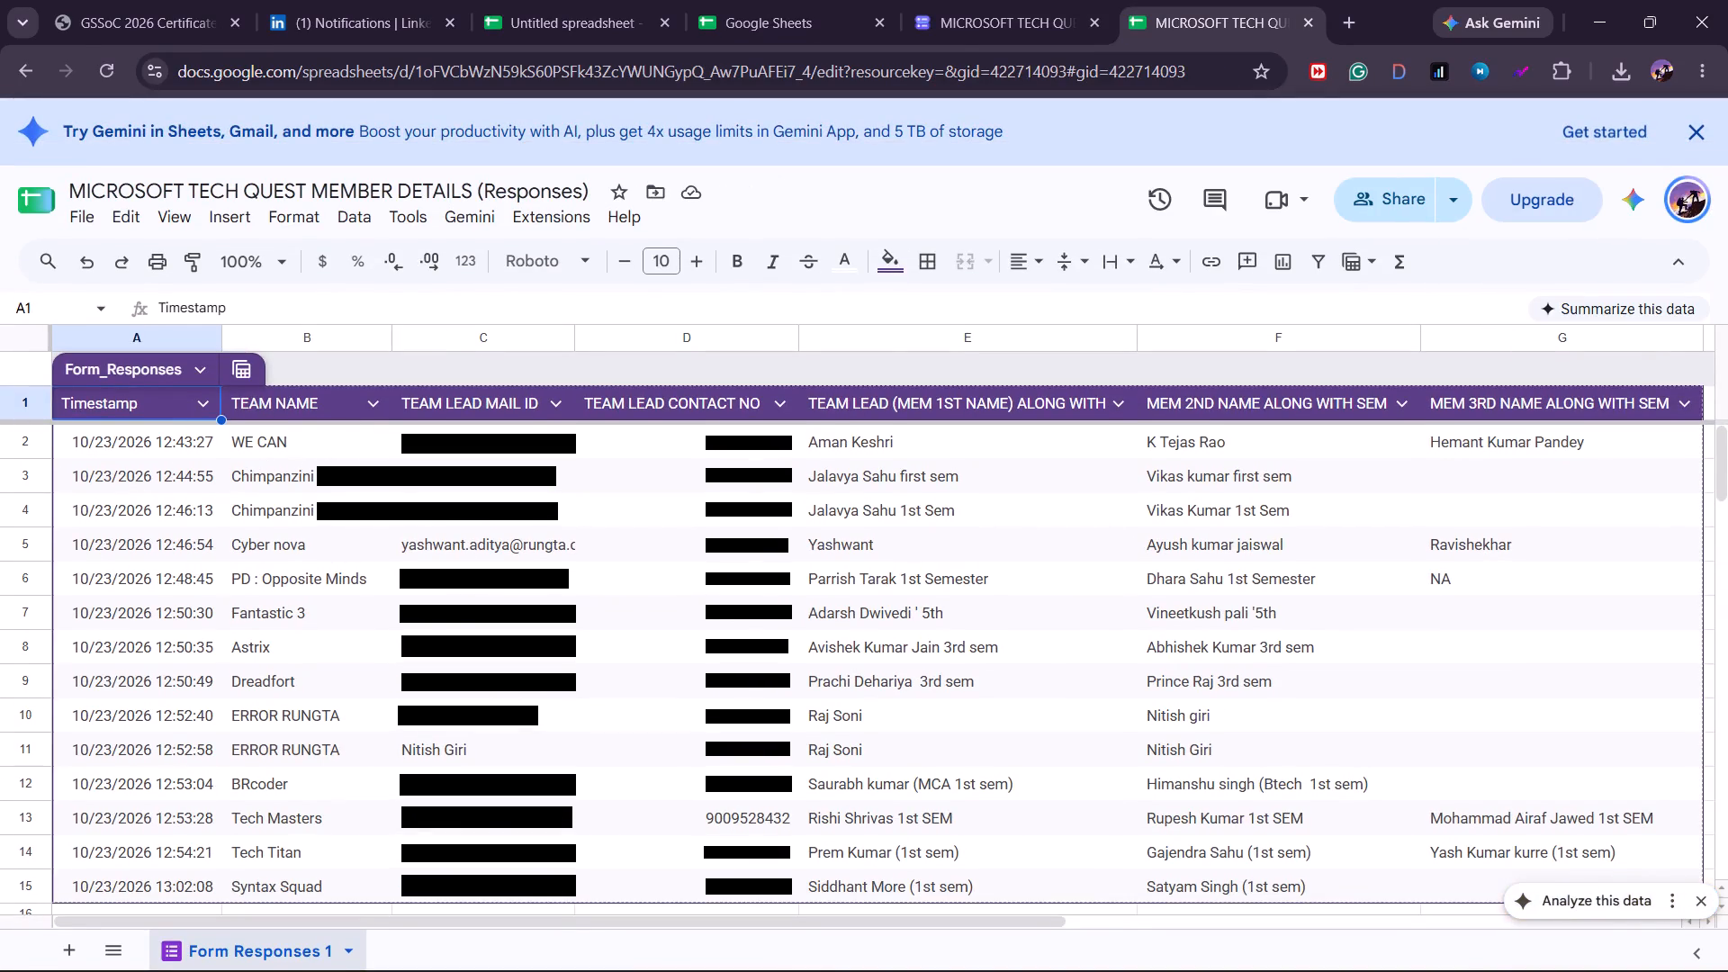
# Copy all the team lead name entries, E2:E15, from the form responses sheet.
pyautogui.click(841, 446)
pyautogui.hotkey('shift', 'Down')
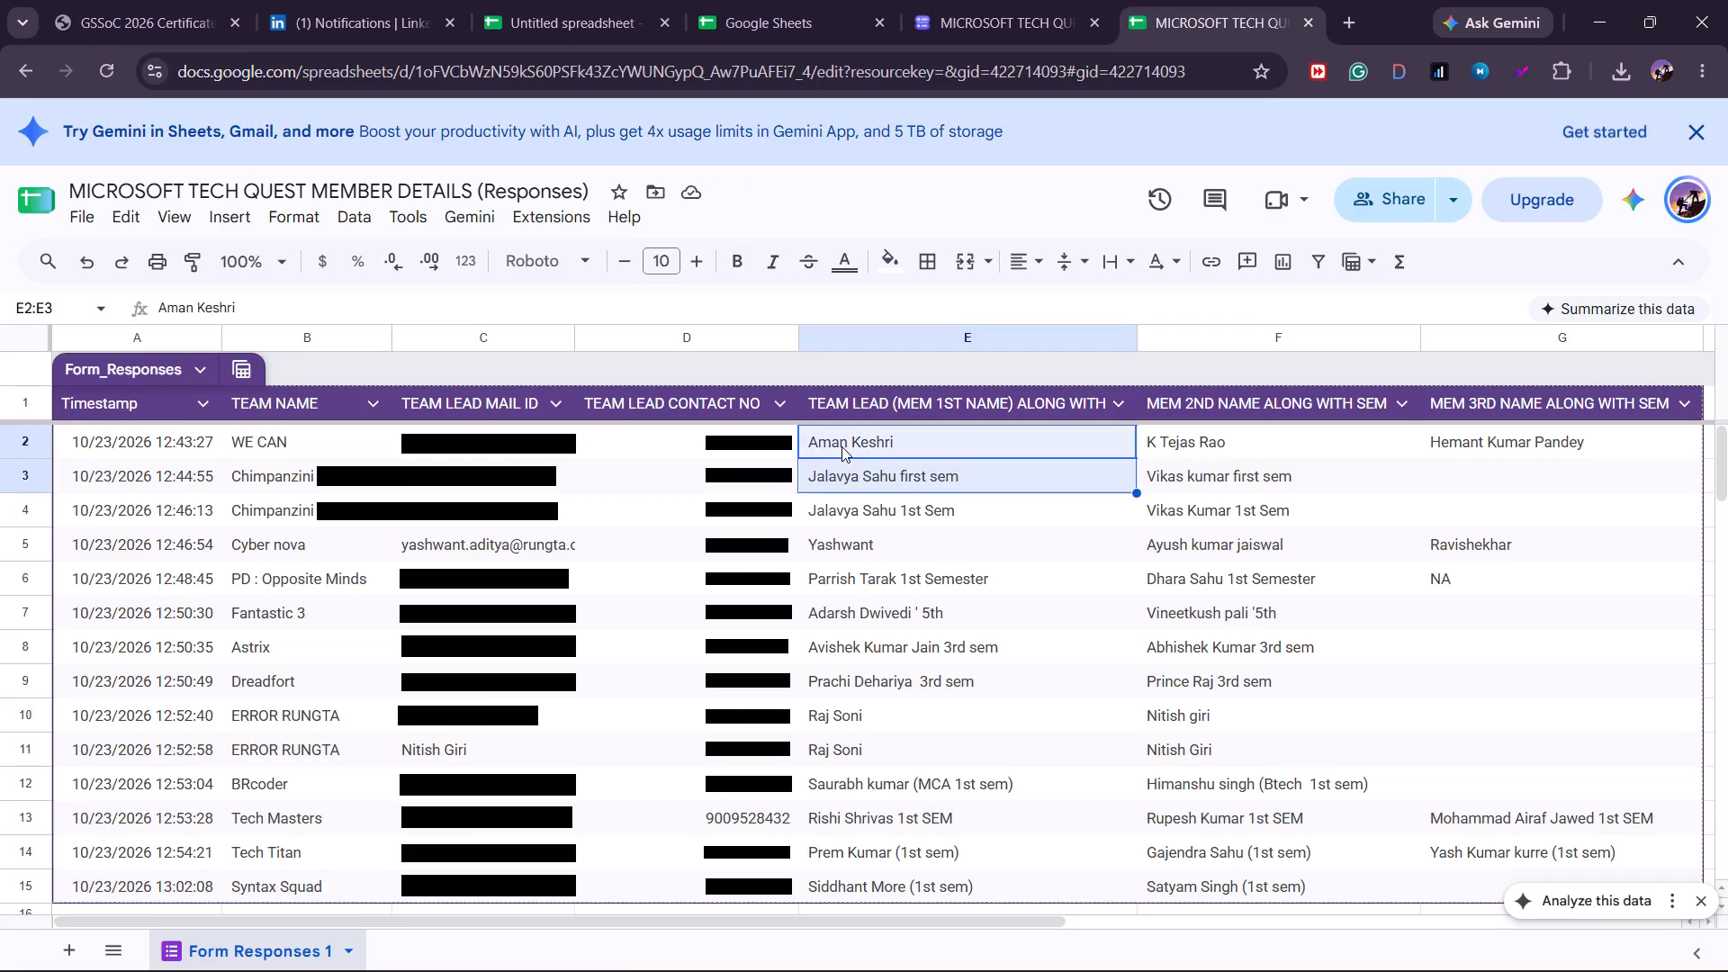
pyautogui.hotkey('shift', 'Down')
pyautogui.hotkey('shift', 'Down')
pyautogui.hotkey('shift', 'Down')
pyautogui.hotkey('shift', 'Down')
pyautogui.hotkey('shift', 'Down')
pyautogui.hotkey('shift', 'Down')
pyautogui.hotkey('shift', 'Down')
pyautogui.hotkey('shift', 'Down')
pyautogui.hotkey('shift', 'Down')
pyautogui.hotkey('shift', 'Down')
pyautogui.hotkey('shift', 'Down')
pyautogui.hotkey('shift', 'Down')
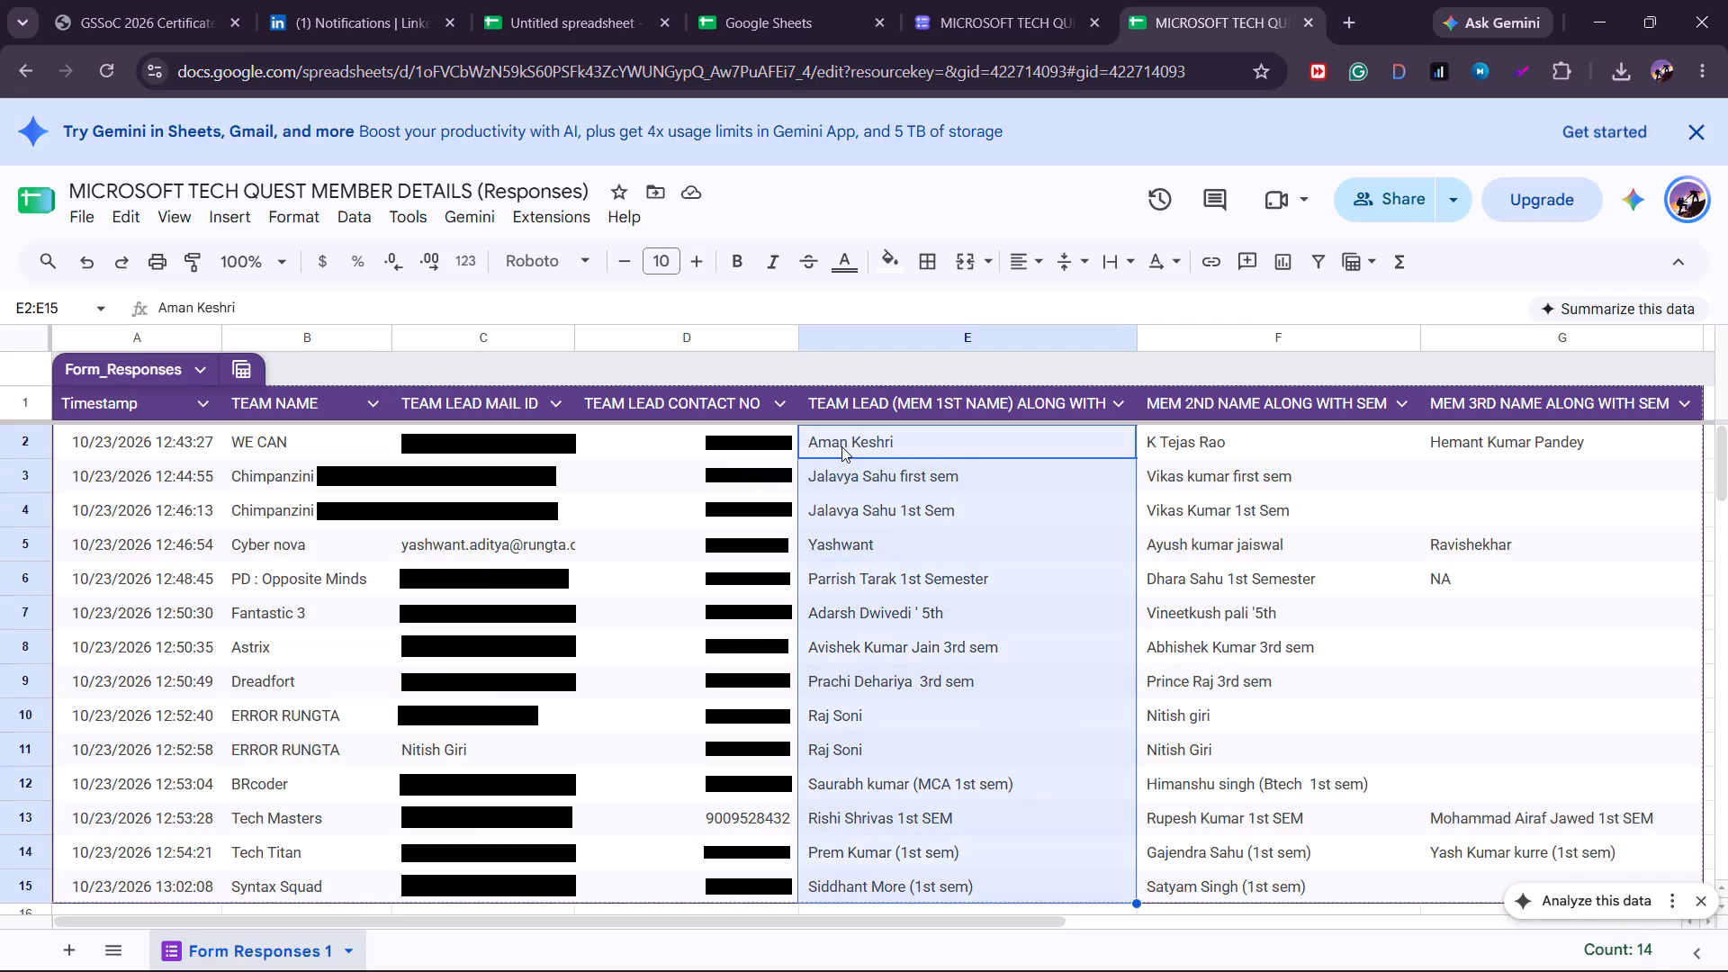
pyautogui.scroll(-1, 841, 446)
pyautogui.hotkey('ctrl', 'c')
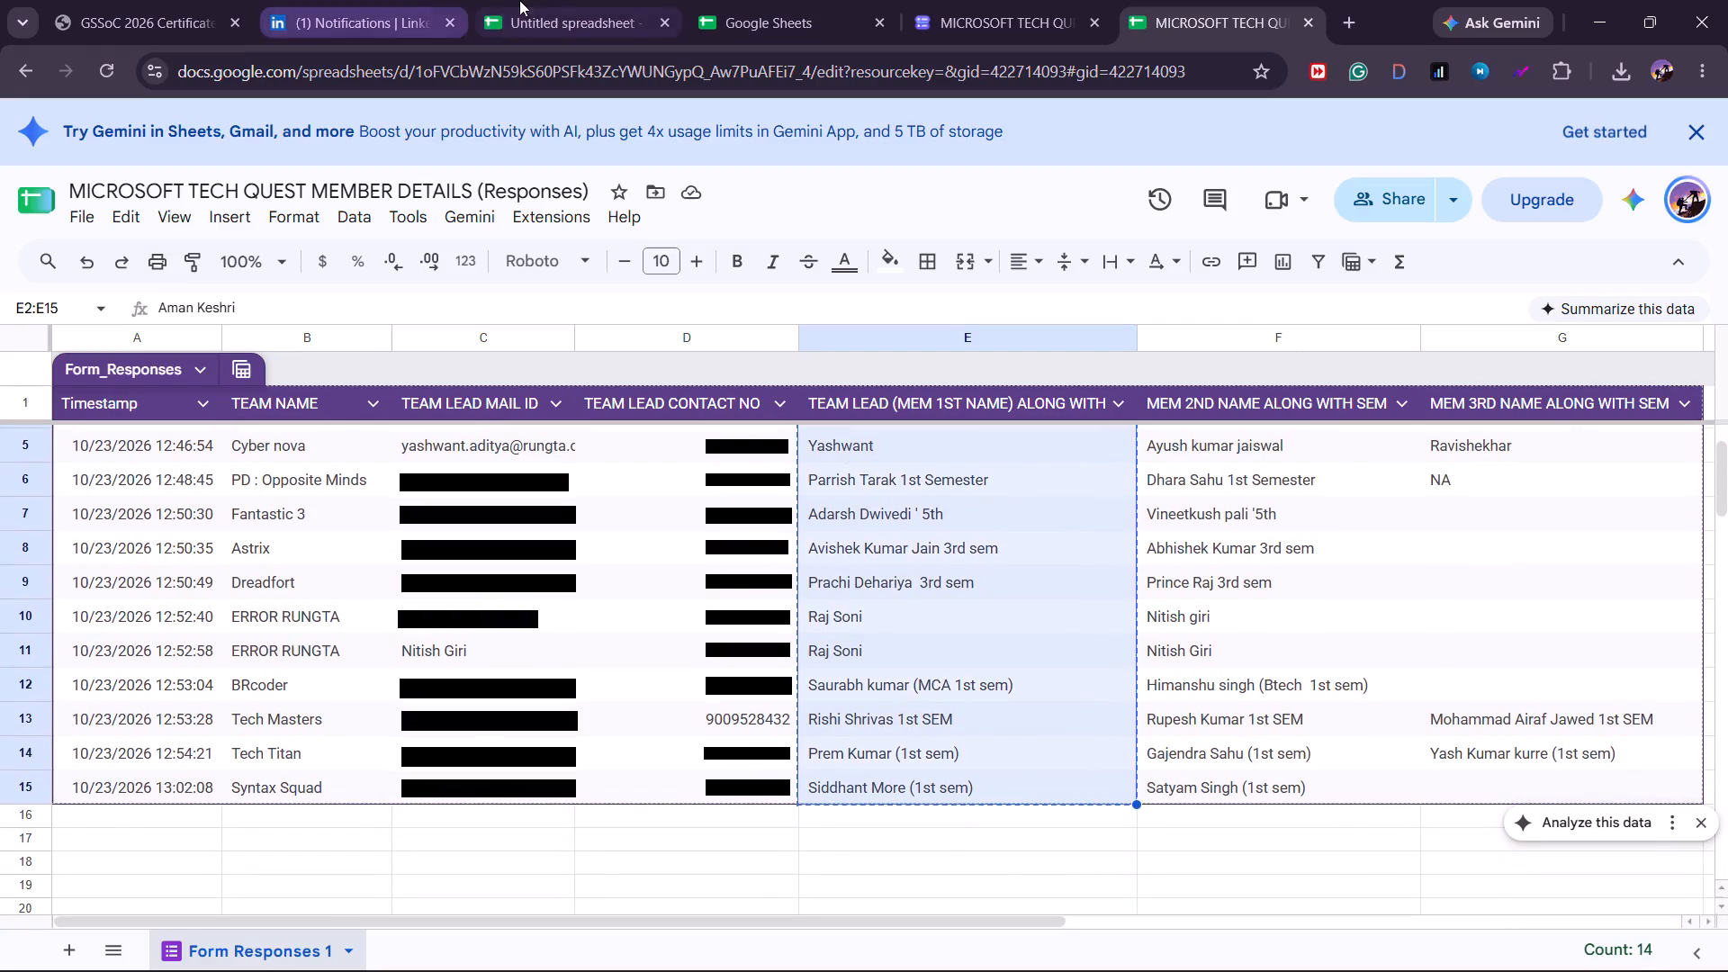
# Paste the copied team lead names into the Name column of the Registrants sheet in Untitled spreadsheet, starting at A194.
pyautogui.click(524, 0)
pyautogui.hscroll(1, 499, 390)
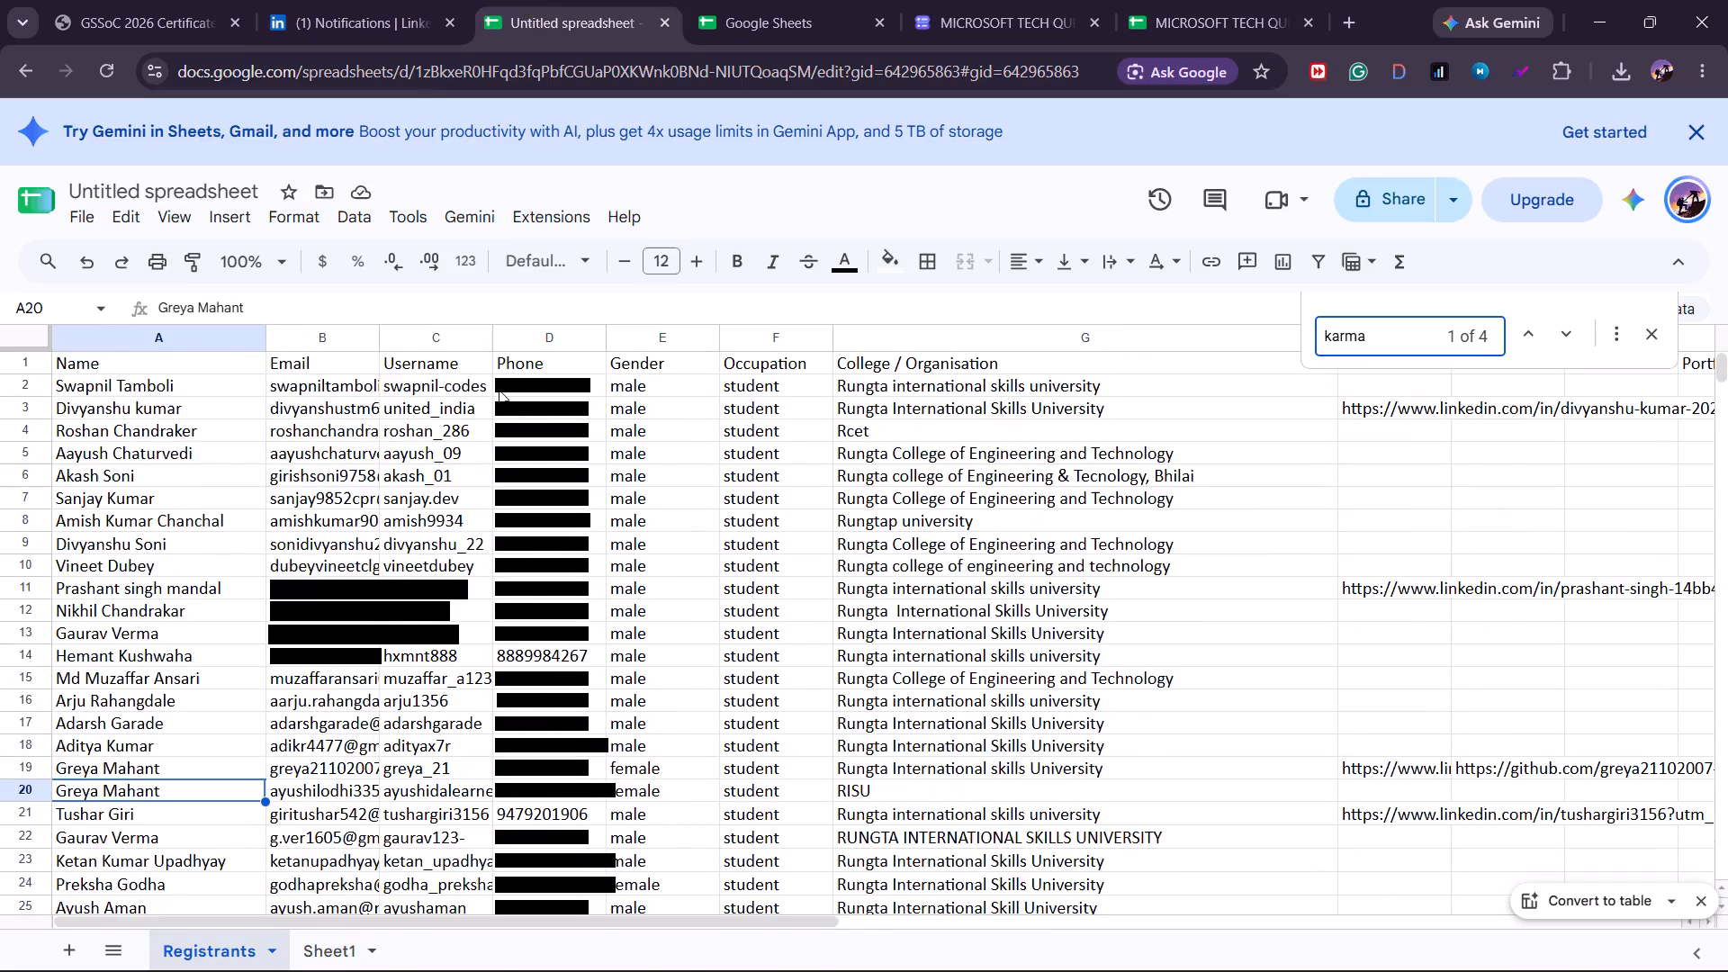
pyautogui.scroll(-15, 499, 390)
pyautogui.scroll(2, 499, 390)
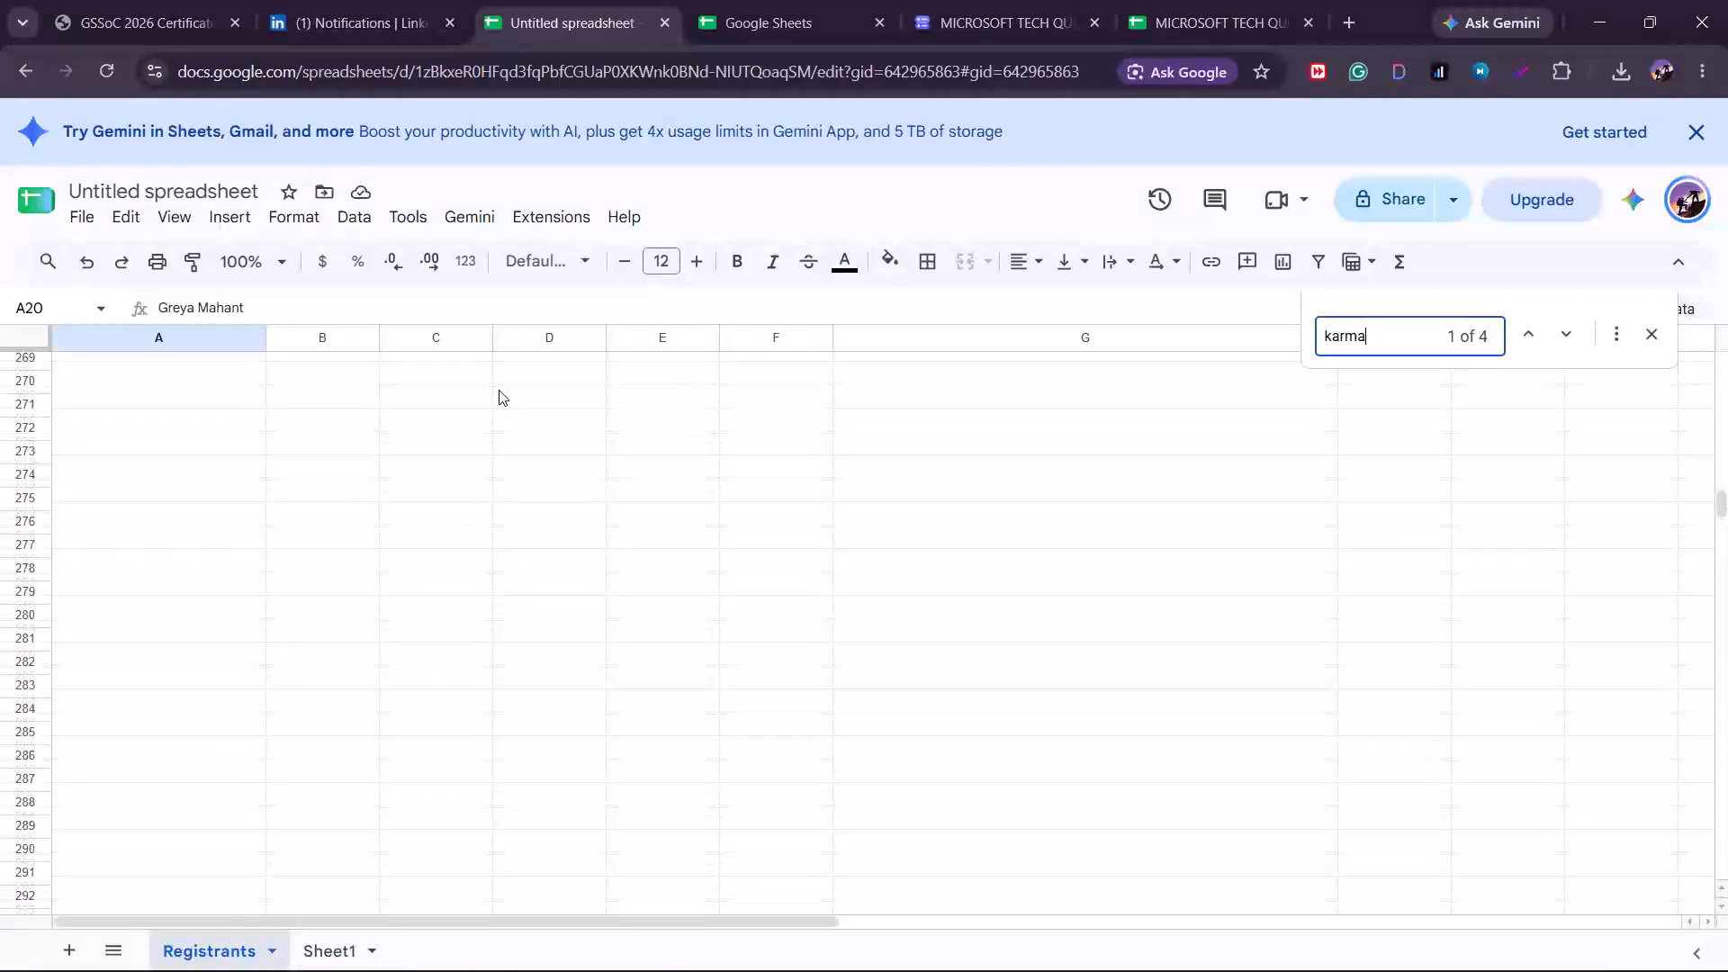
pyautogui.scroll(10, 499, 390)
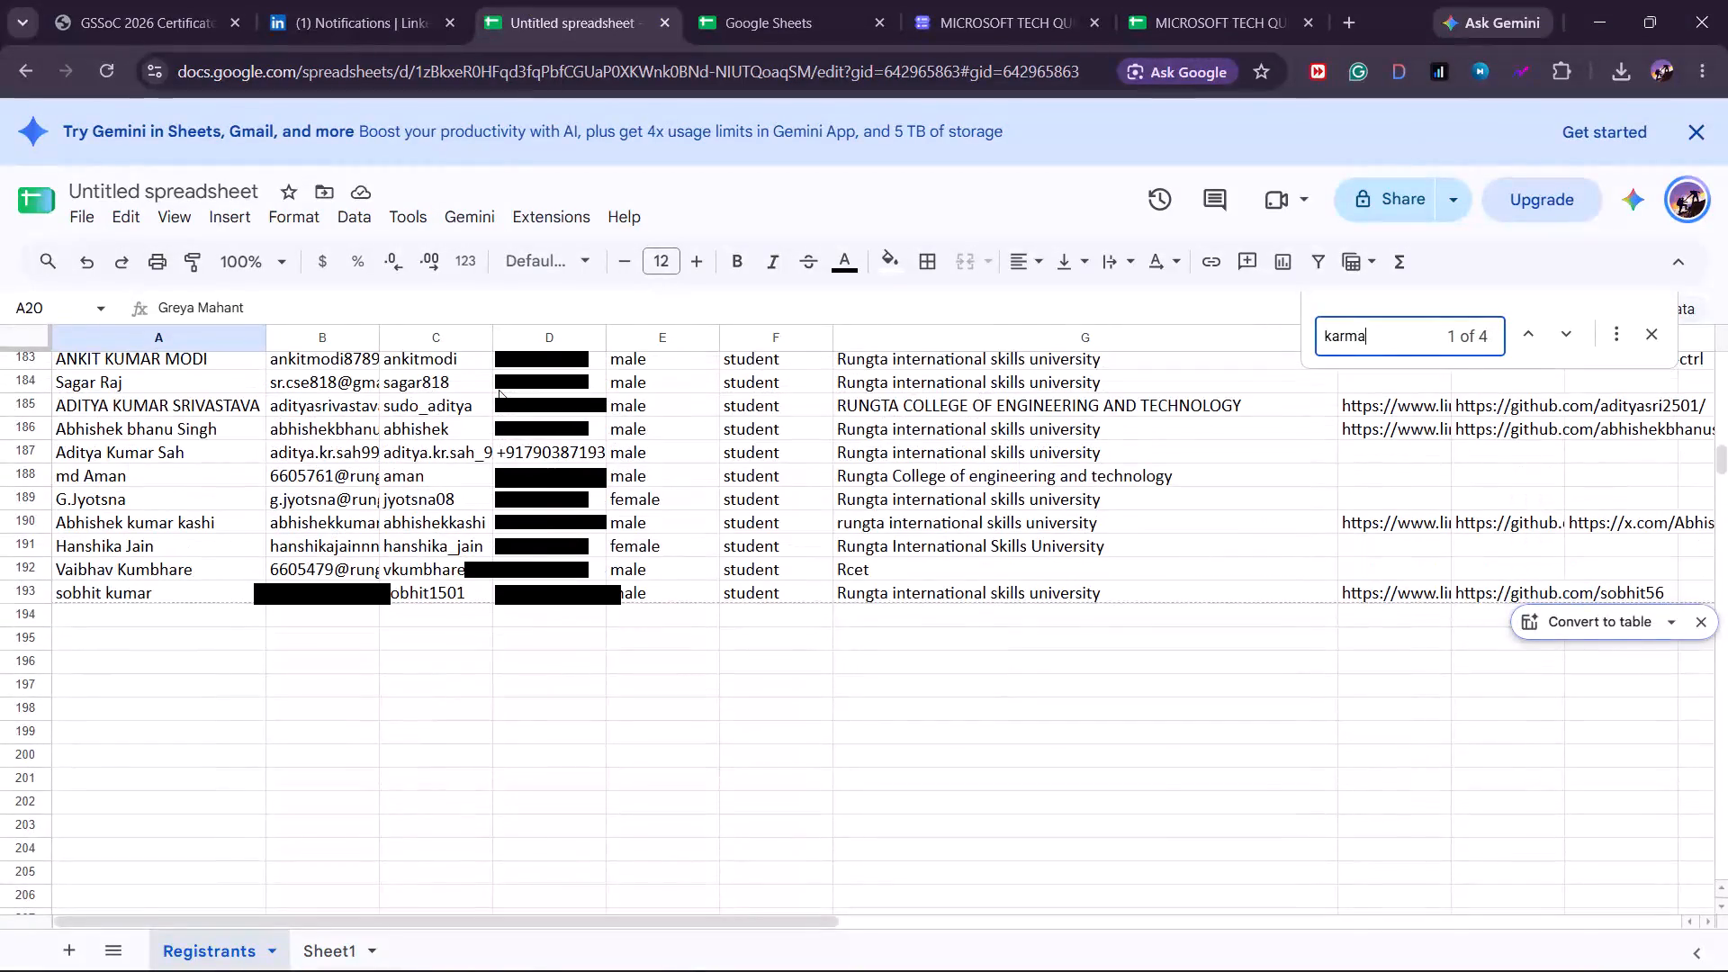
pyautogui.click(99, 618)
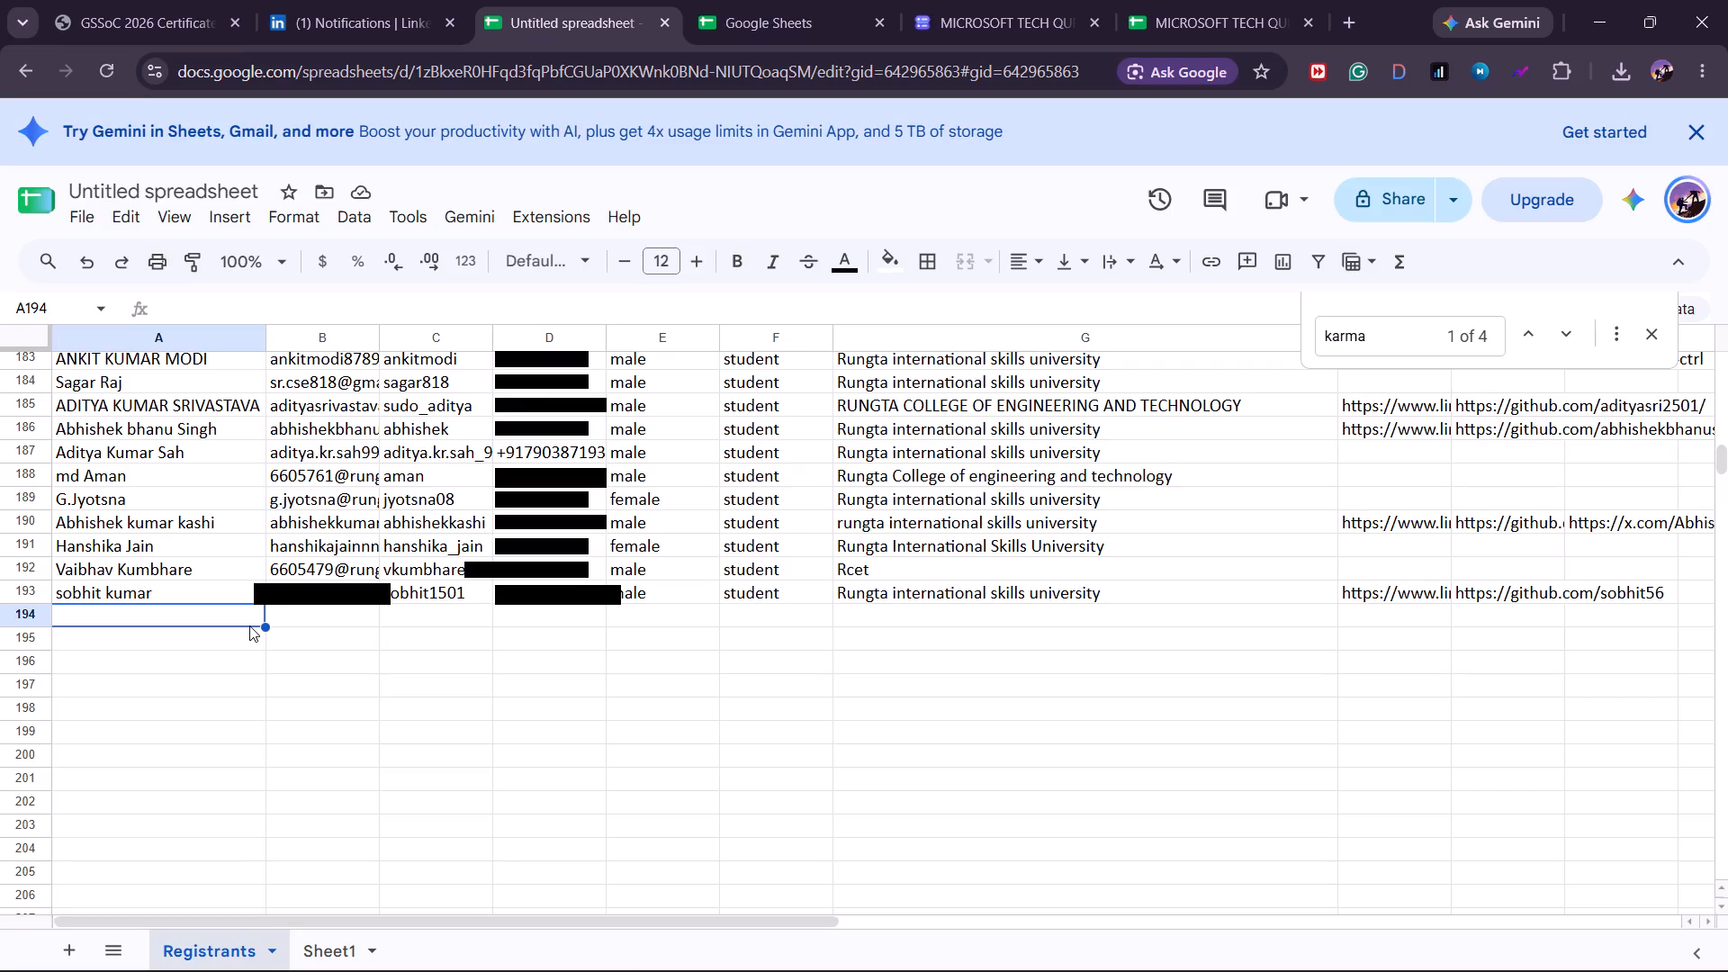
pyautogui.hotkey('ctrl', 'v')
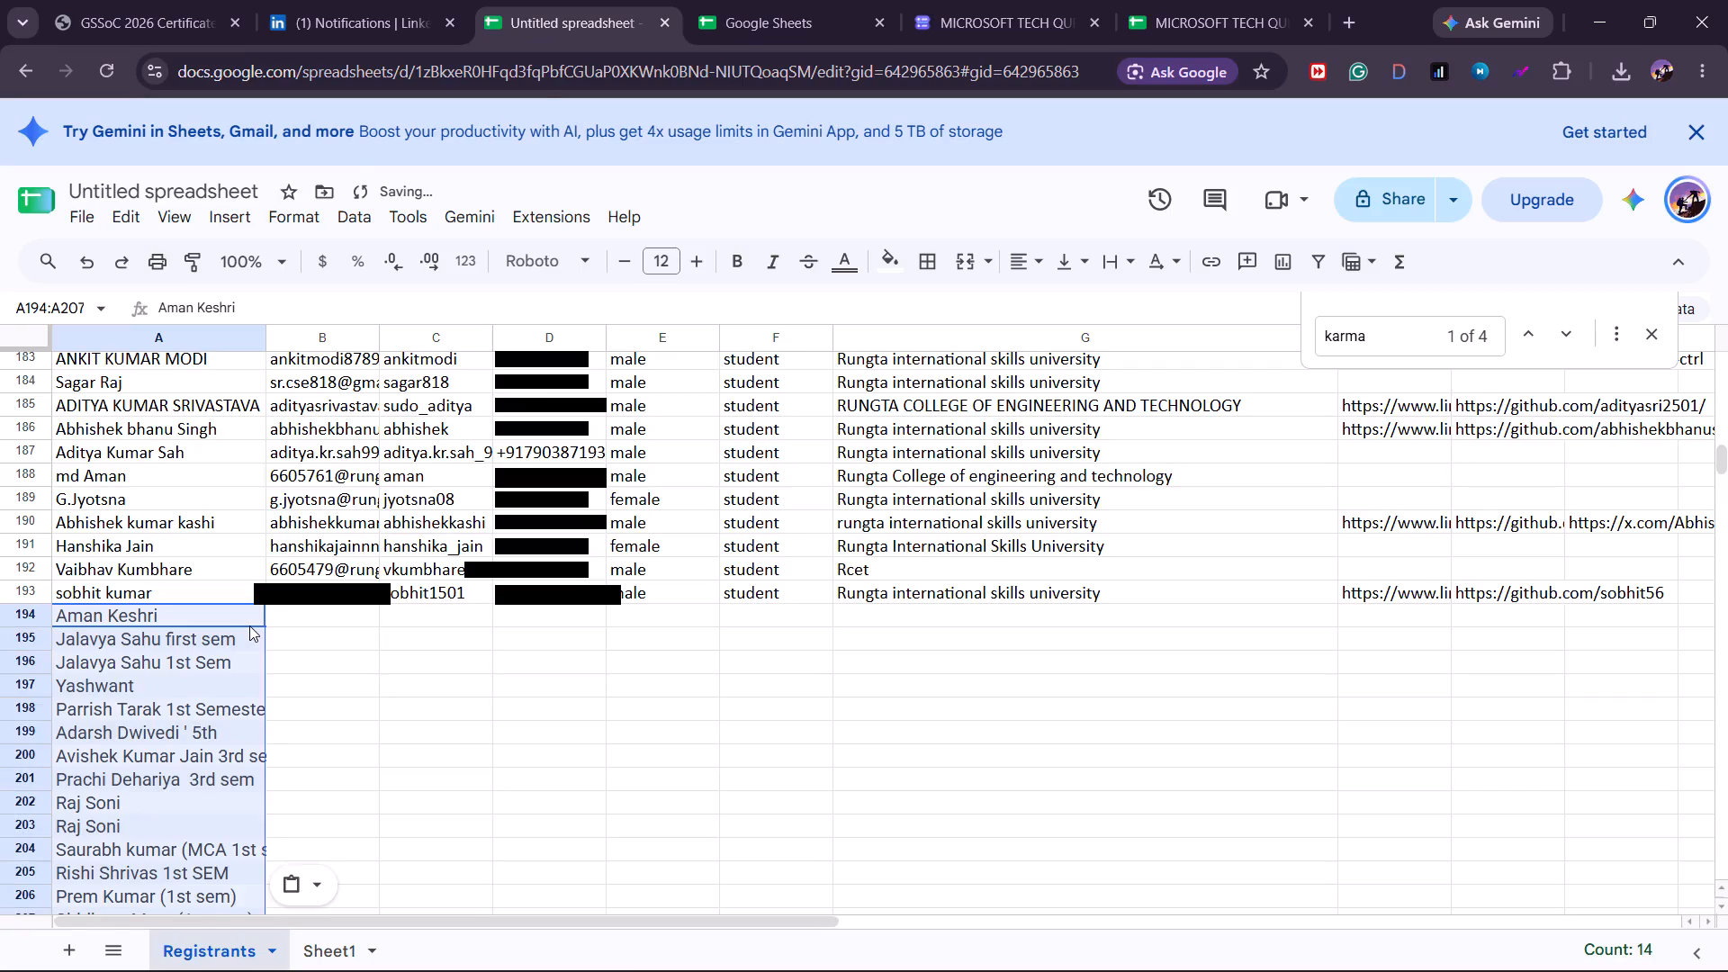
# Look through the form's responses by question and in the summary, and check the pasted names in the Registrants sheet.
pyautogui.click(1022, 0)
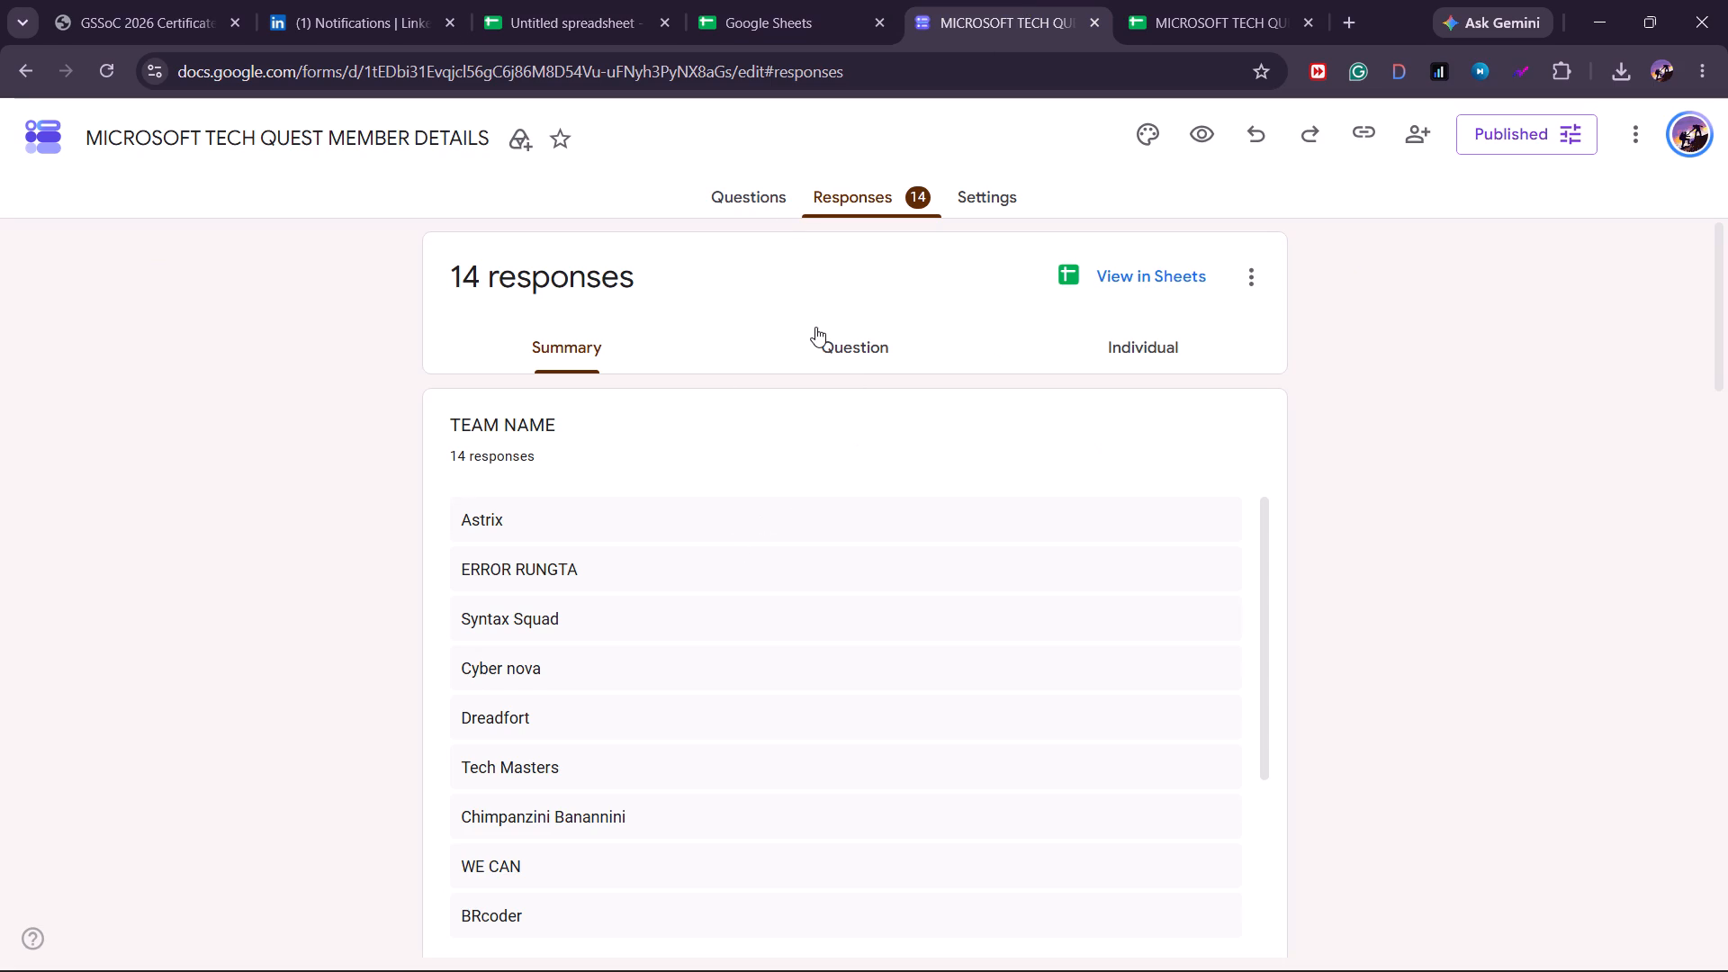
pyautogui.click(839, 346)
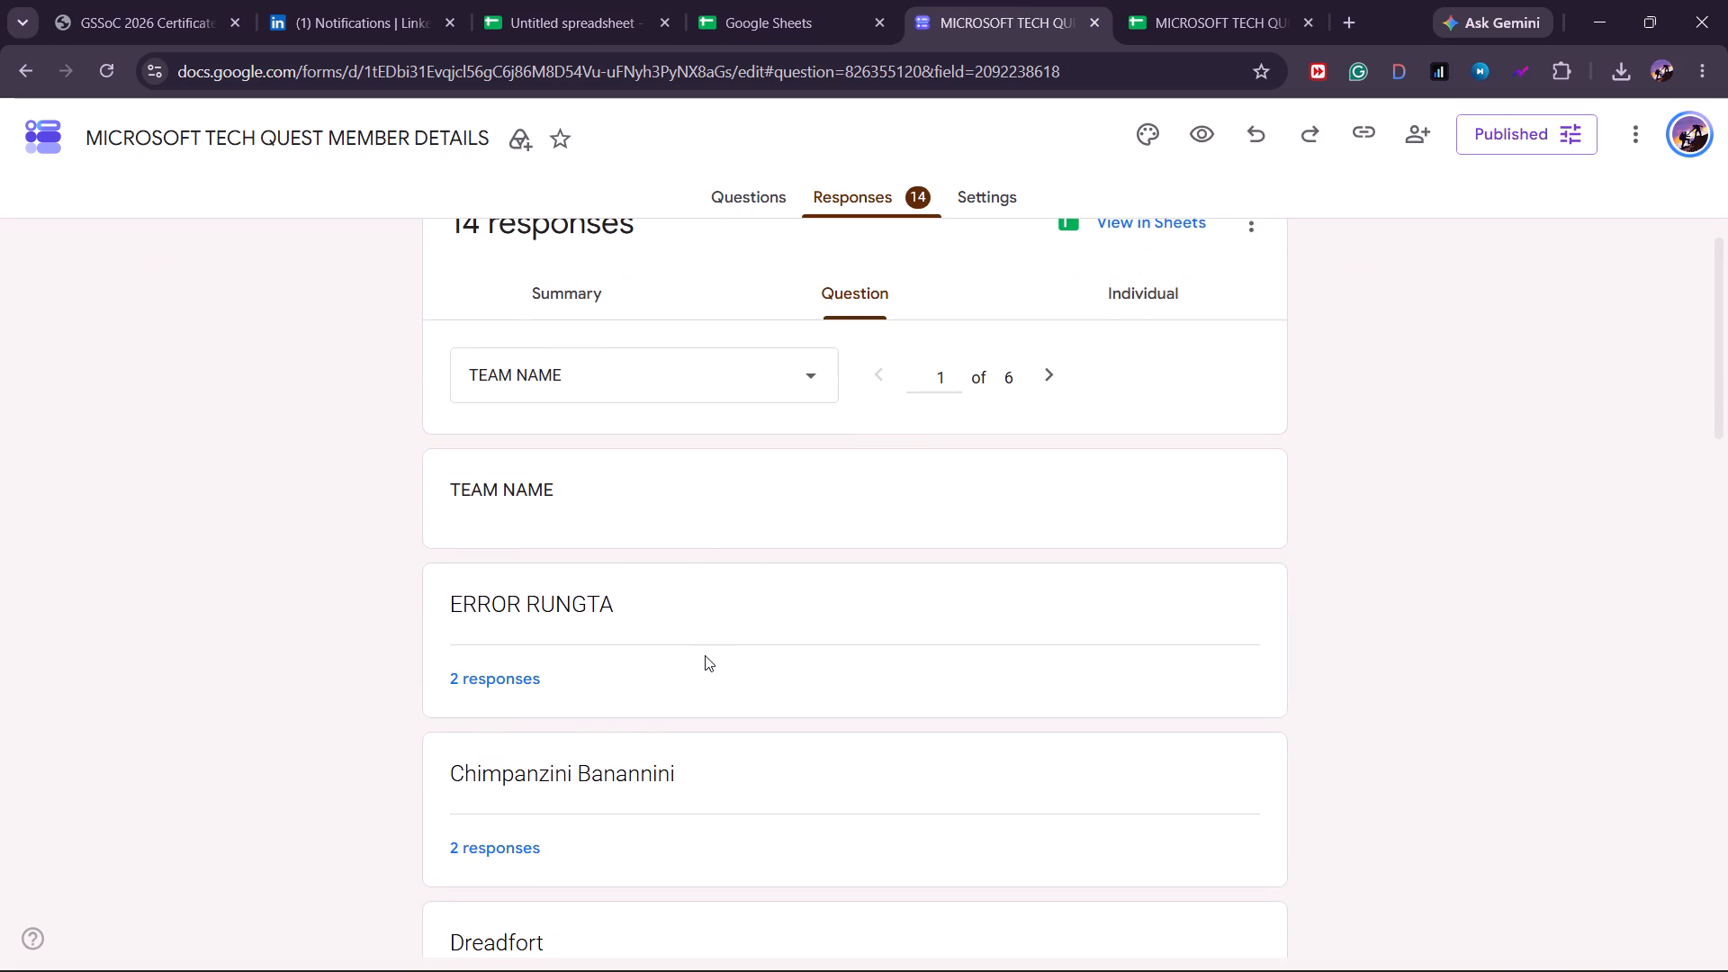
pyautogui.click(595, 342)
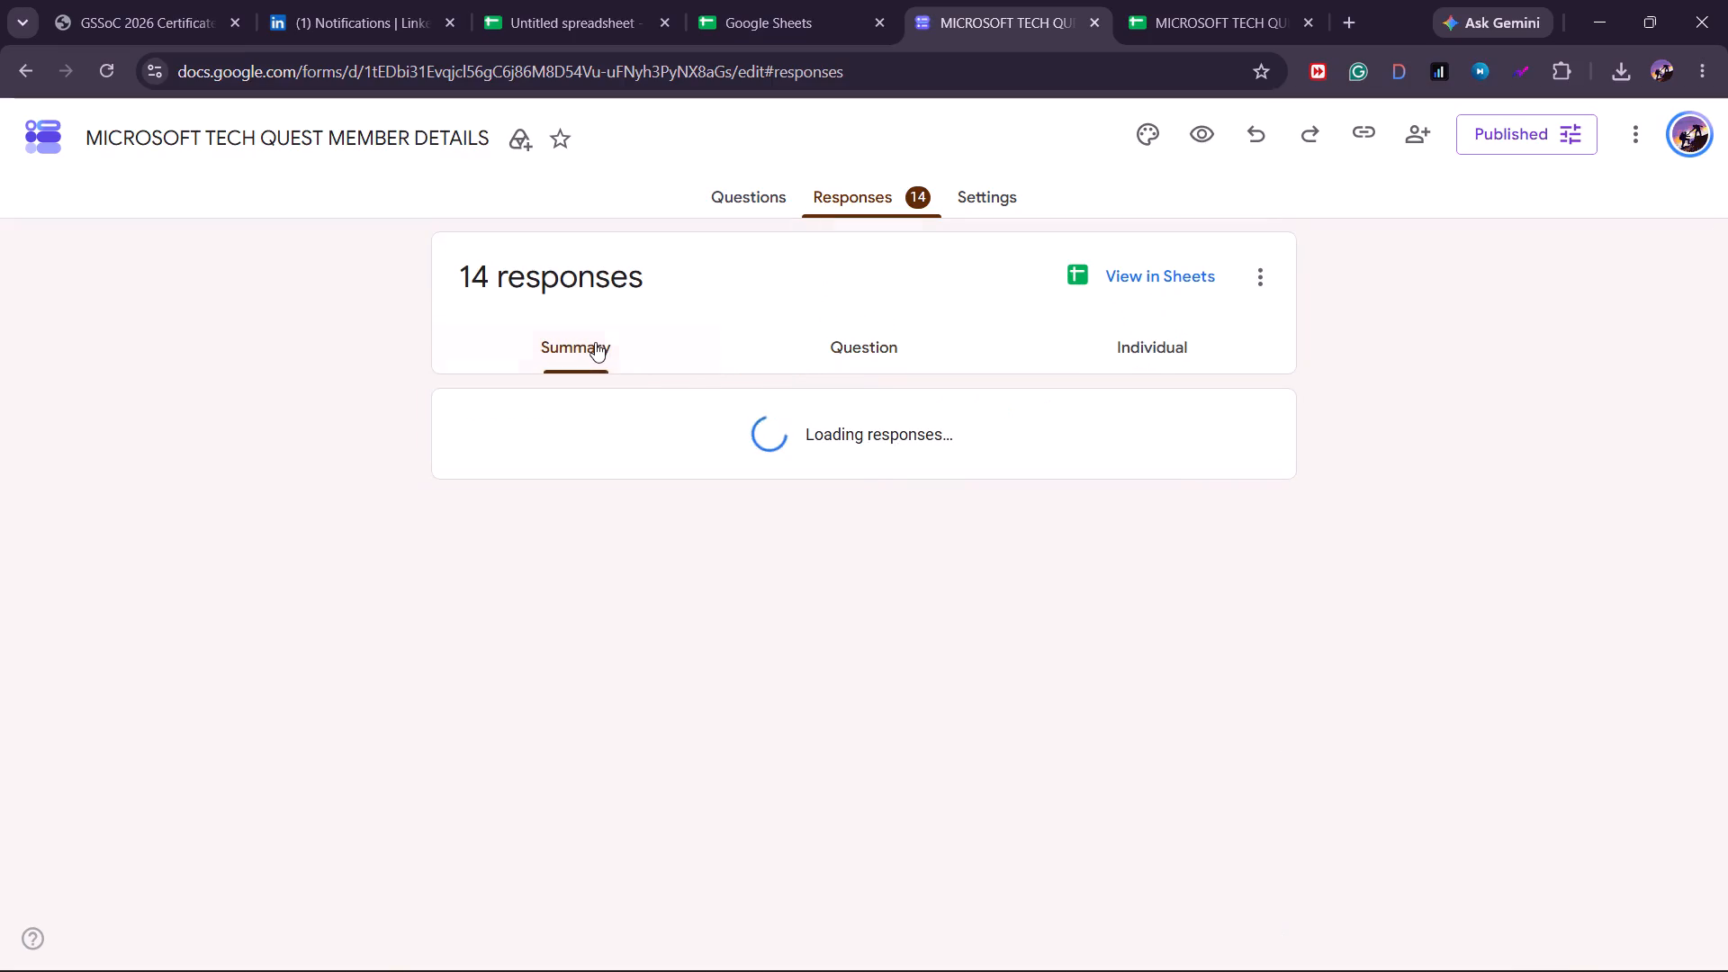
pyautogui.scroll(-4, 856, 342)
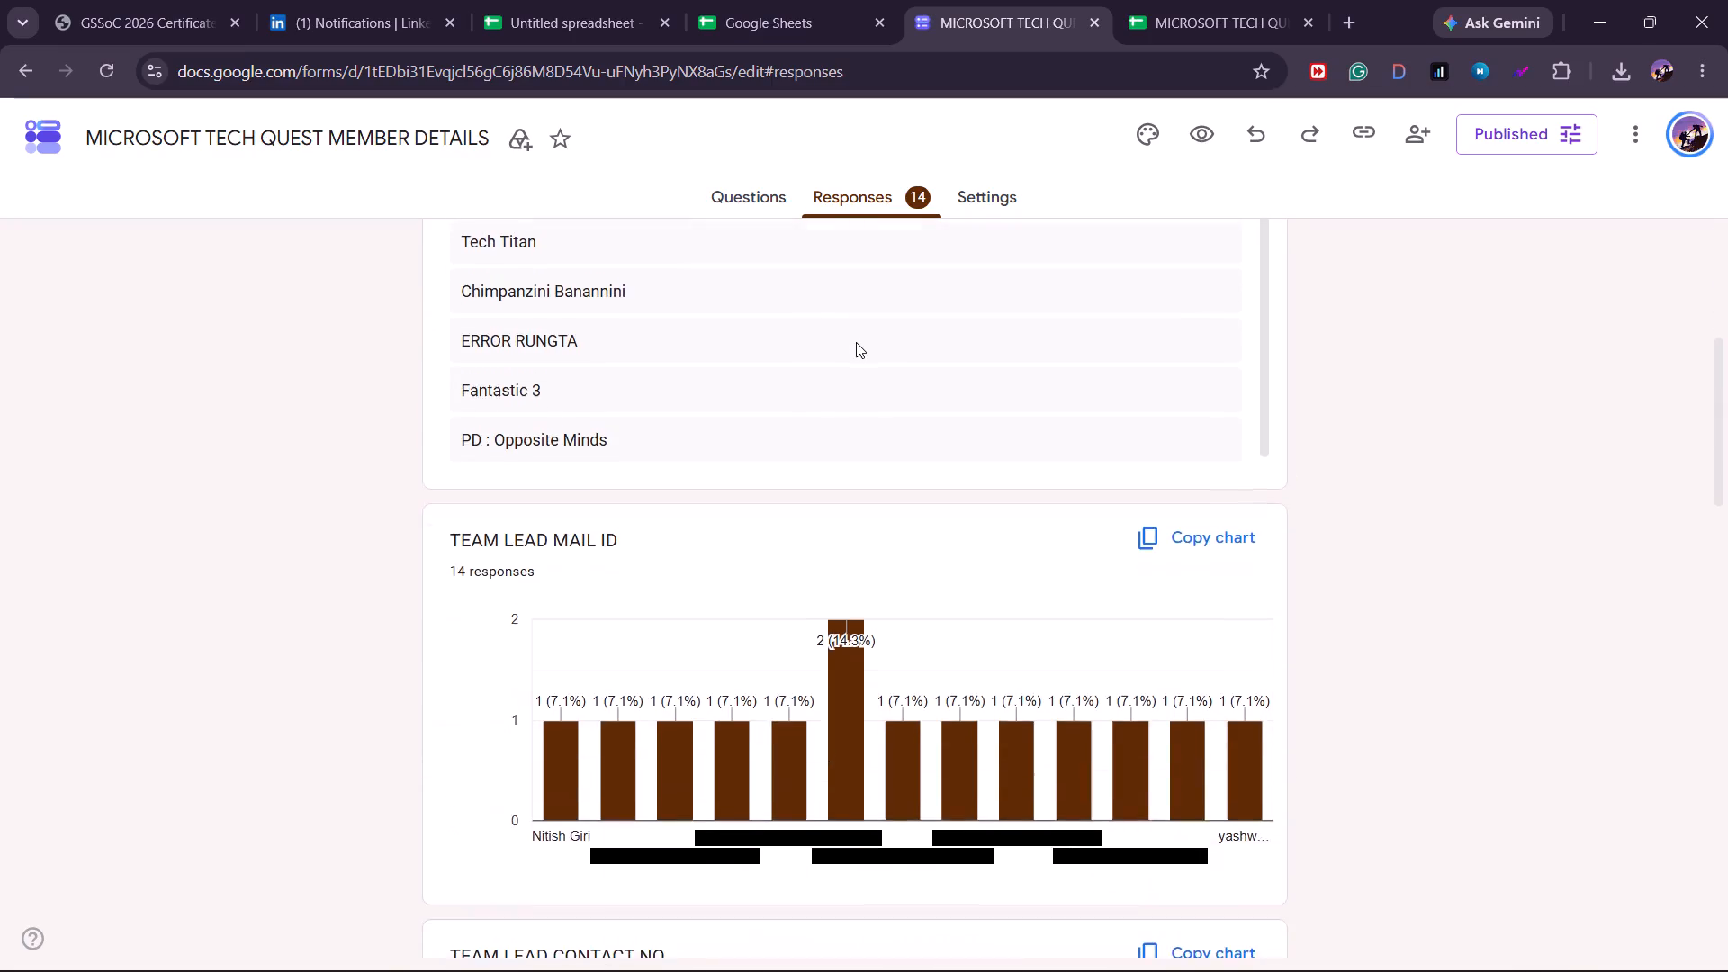
pyautogui.scroll(-4, 859, 324)
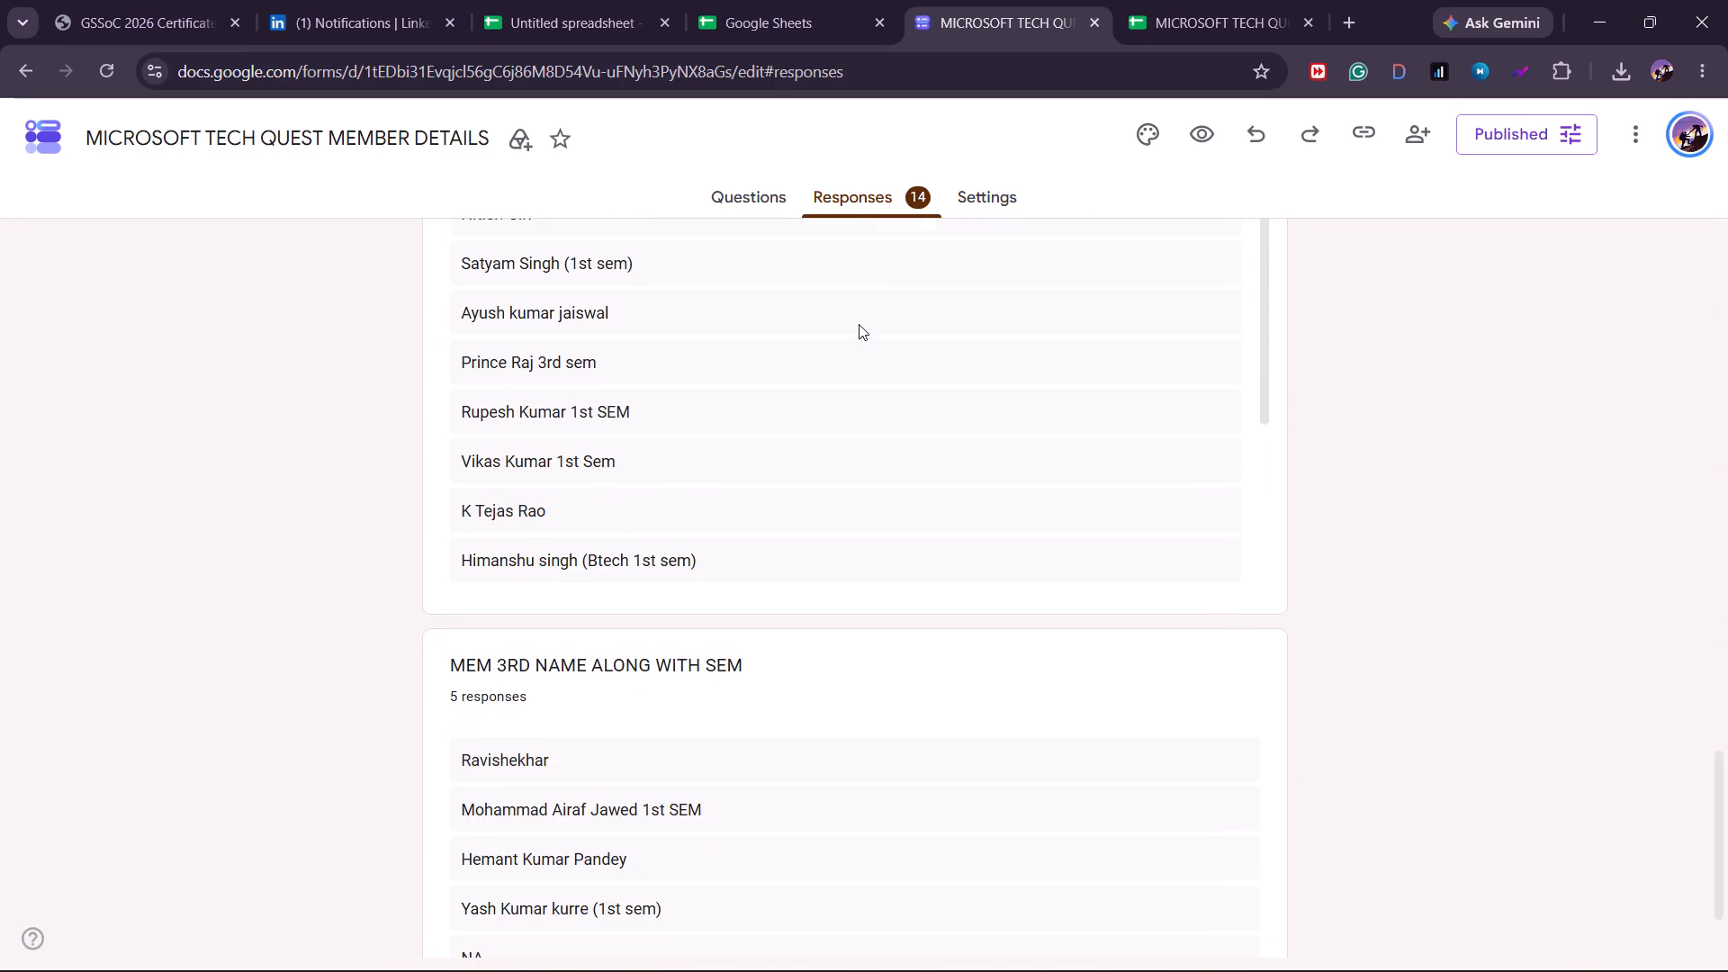
pyautogui.scroll(6, 859, 324)
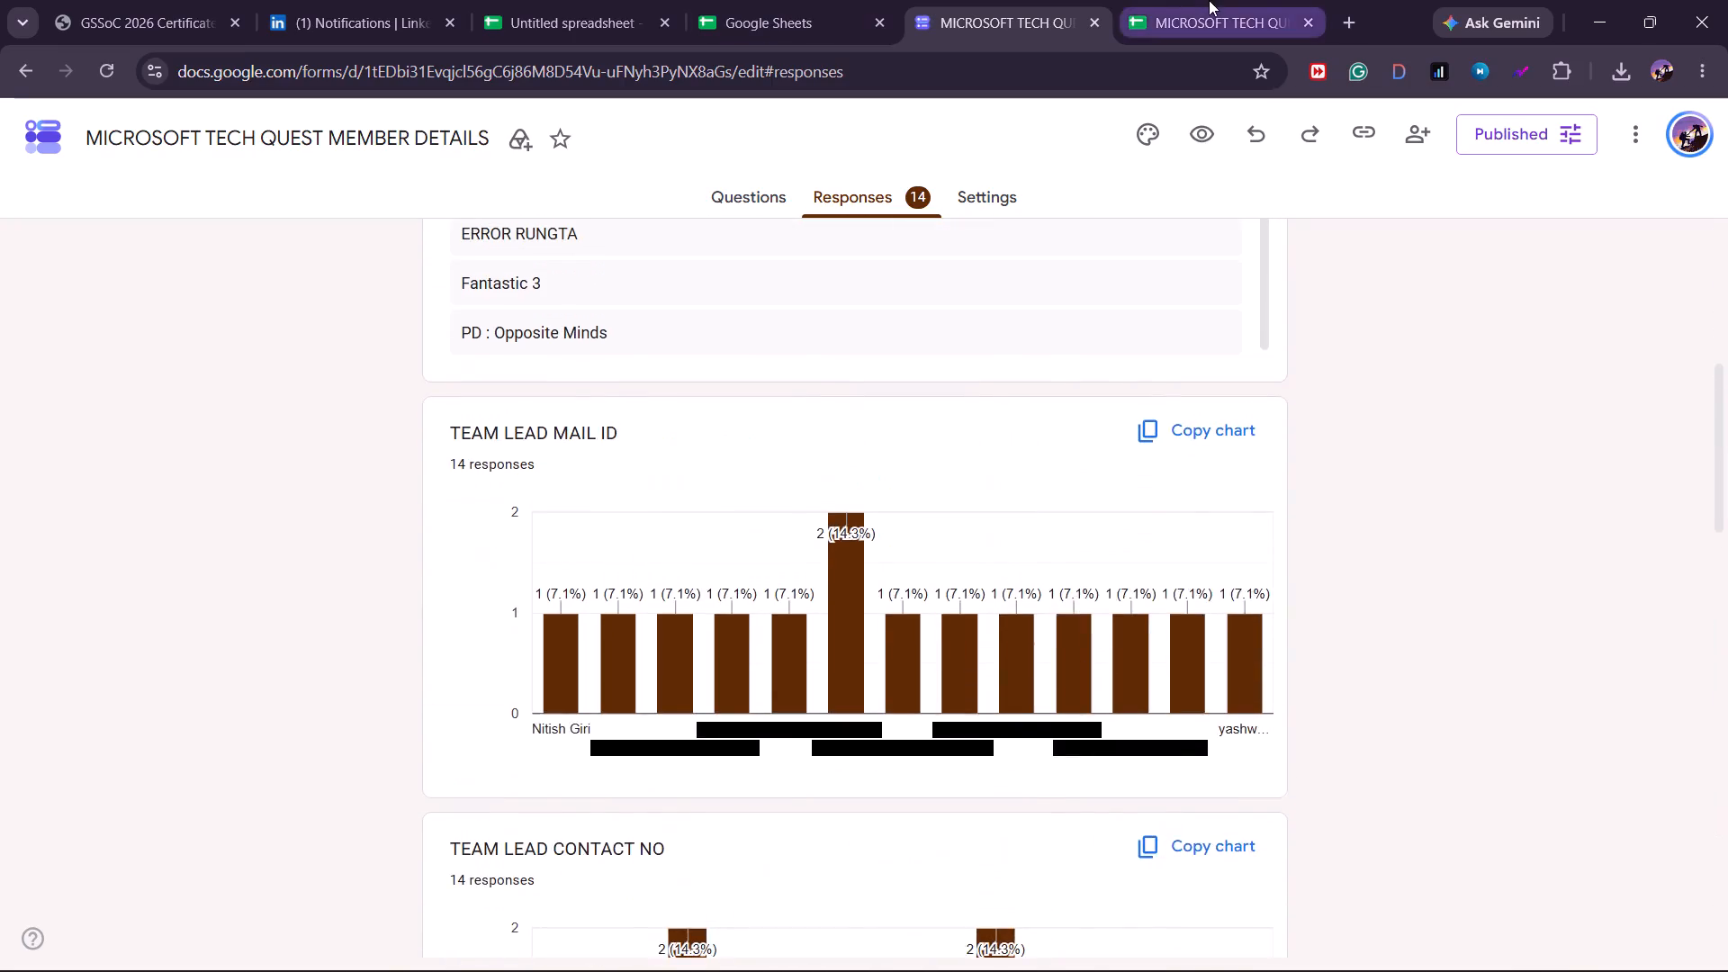
pyautogui.click(1209, 0)
pyautogui.click(630, 0)
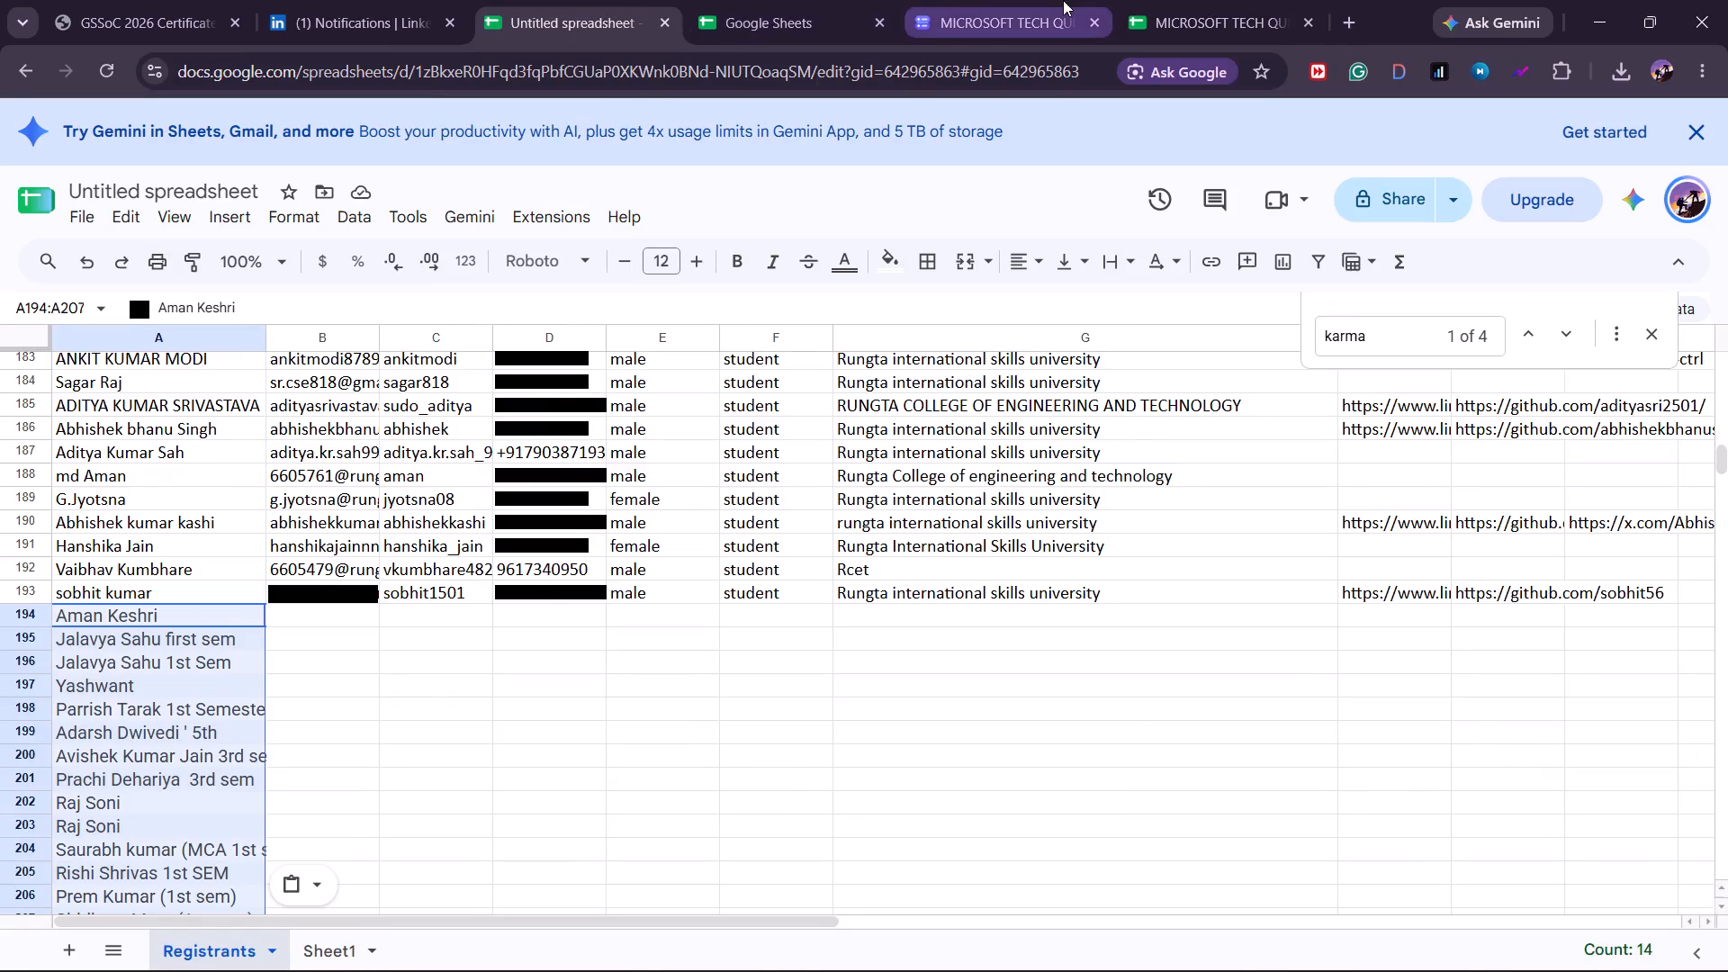
# Copy all the team lead mail ID entries, C2:C15, from the form responses sheet.
pyautogui.click(1198, 0)
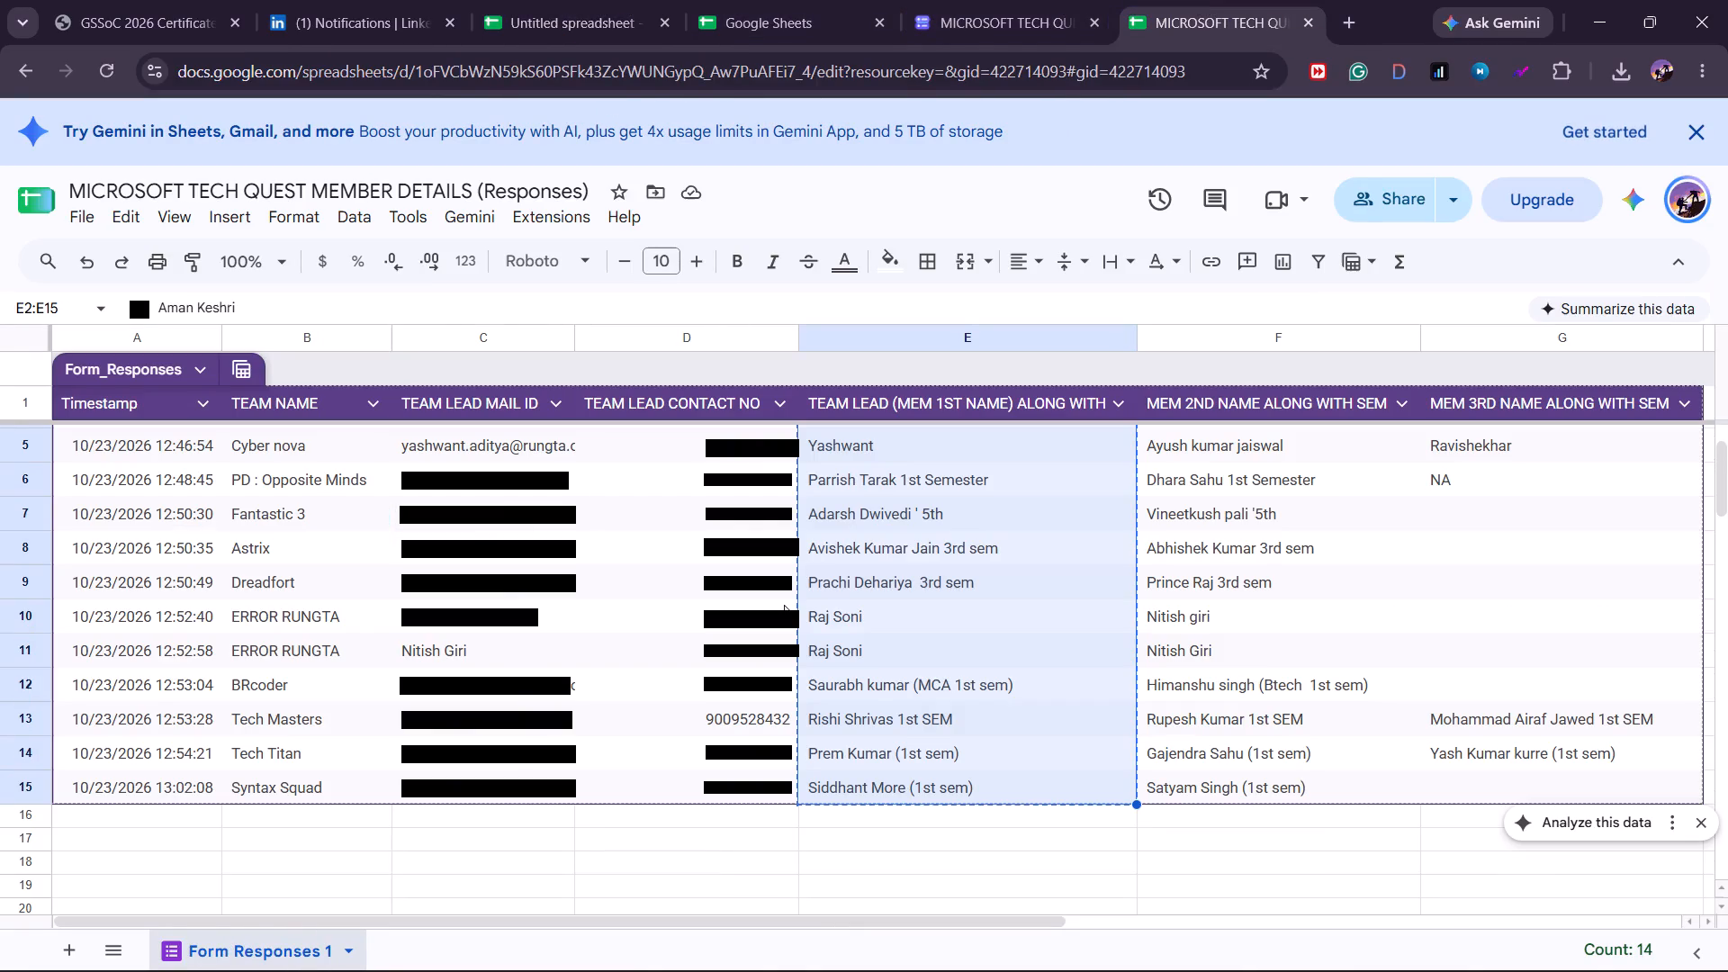
pyautogui.scroll(9, 488, 646)
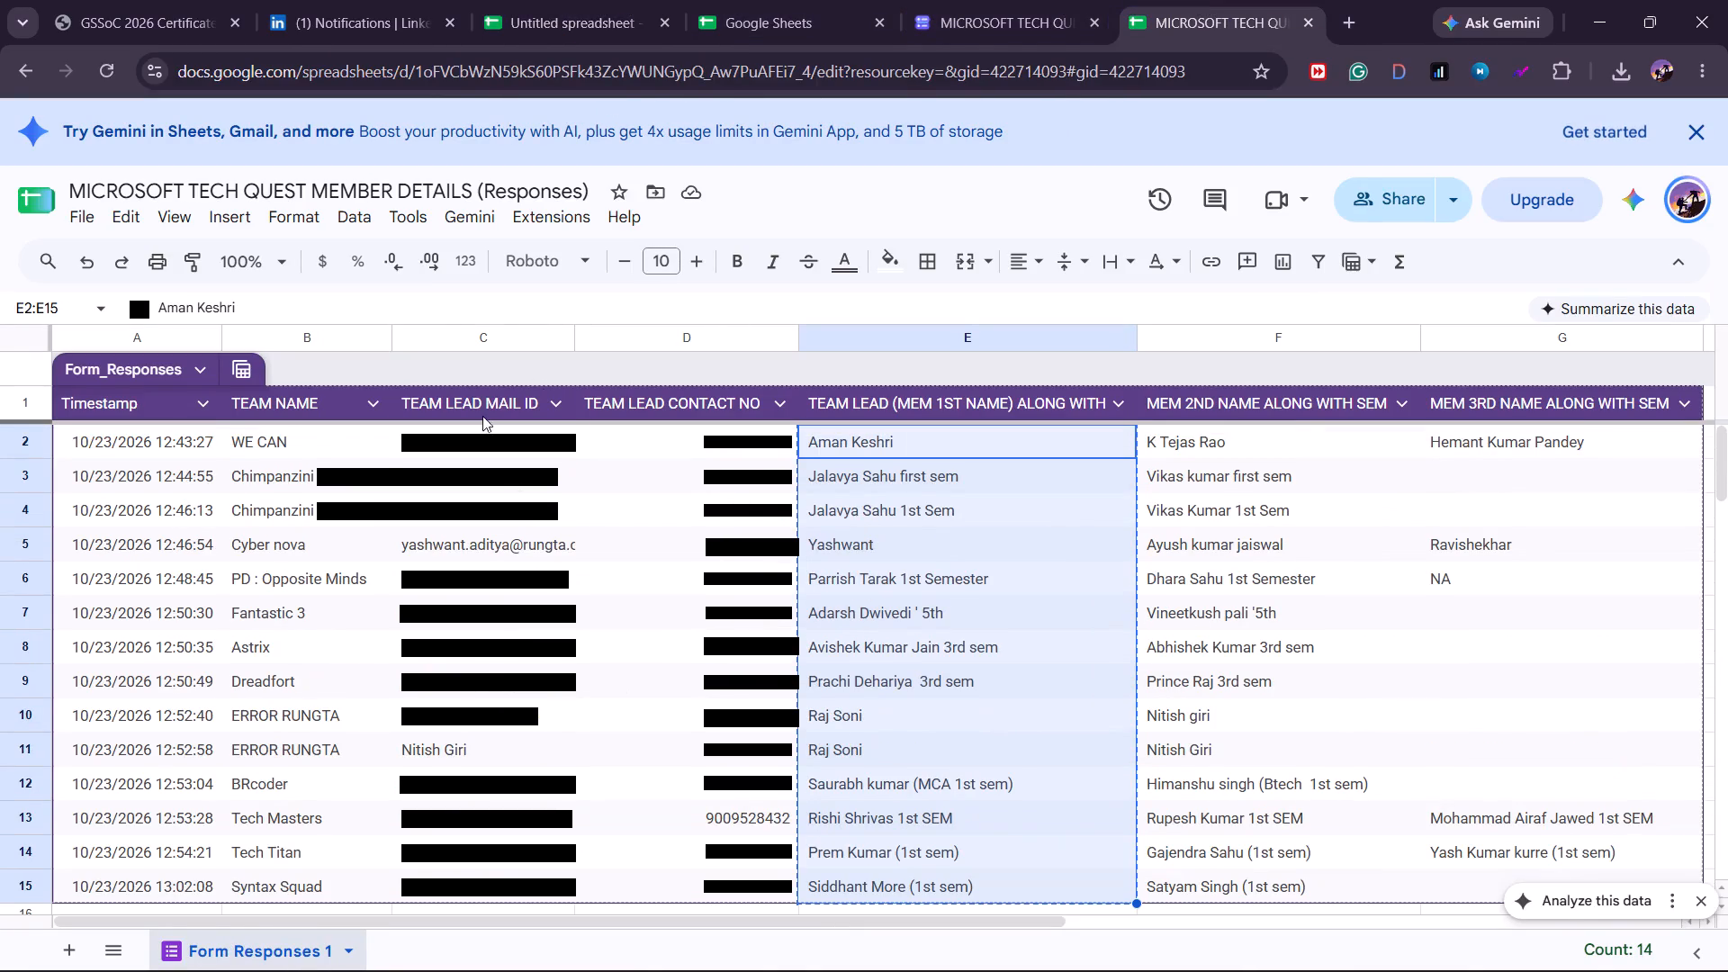
pyautogui.click(468, 434)
pyautogui.hotkey('shift', 'Down')
pyautogui.hotkey('shift', 'Down')
pyautogui.hotkey('shift', 'Down')
pyautogui.hotkey('shift', 'Down')
pyautogui.hotkey('shift', 'Down')
pyautogui.hotkey('shift', 'Down')
pyautogui.hotkey('shift', 'Down')
pyautogui.hotkey('shift', 'Down')
pyautogui.hotkey('shift', 'Down')
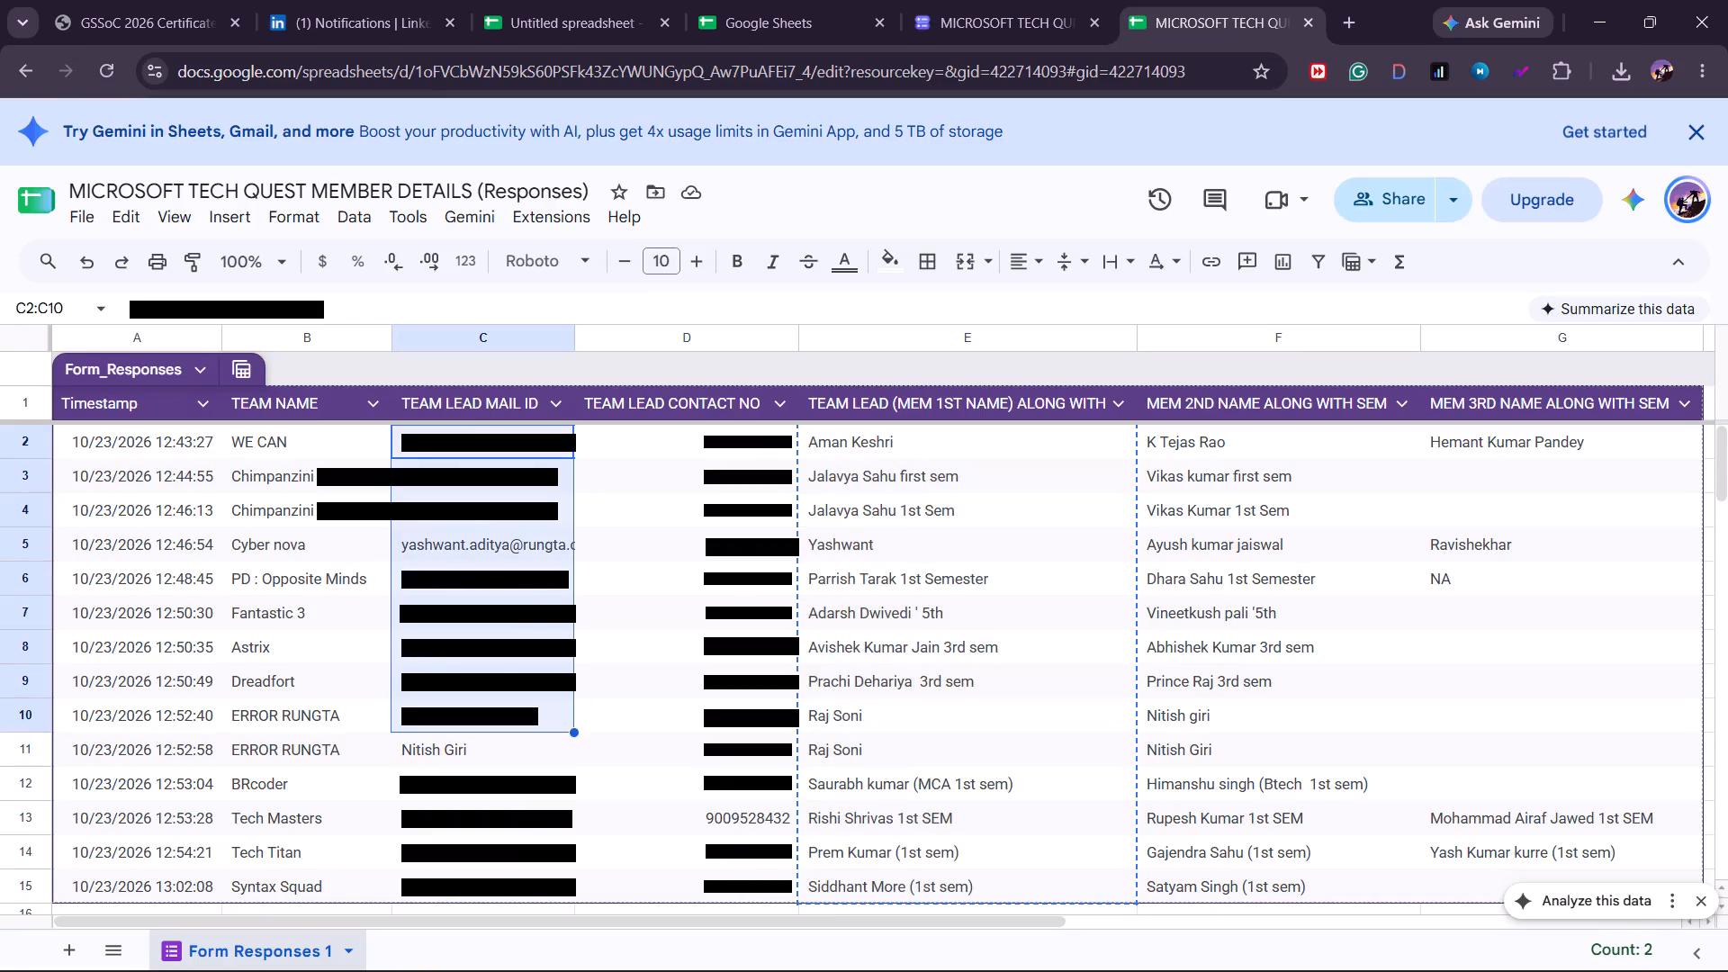
pyautogui.hotkey('shift', 'Down')
pyautogui.hotkey('shift', 'Down')
pyautogui.hotkey('shift', 'Down')
pyautogui.hotkey('shift', 'Down')
pyautogui.scroll(-1, 468, 434)
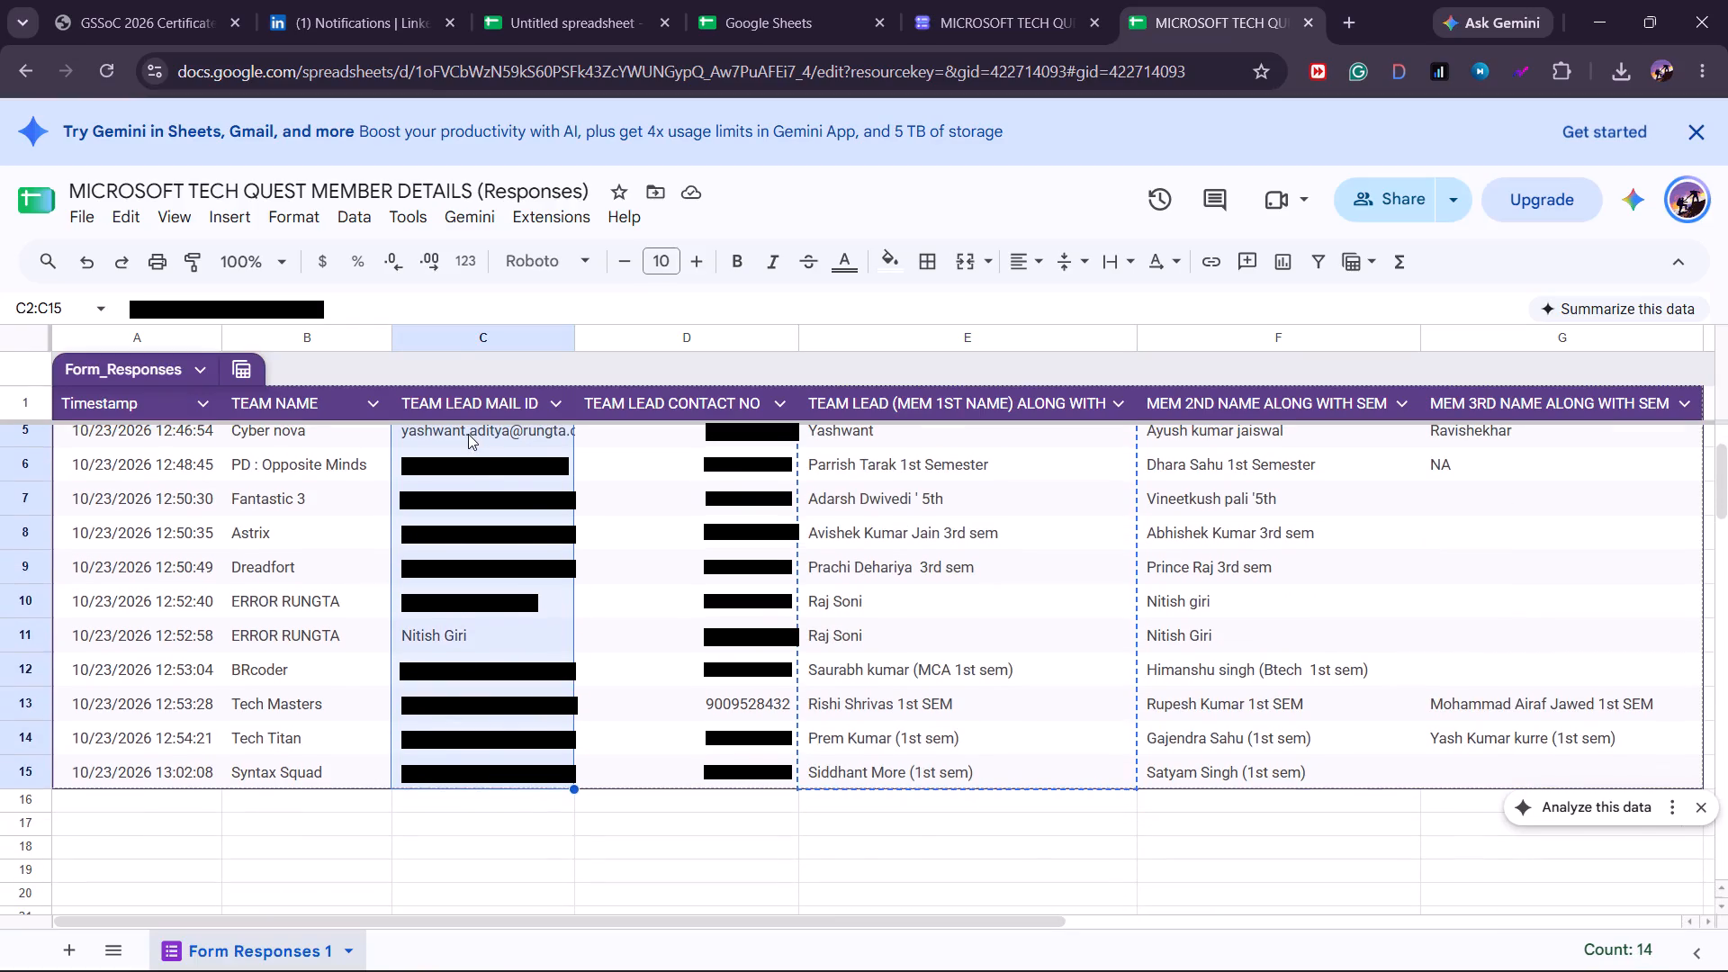
pyautogui.hotkey('ctrl', 'c')
# Paste the copied mail IDs into the Email column of the Registrants sheet, starting at B194 beside the added names.
pyautogui.click(542, 0)
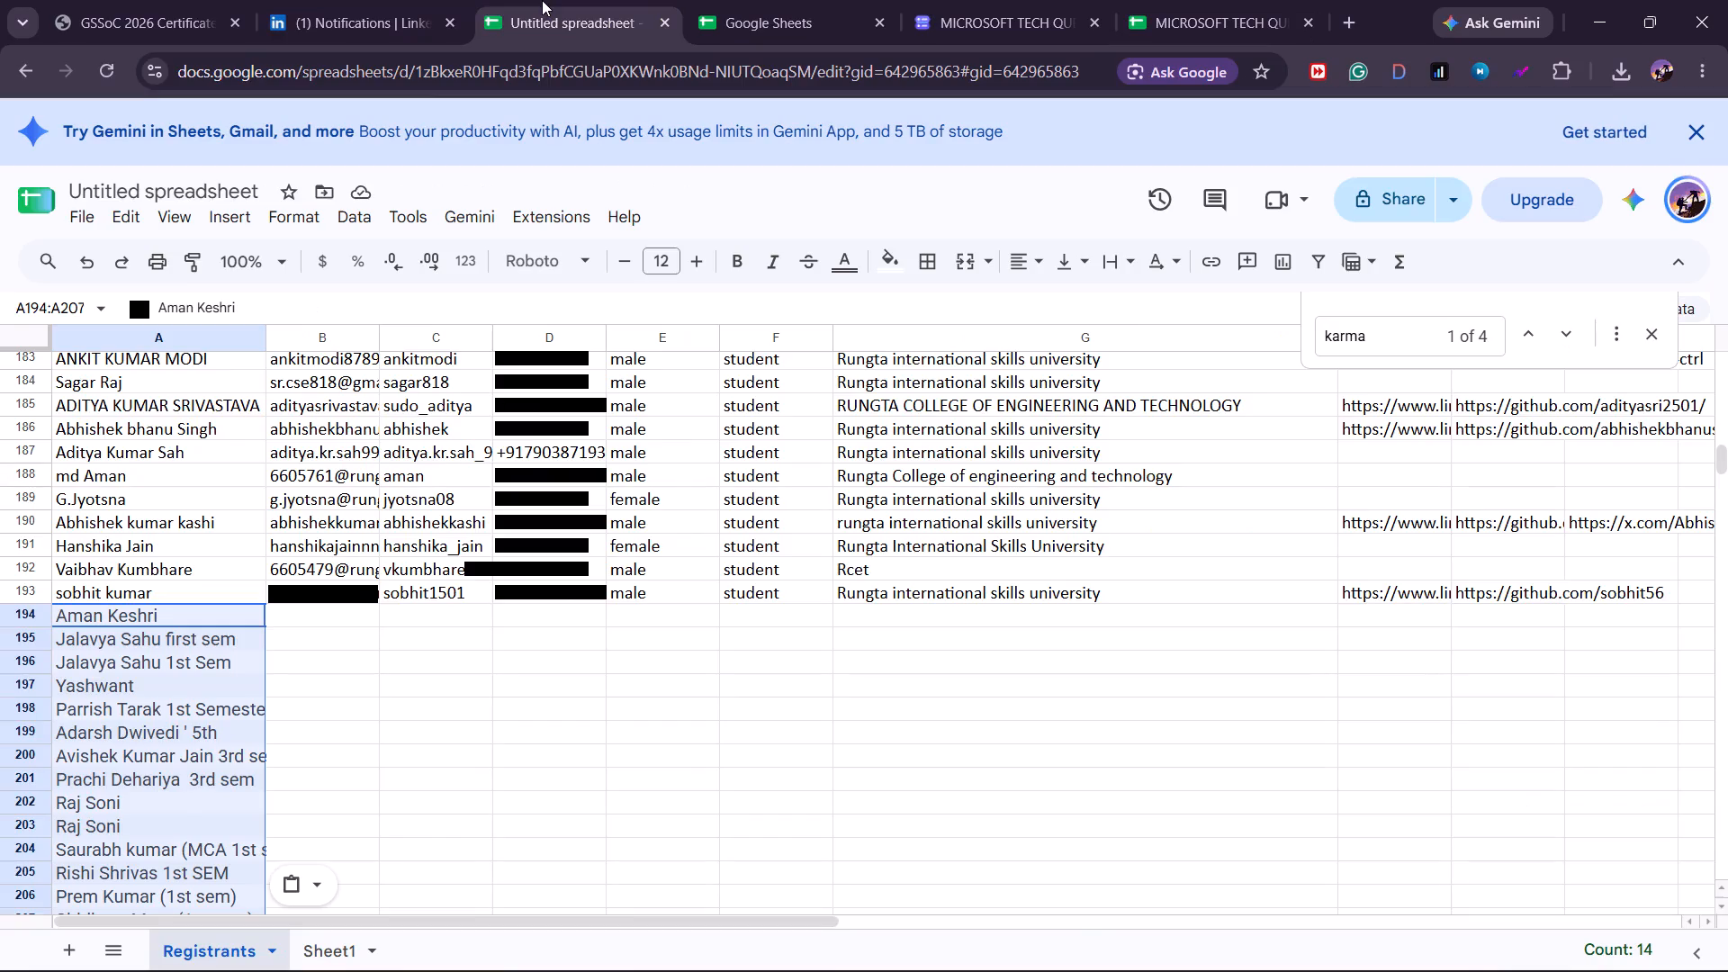
pyautogui.click(294, 602)
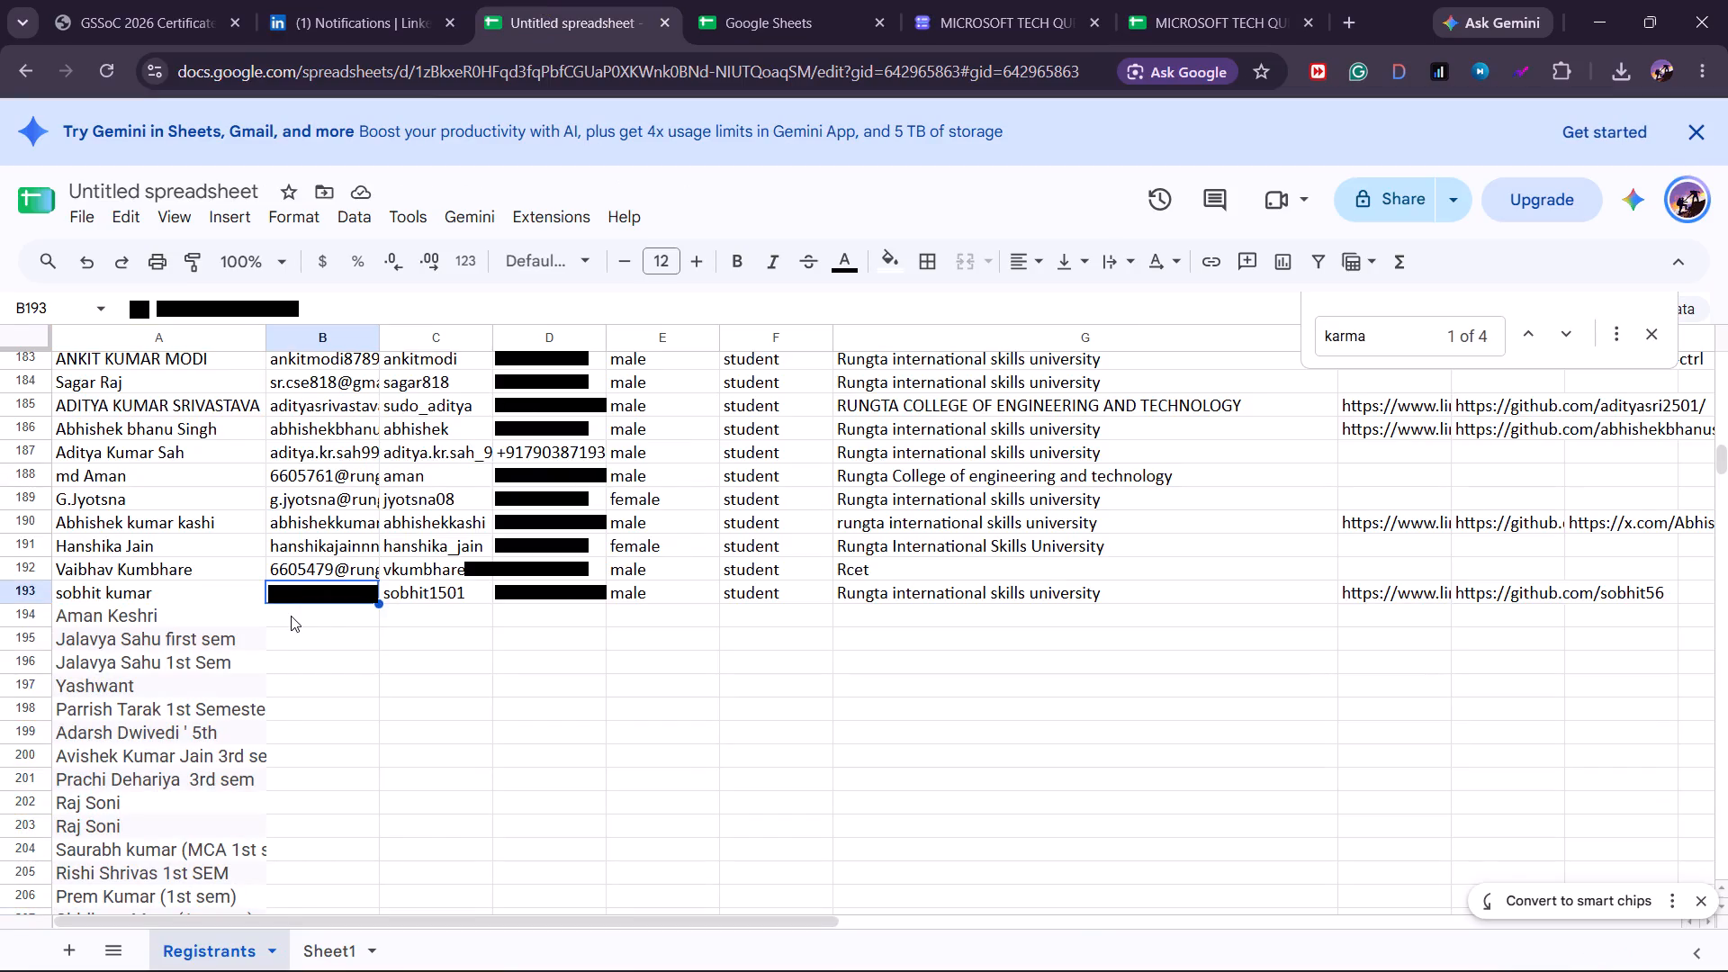
pyautogui.click(291, 616)
pyautogui.hotkey('ctrl', 'v')
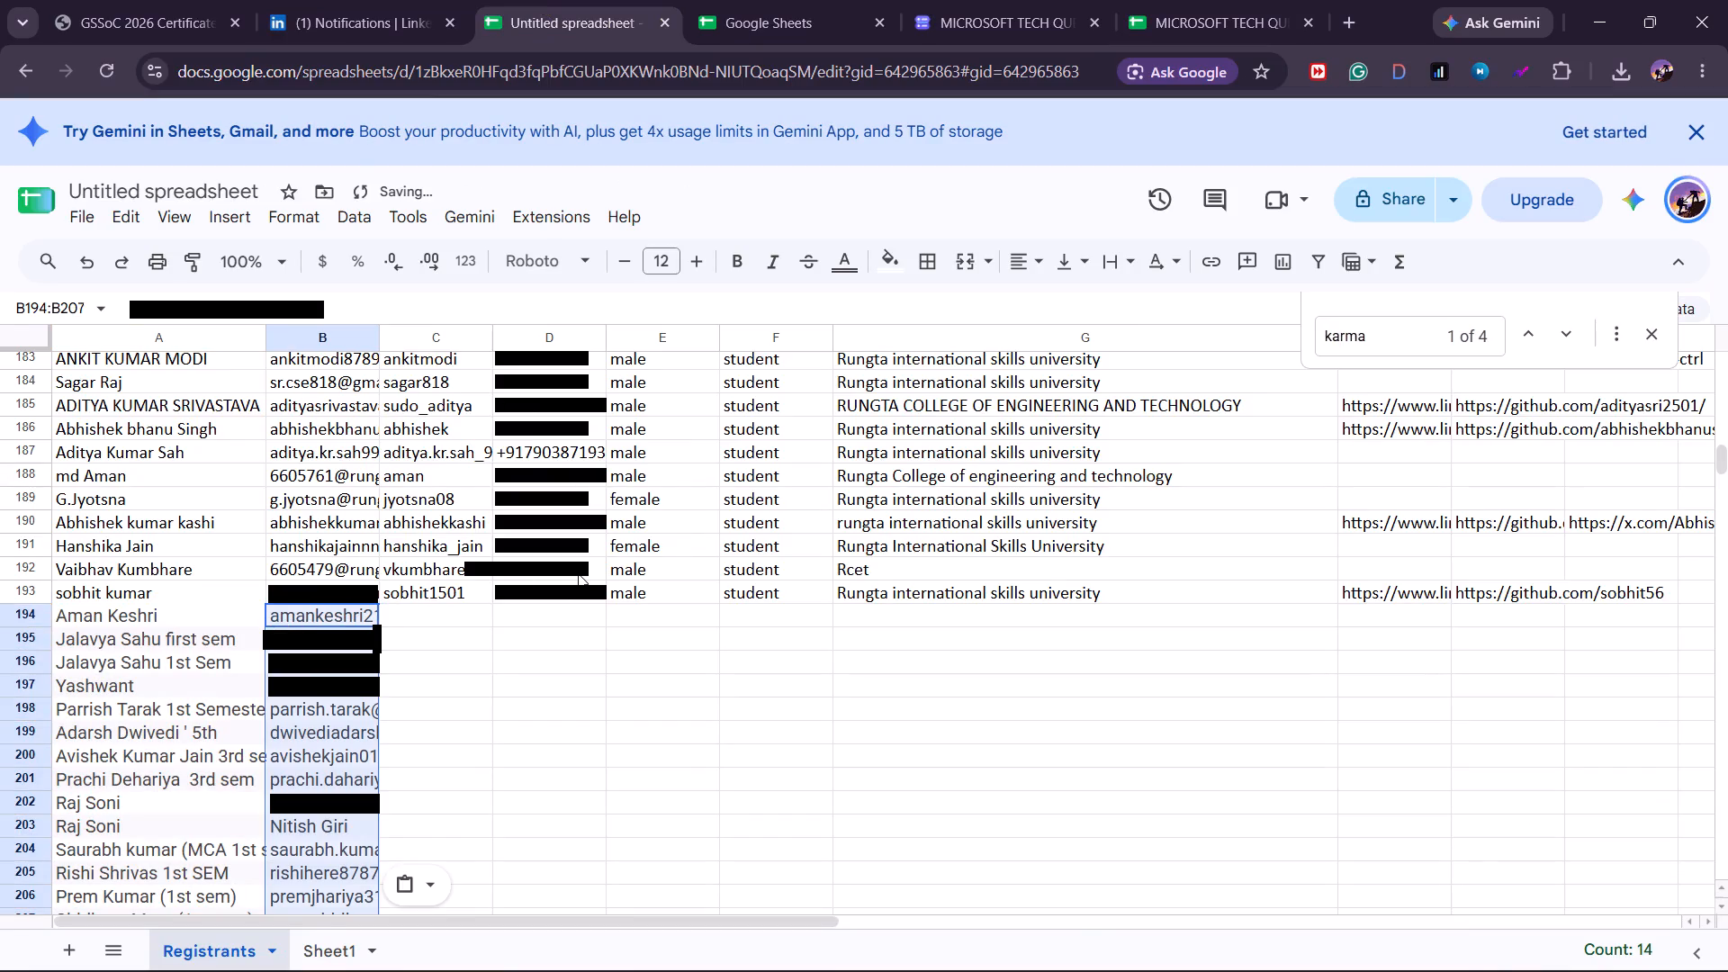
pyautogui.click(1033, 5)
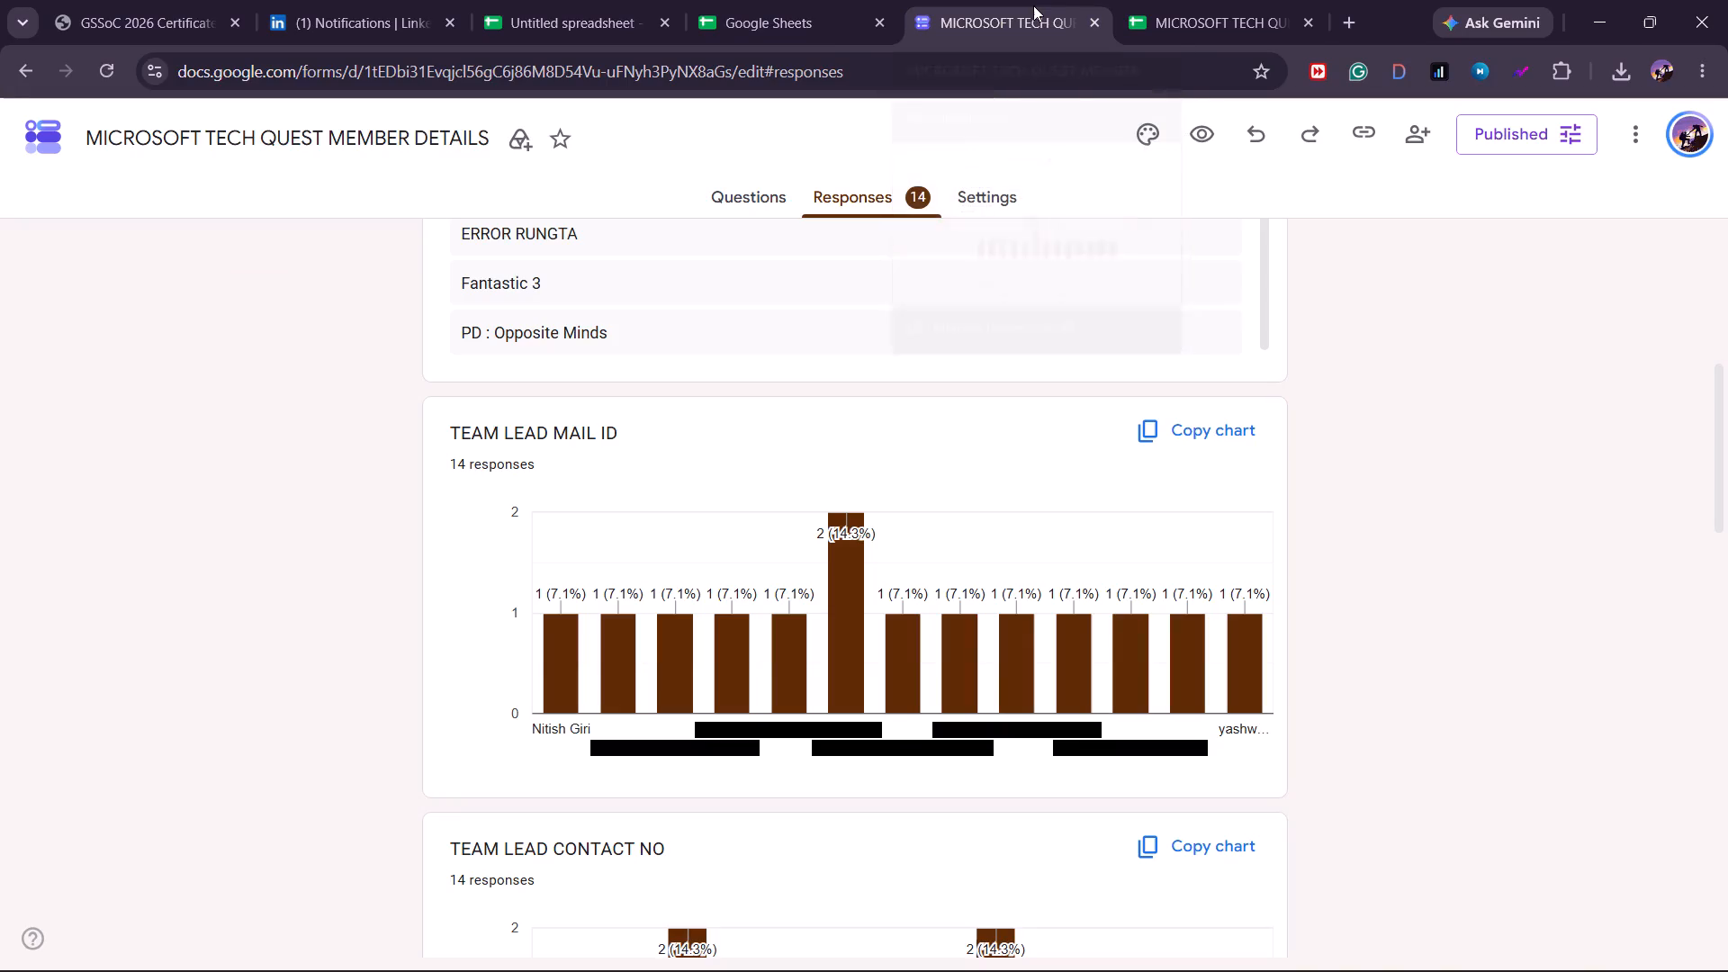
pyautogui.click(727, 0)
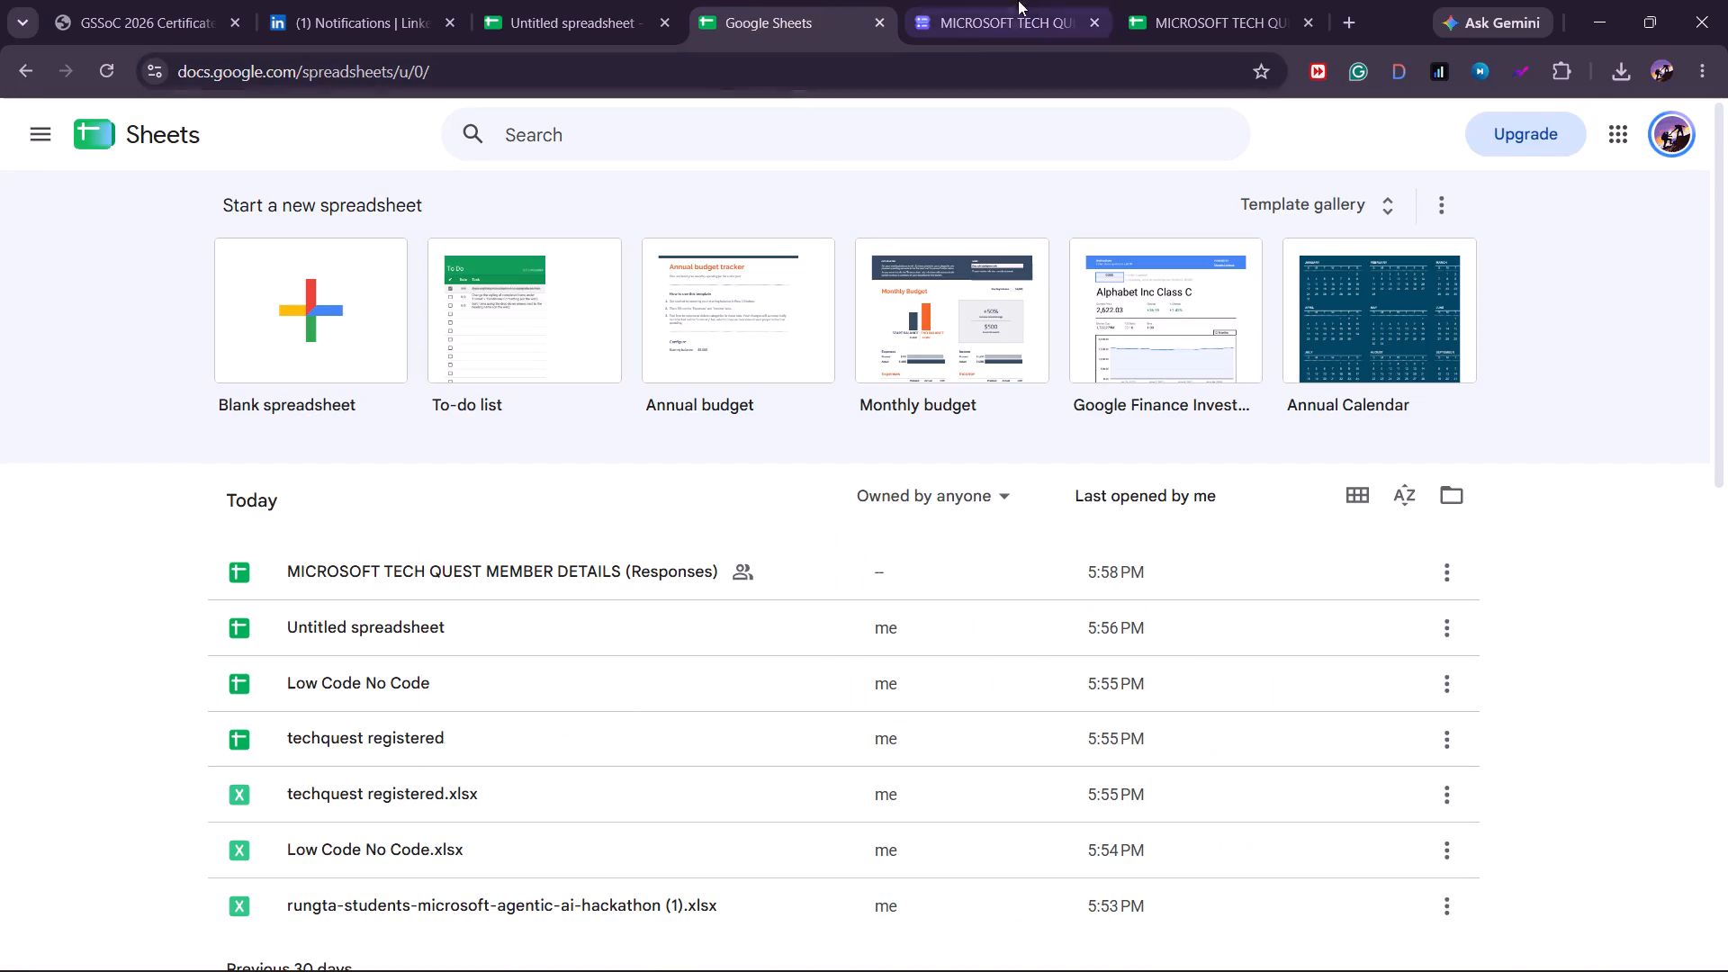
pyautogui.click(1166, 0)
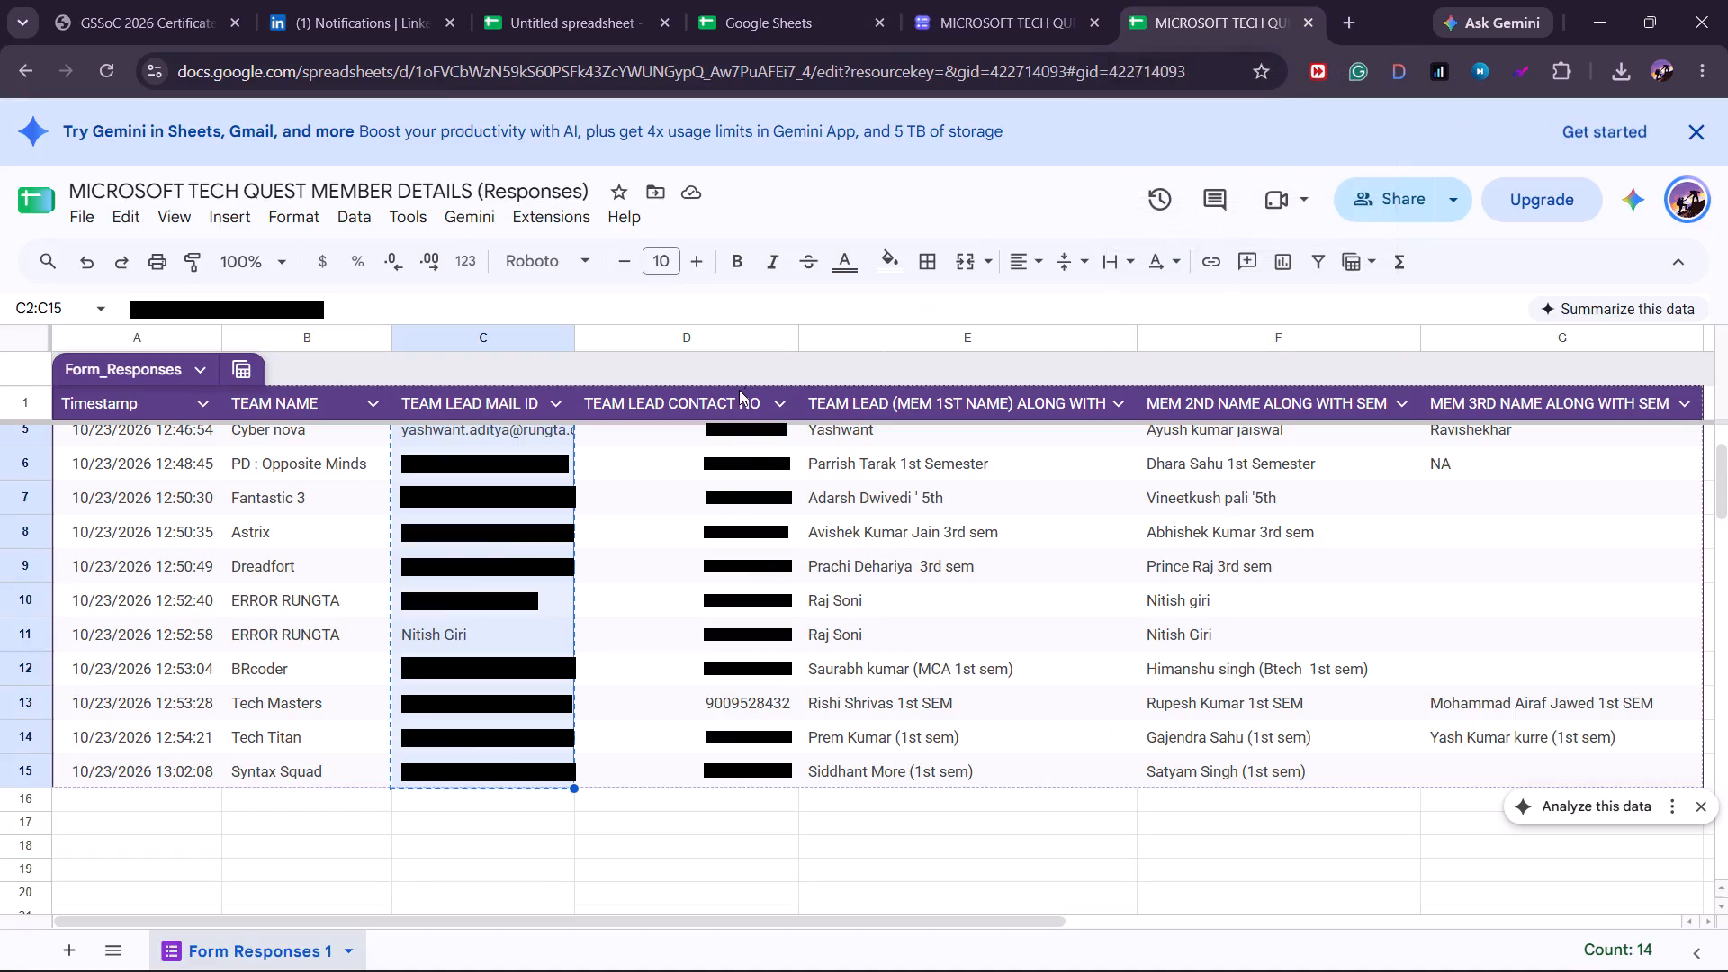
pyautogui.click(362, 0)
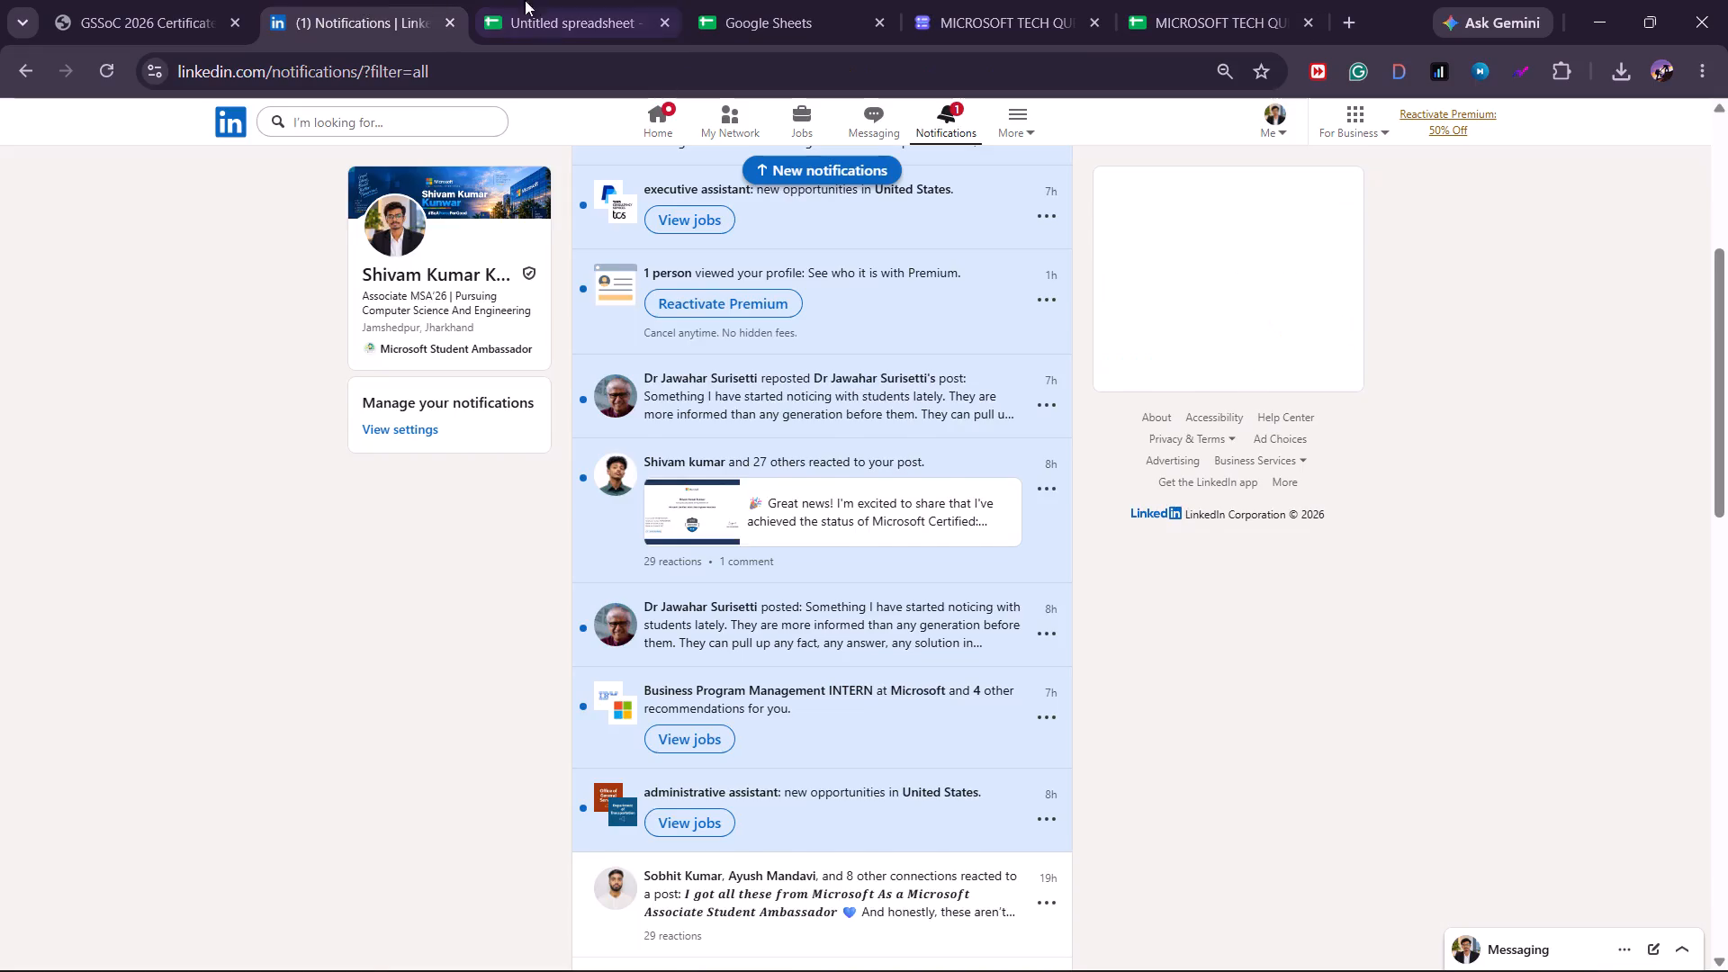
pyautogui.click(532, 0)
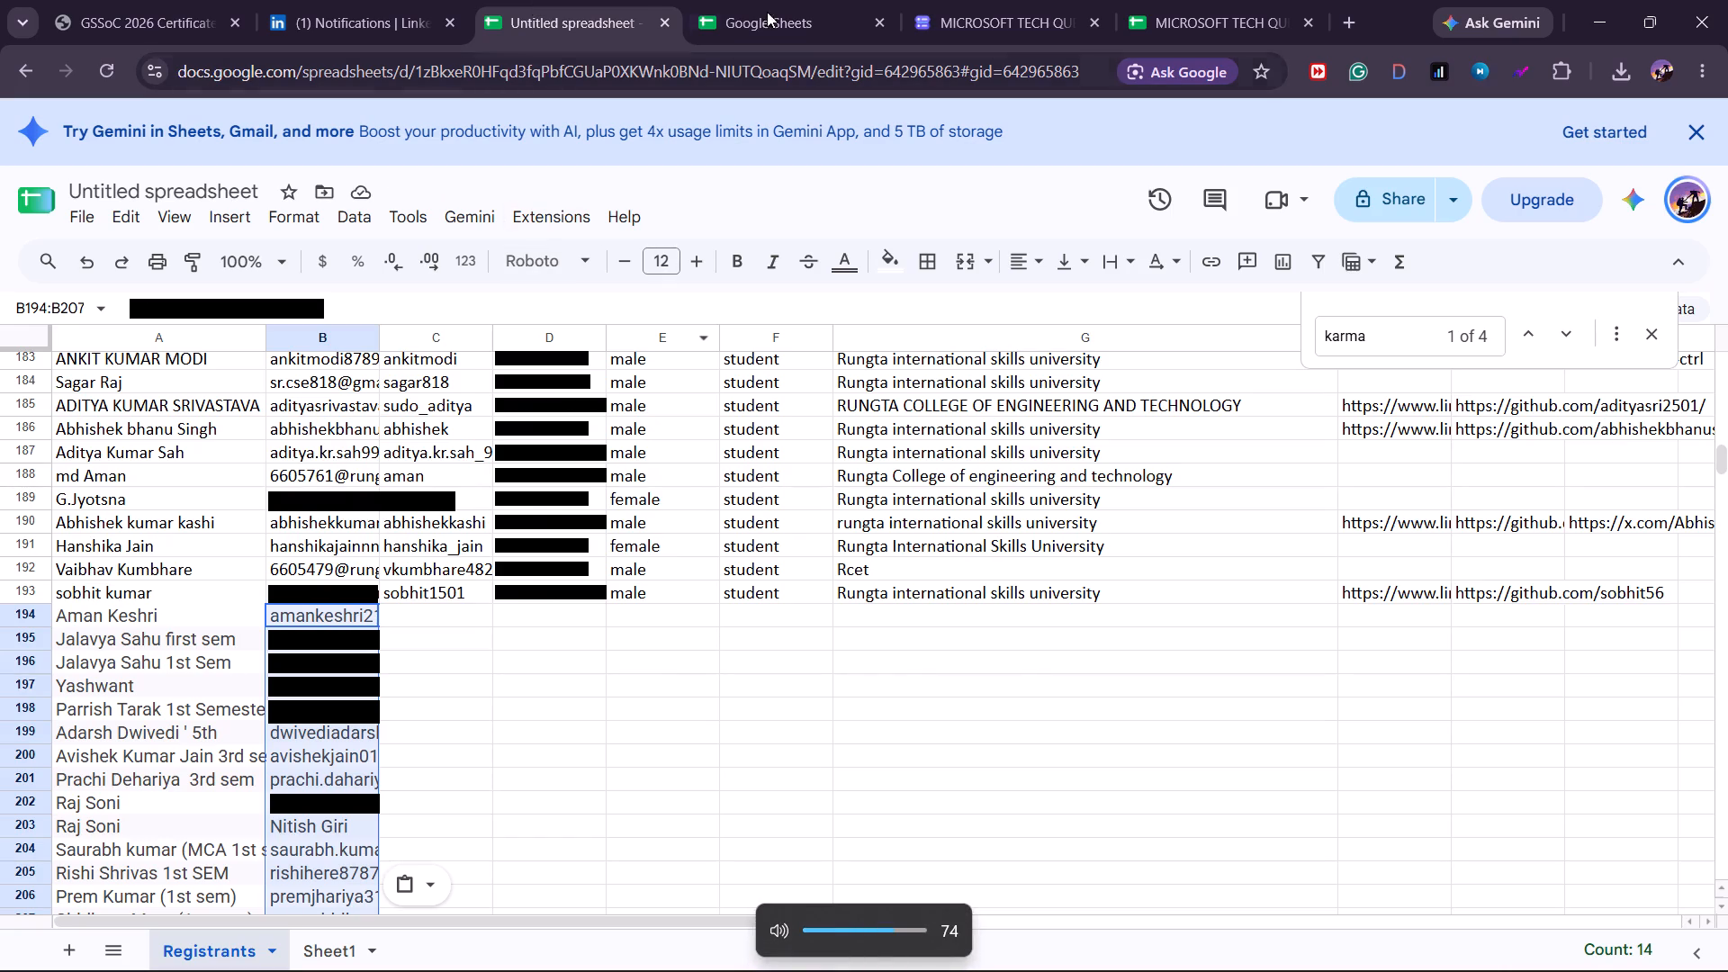
# Copy all the team lead contact numbers, D2:D15, from the form responses sheet, with D194 of the Registrants sheet selected as paste destination.
pyautogui.scroll(7, 594, 519)
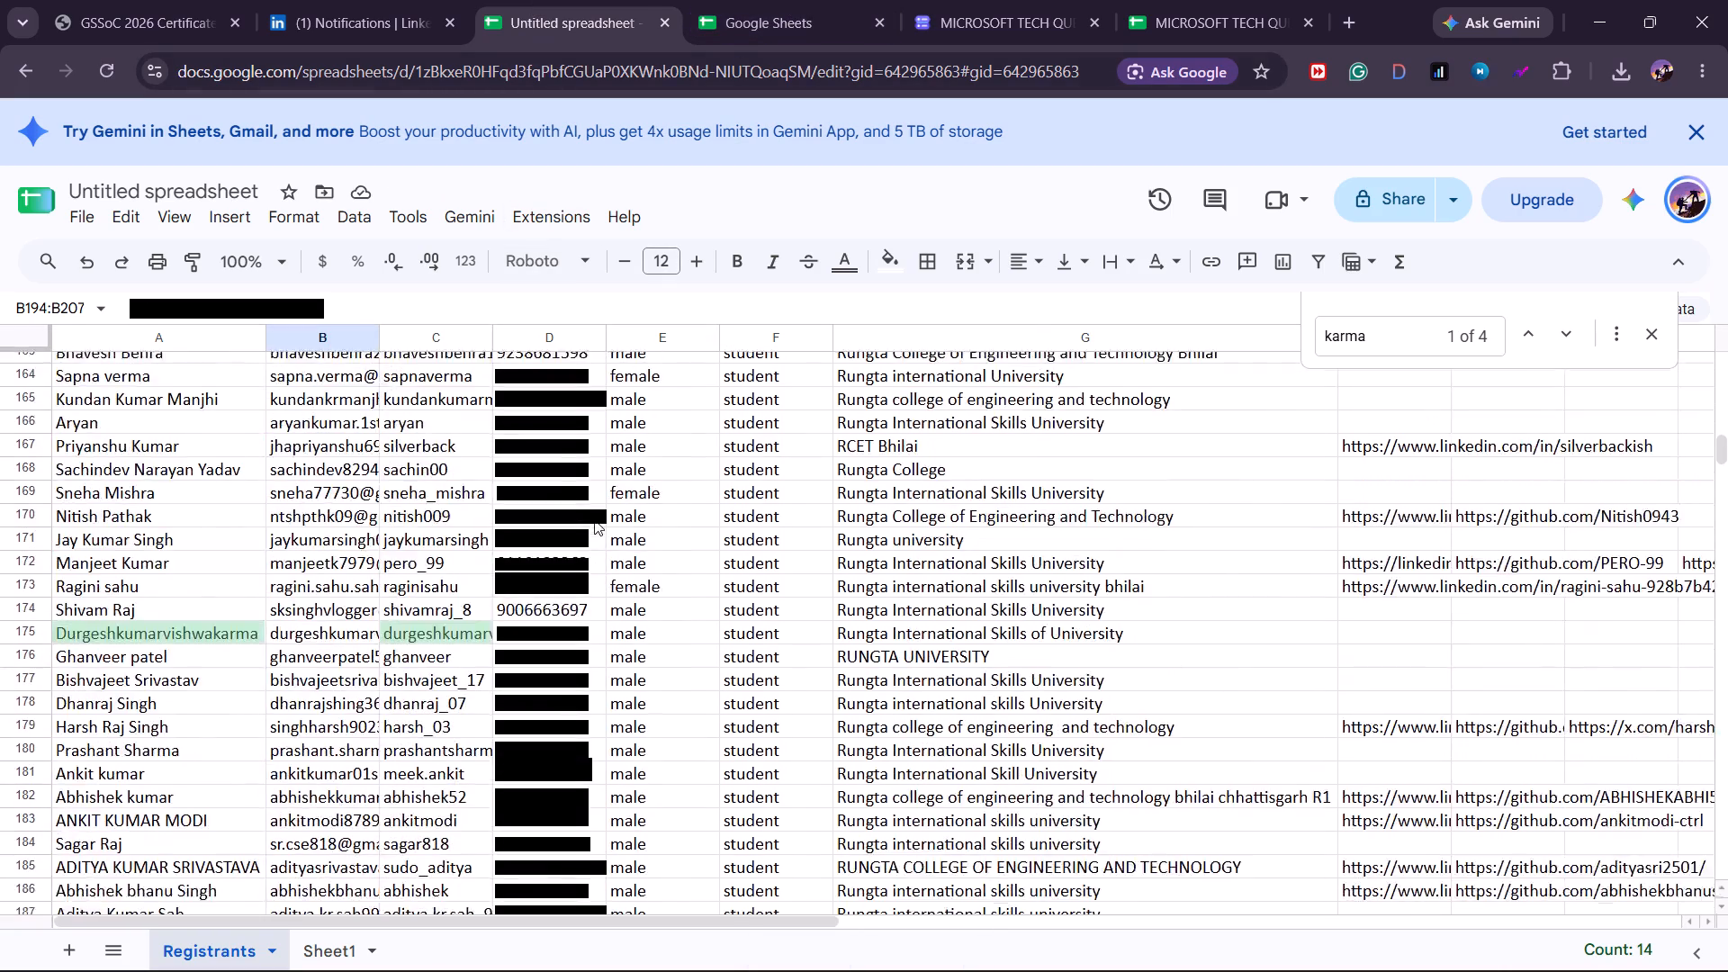
pyautogui.scroll(5, 594, 519)
pyautogui.scroll(-8, 594, 519)
pyautogui.scroll(1, 580, 561)
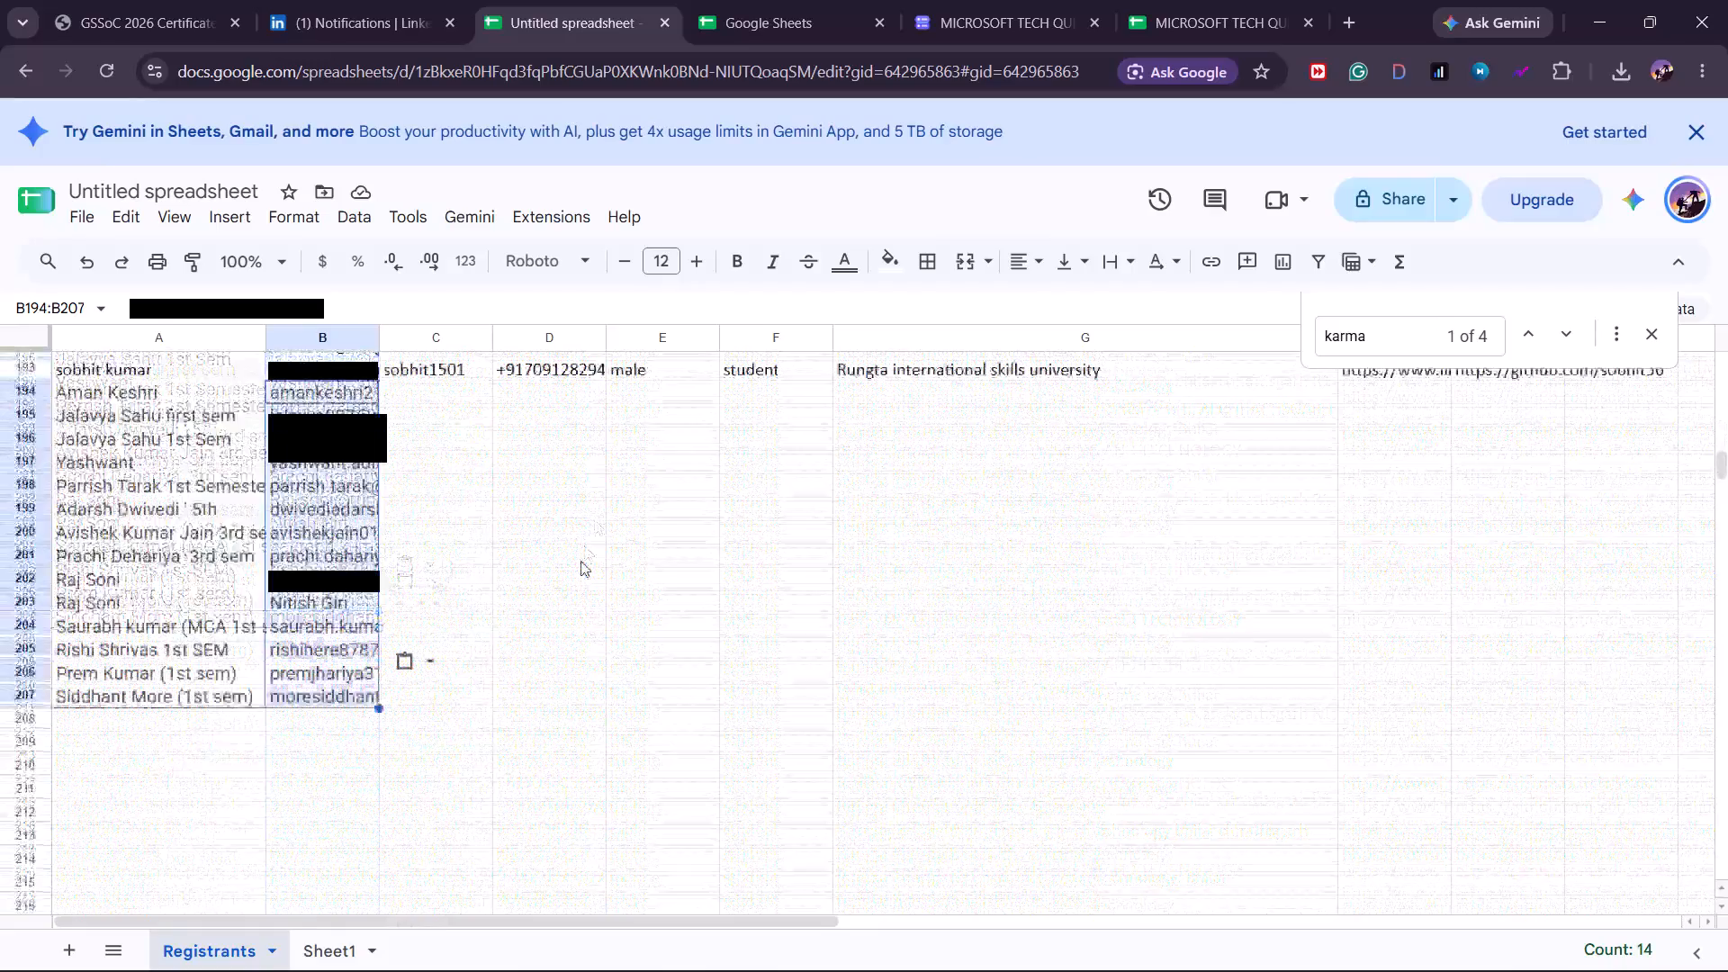
pyautogui.scroll(2, 580, 561)
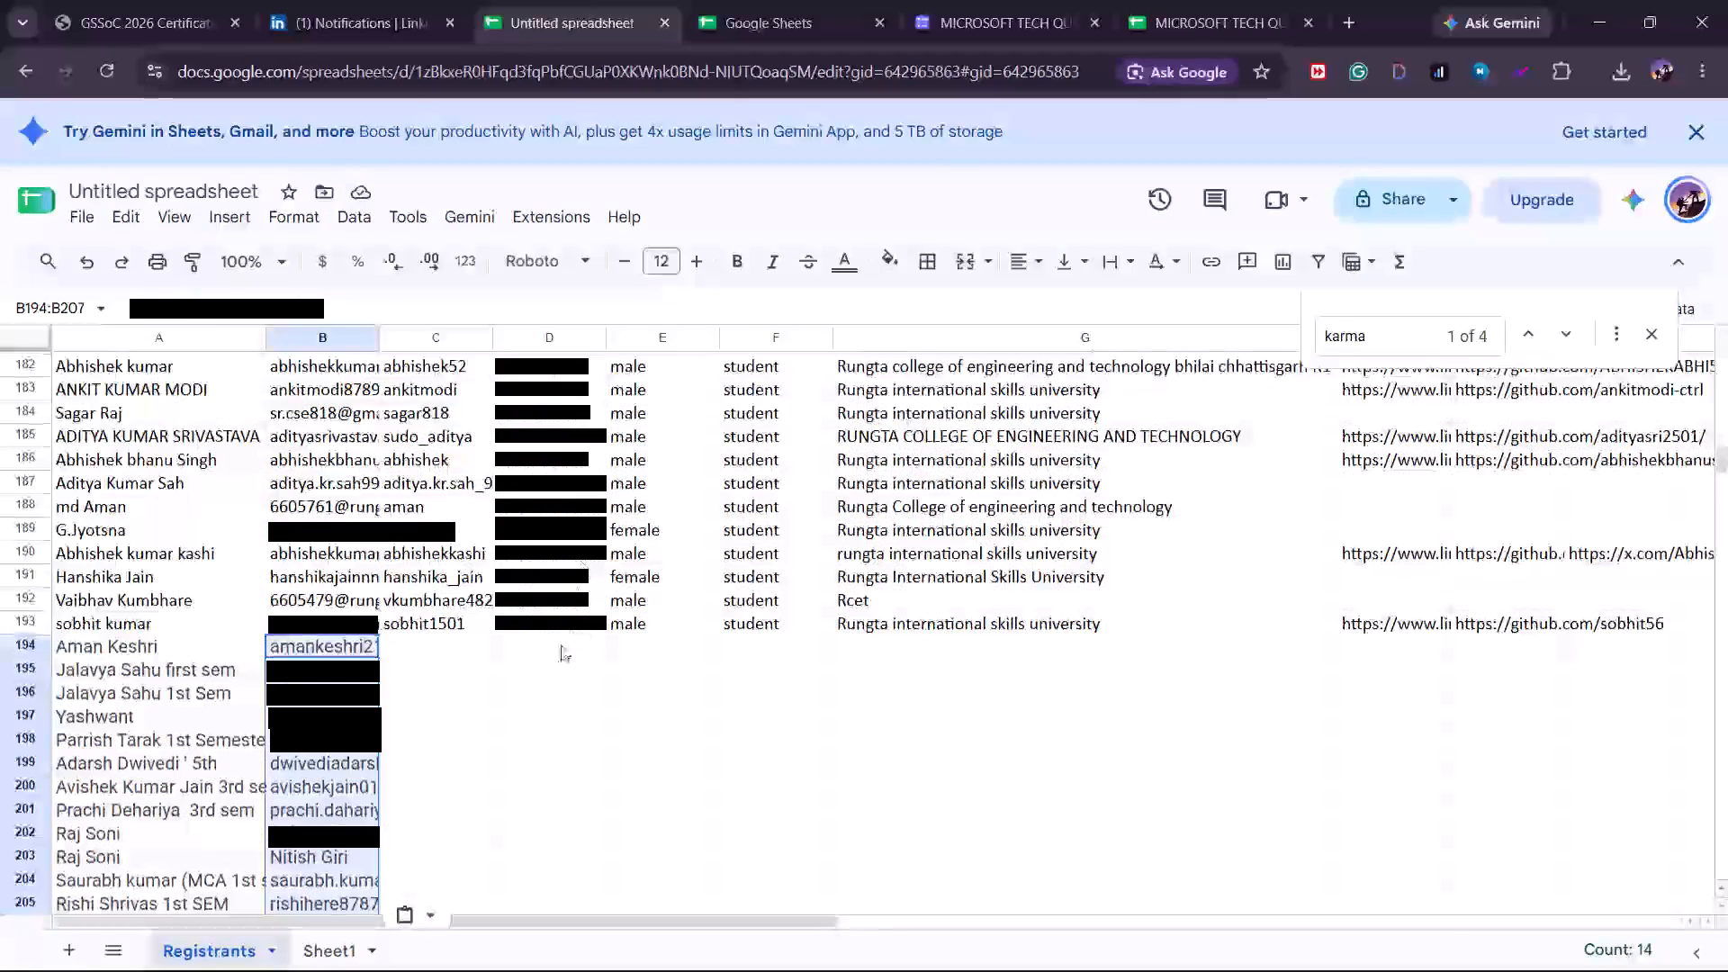
pyautogui.click(561, 645)
pyautogui.click(1258, 0)
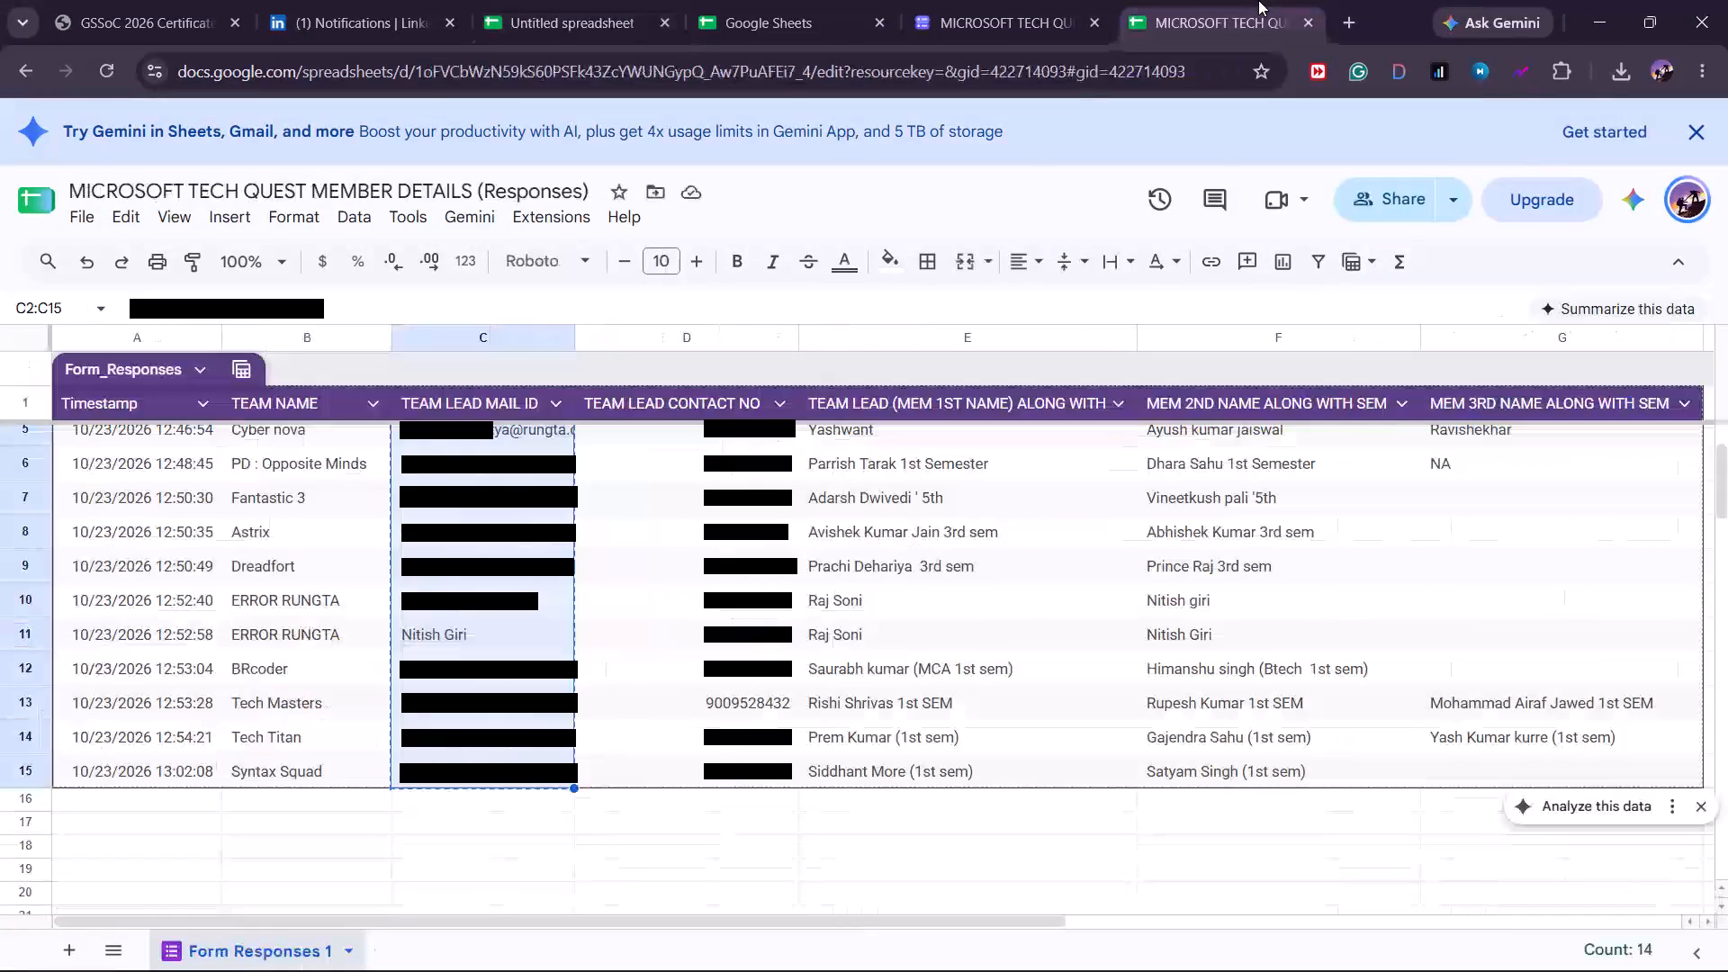
pyautogui.scroll(3, 776, 586)
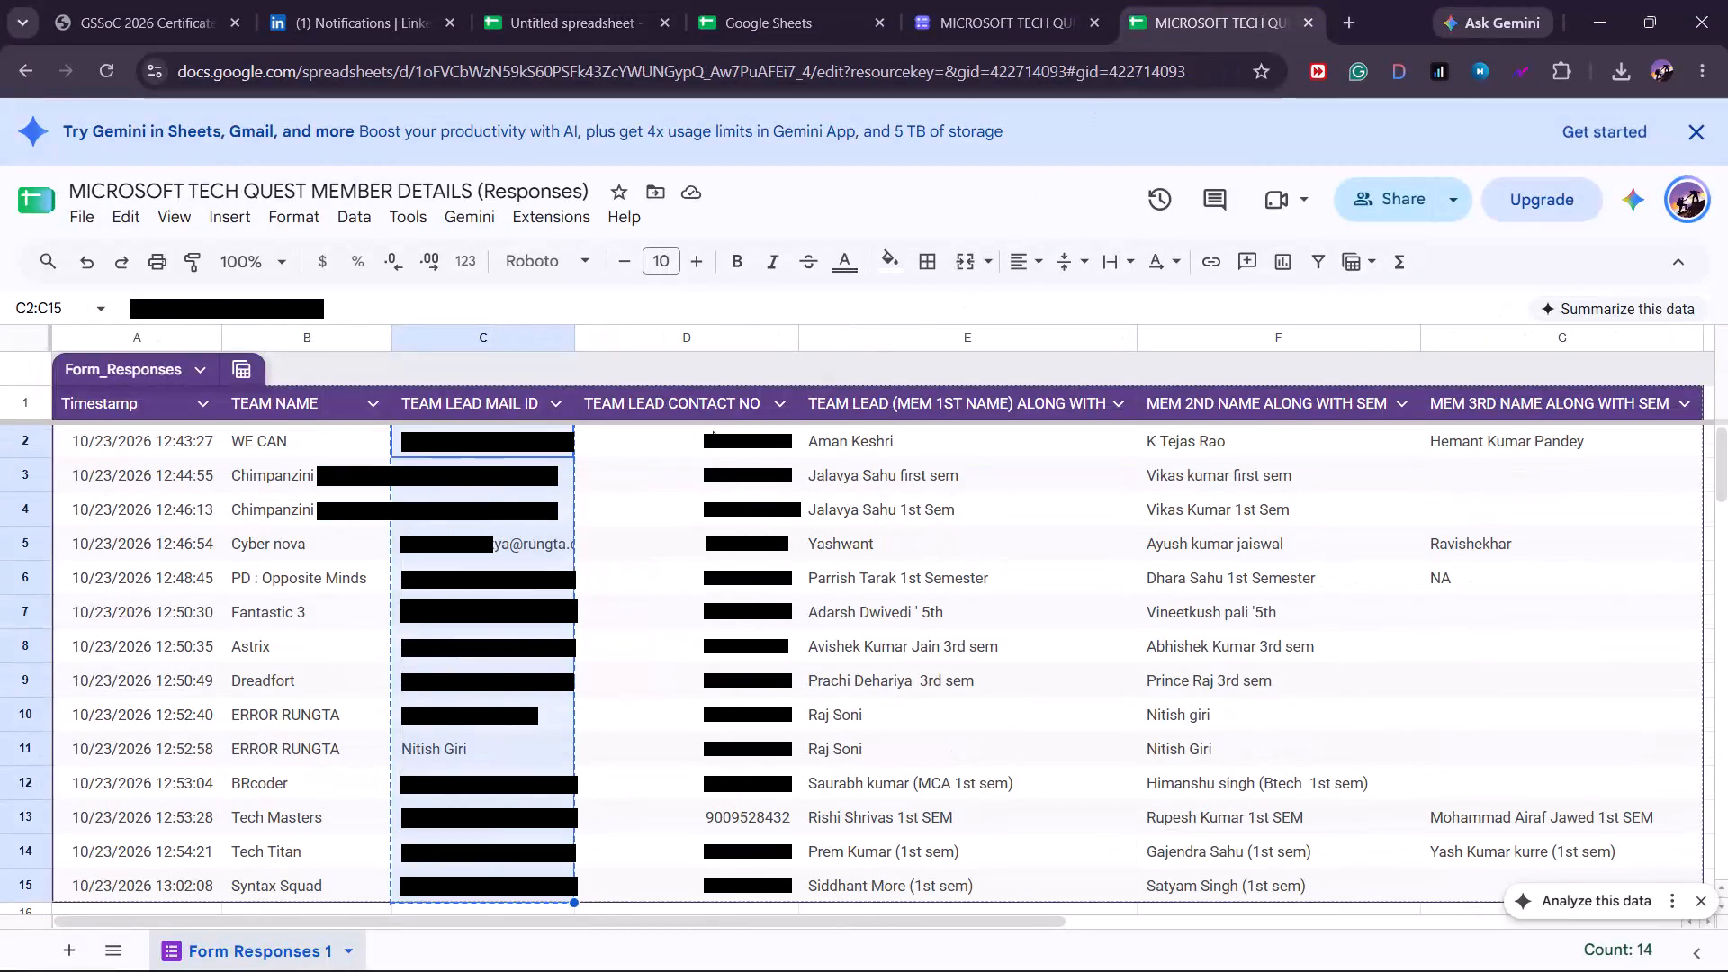
pyautogui.click(713, 431)
pyautogui.hotkey('shift', 'Down')
pyautogui.hotkey('shift', 'Down')
pyautogui.hotkey('shift', 'Down')
pyautogui.hotkey('shift', 'Down')
pyautogui.hotkey('shift', 'Down')
pyautogui.hotkey('shift', 'Down')
pyautogui.hotkey('shift', 'Down')
pyautogui.hotkey('shift', 'Down')
pyautogui.hotkey('shift', 'Down')
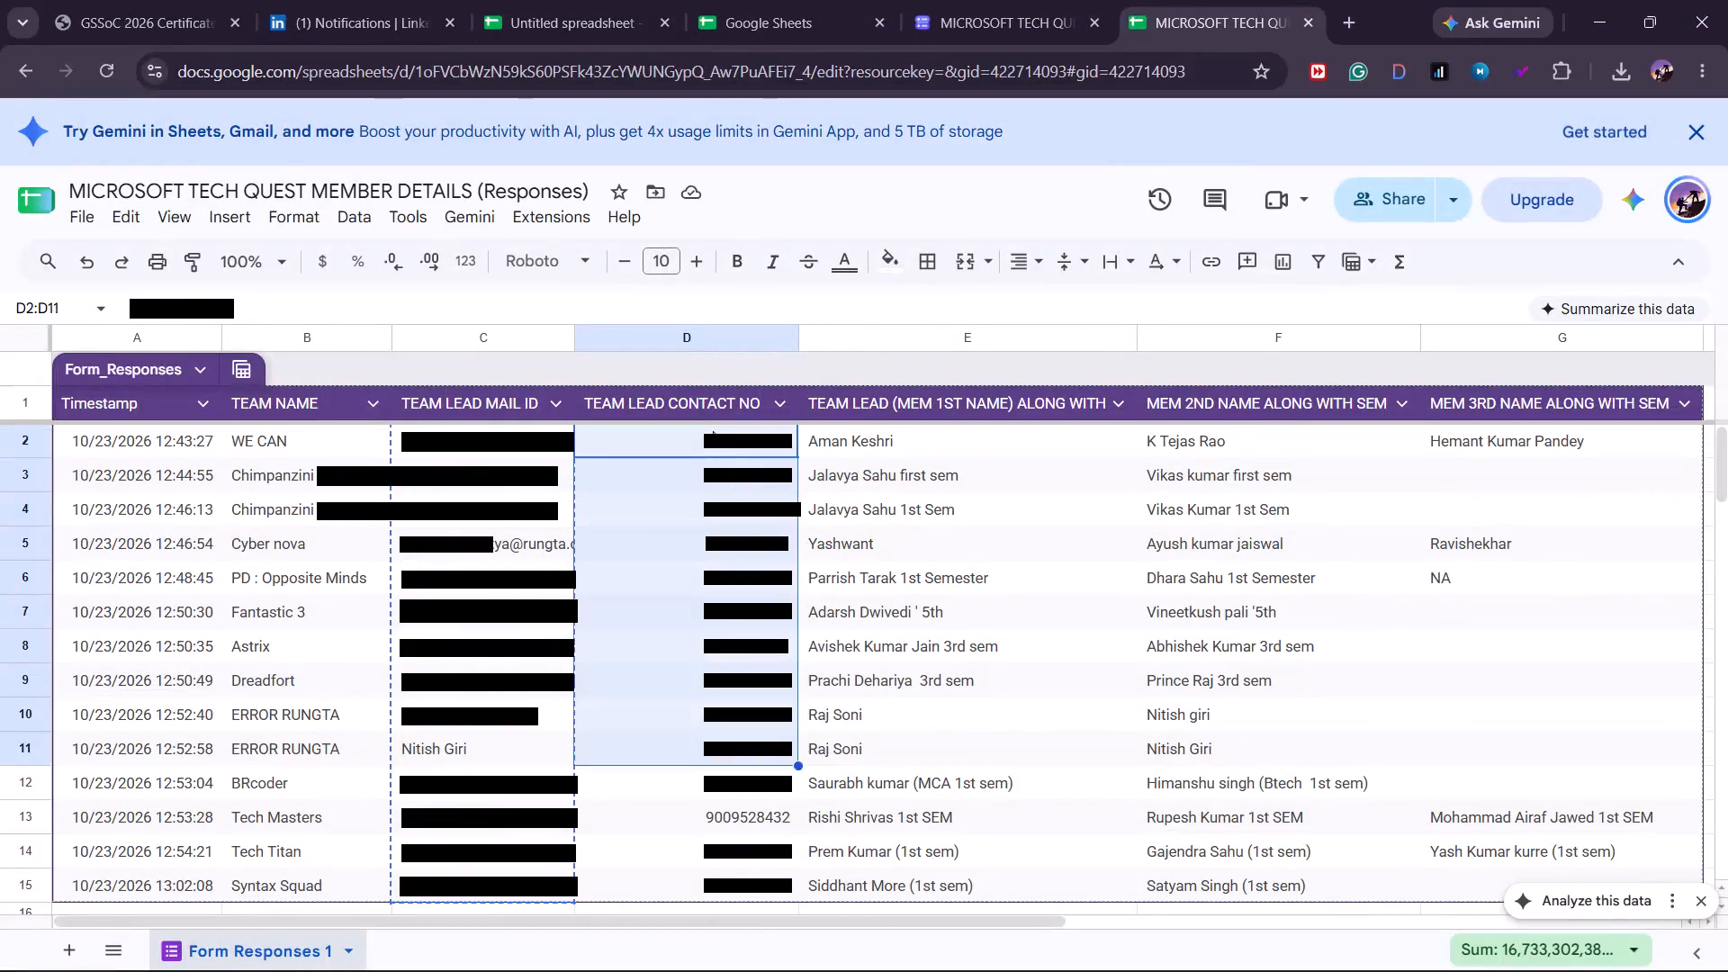
pyautogui.hotkey('shift', 'Down')
pyautogui.hotkey('shift', 'Down')
pyautogui.hotkey('shift', 'Down')
pyautogui.hotkey('shift', 'Down')
pyautogui.hotkey('ctrl', 'c')
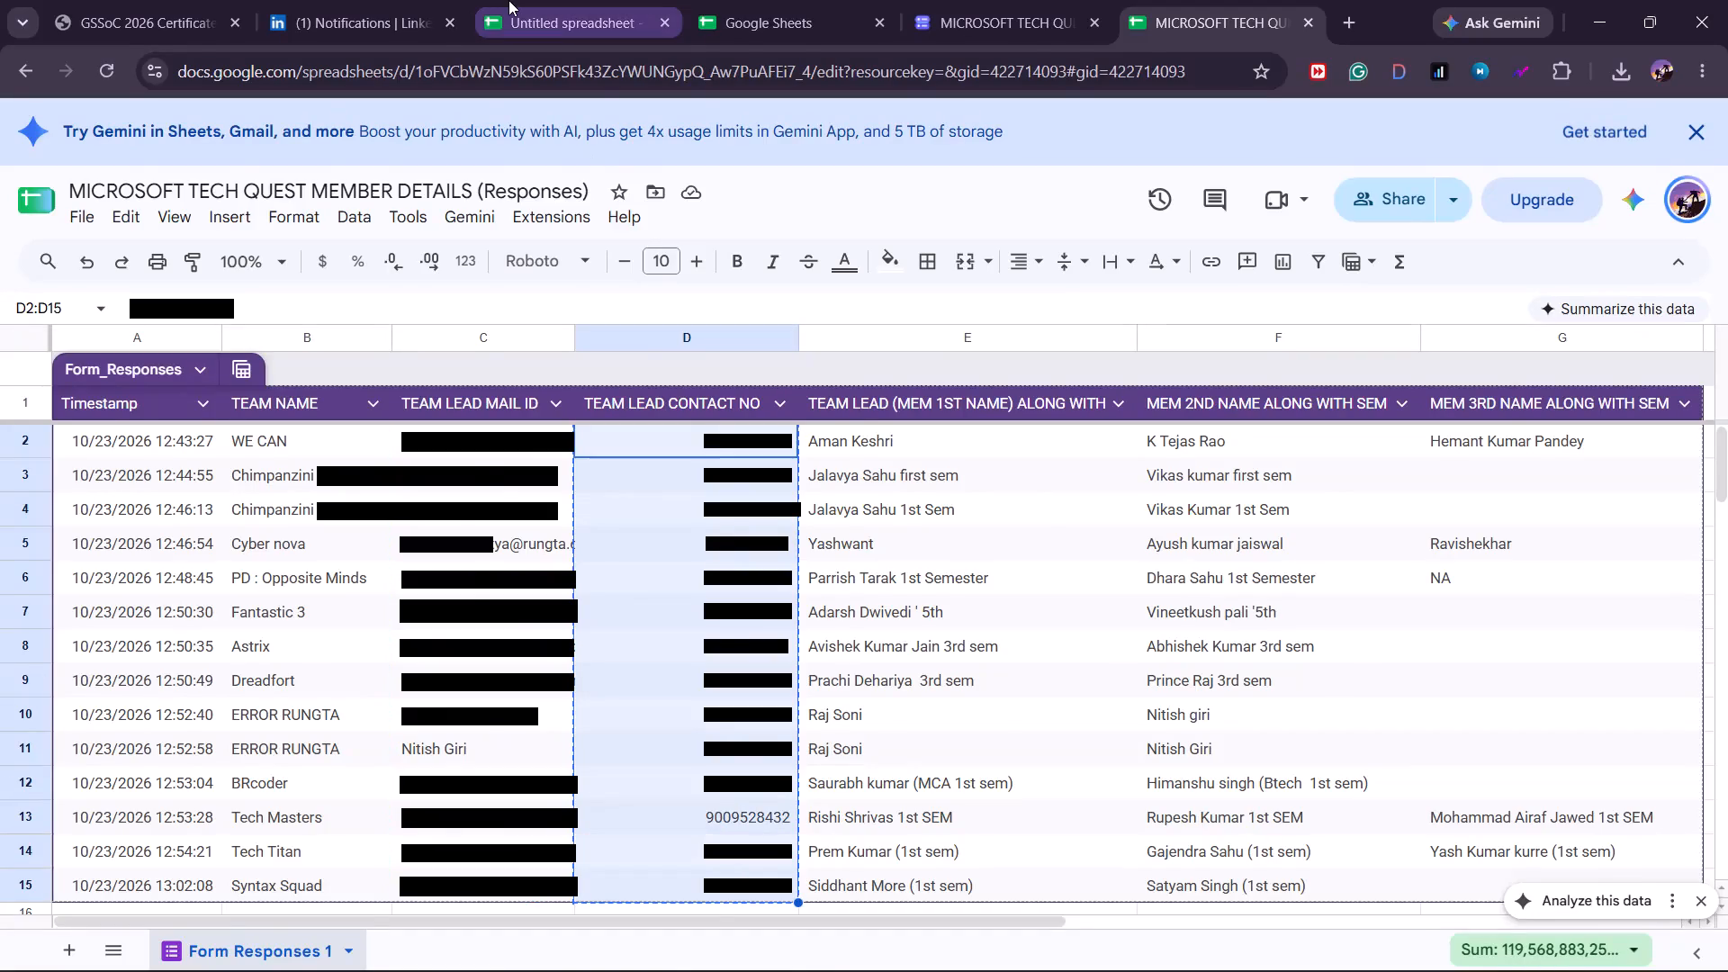
# Paste the copied contact numbers into column D of the Registrants sheet, starting at D194 beside the added team leads.
pyautogui.click(508, 0)
pyautogui.hotkey('ctrl', 'v')
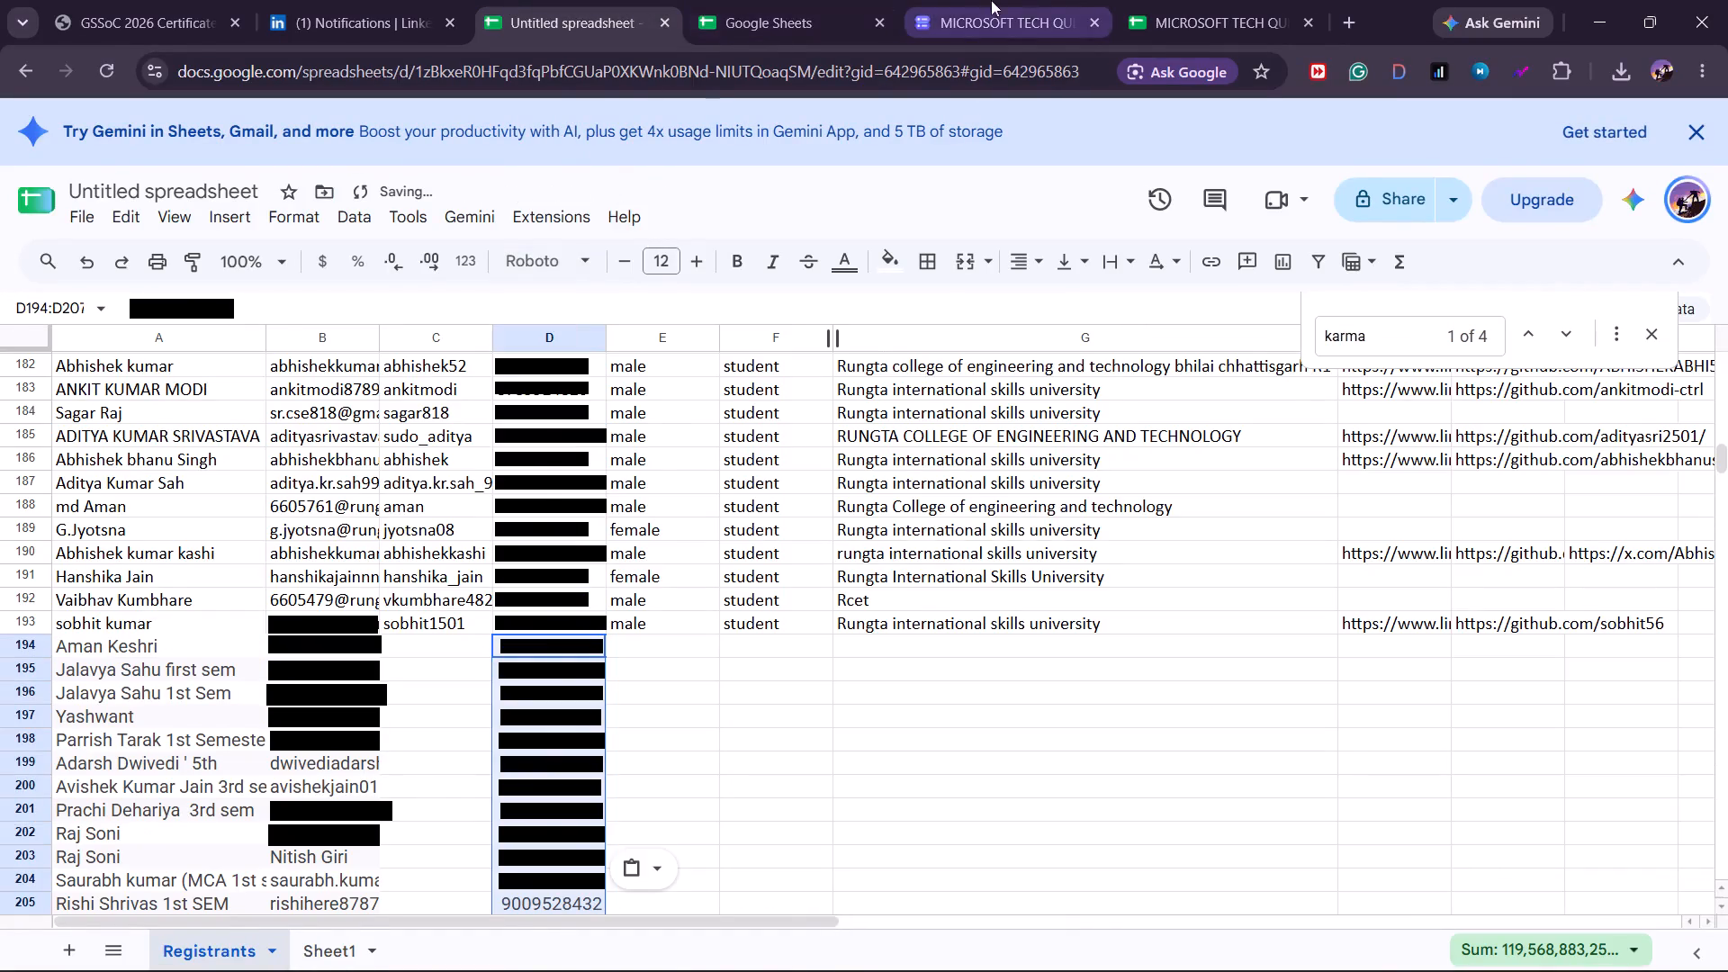
# Check the pasted team lead rows in the Registrants sheet against the form responses sheet.
pyautogui.click(1156, 0)
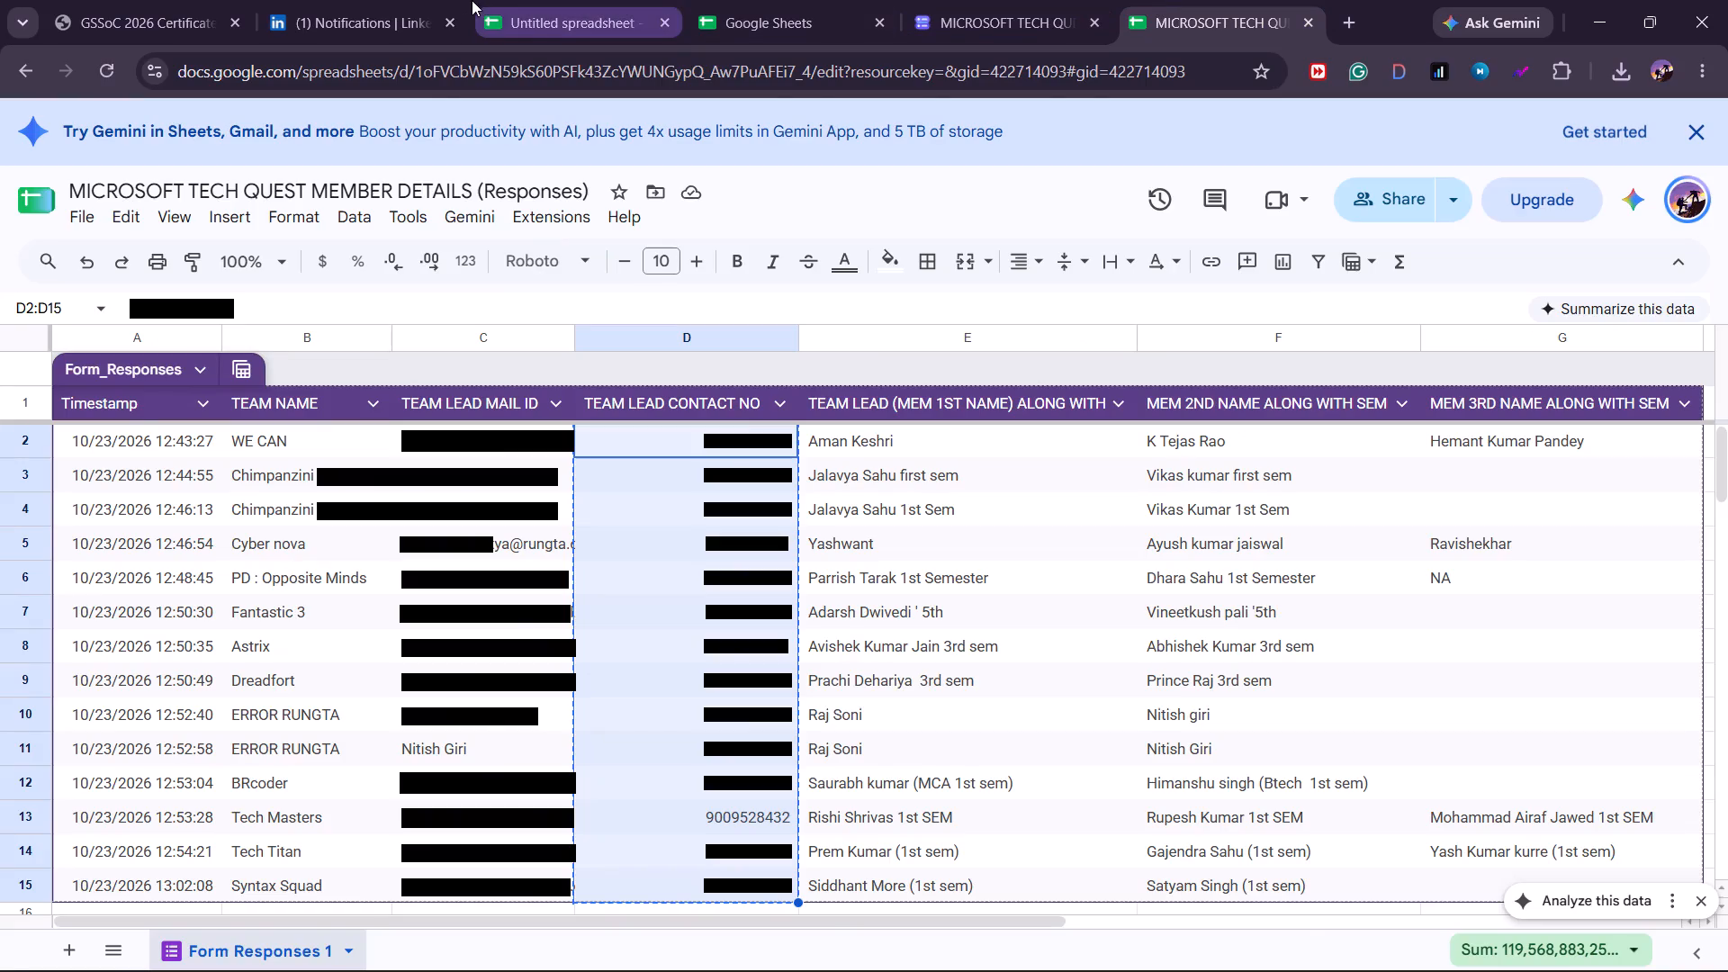
pyautogui.click(514, 0)
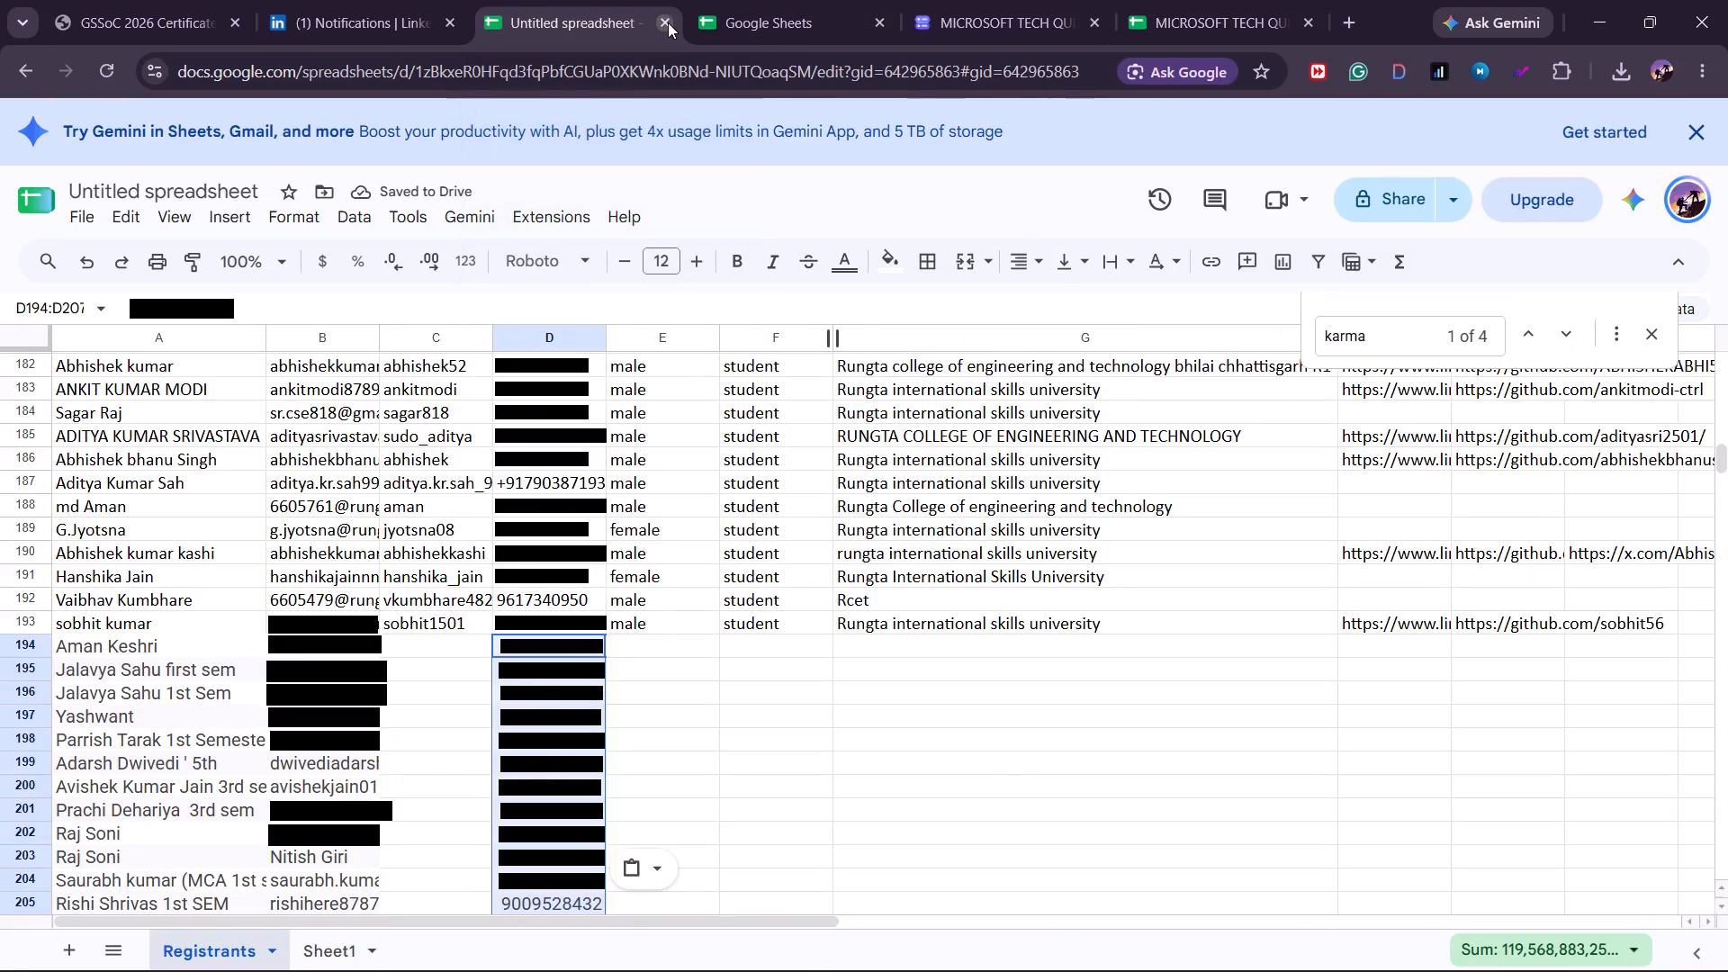
pyautogui.click(1170, 2)
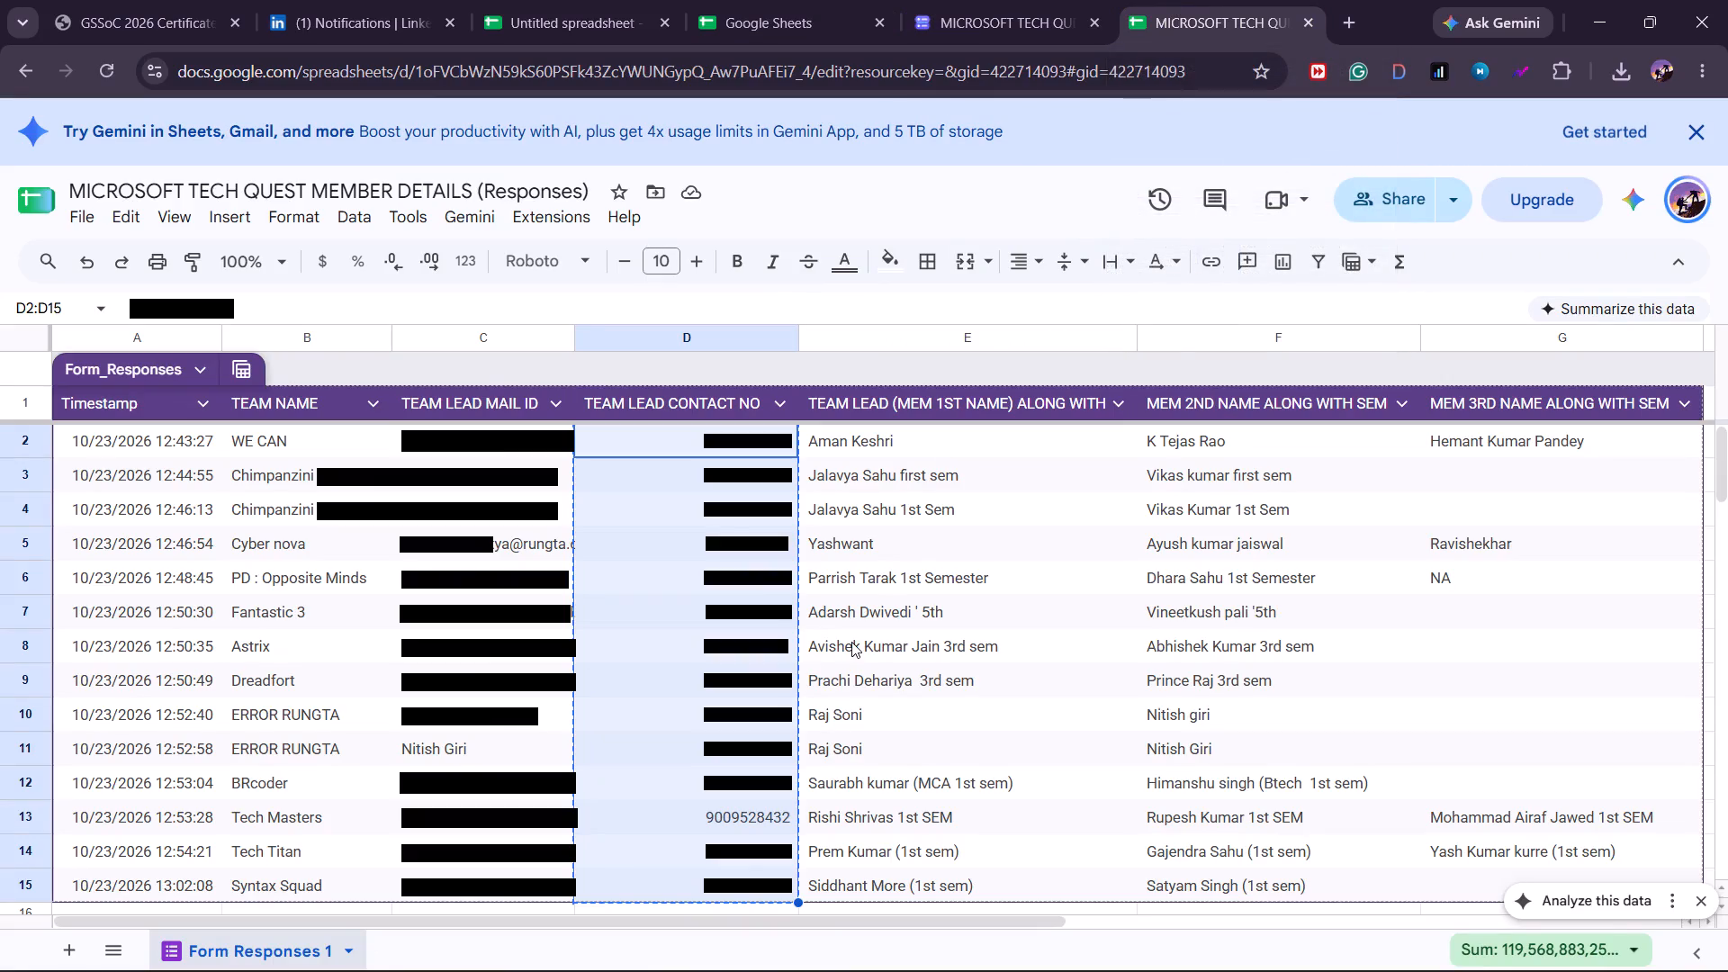
pyautogui.scroll(1, 851, 642)
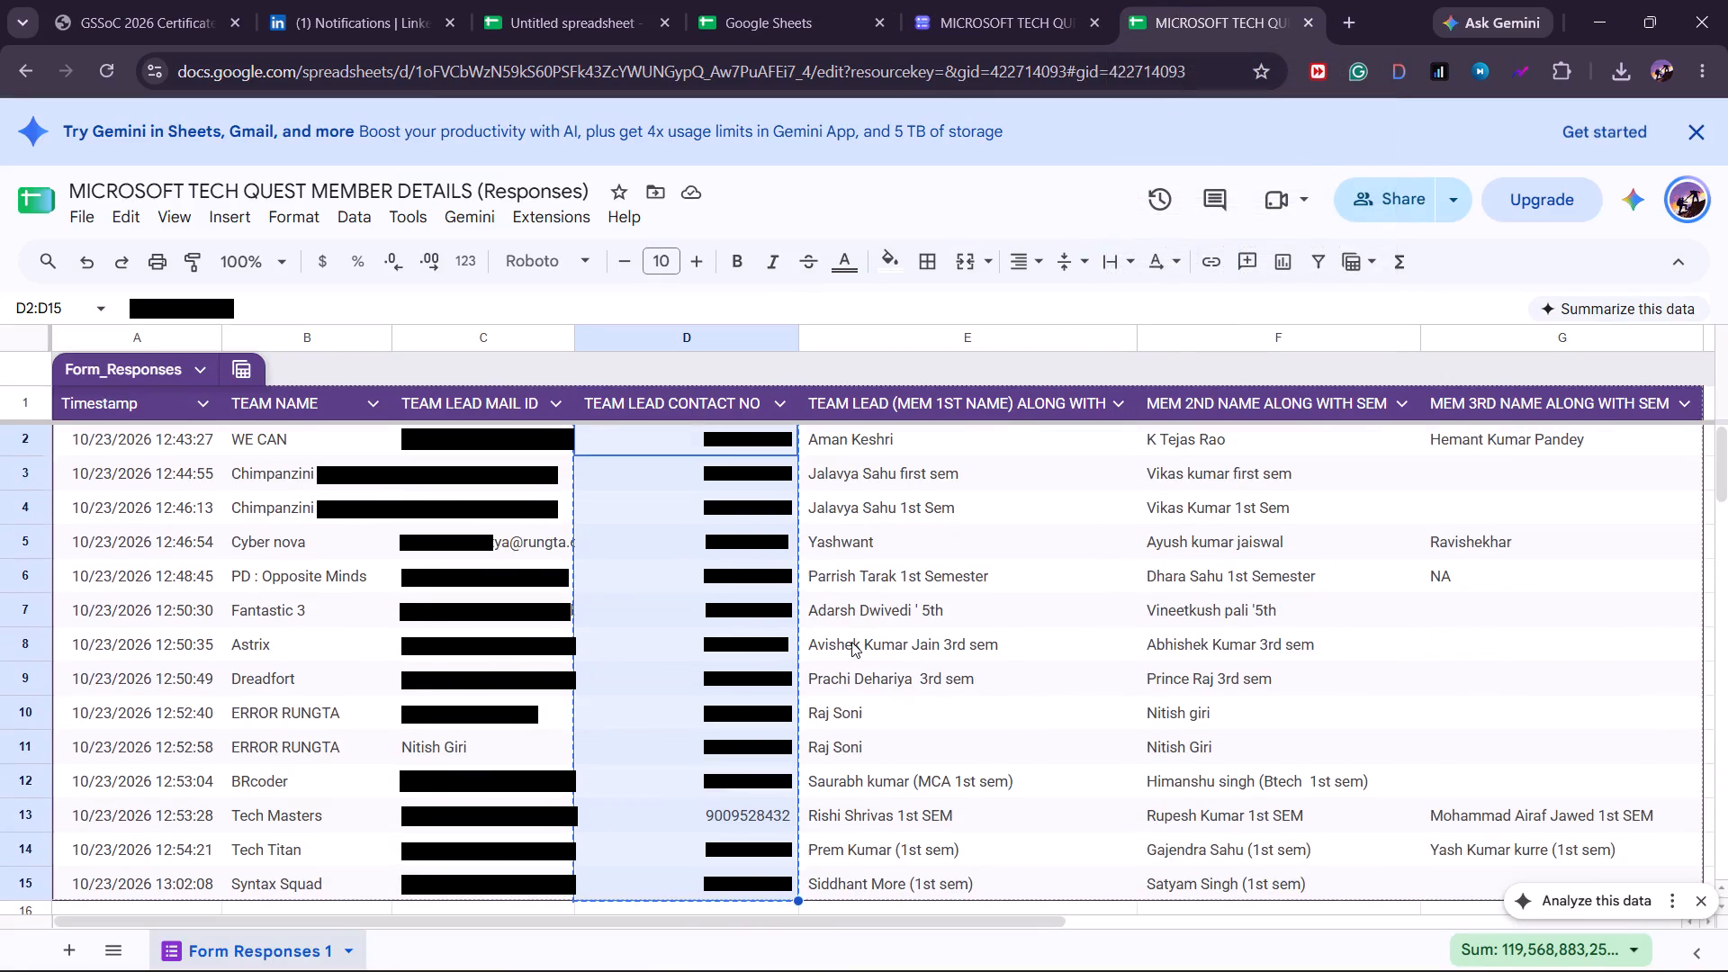
pyautogui.scroll(2, 851, 642)
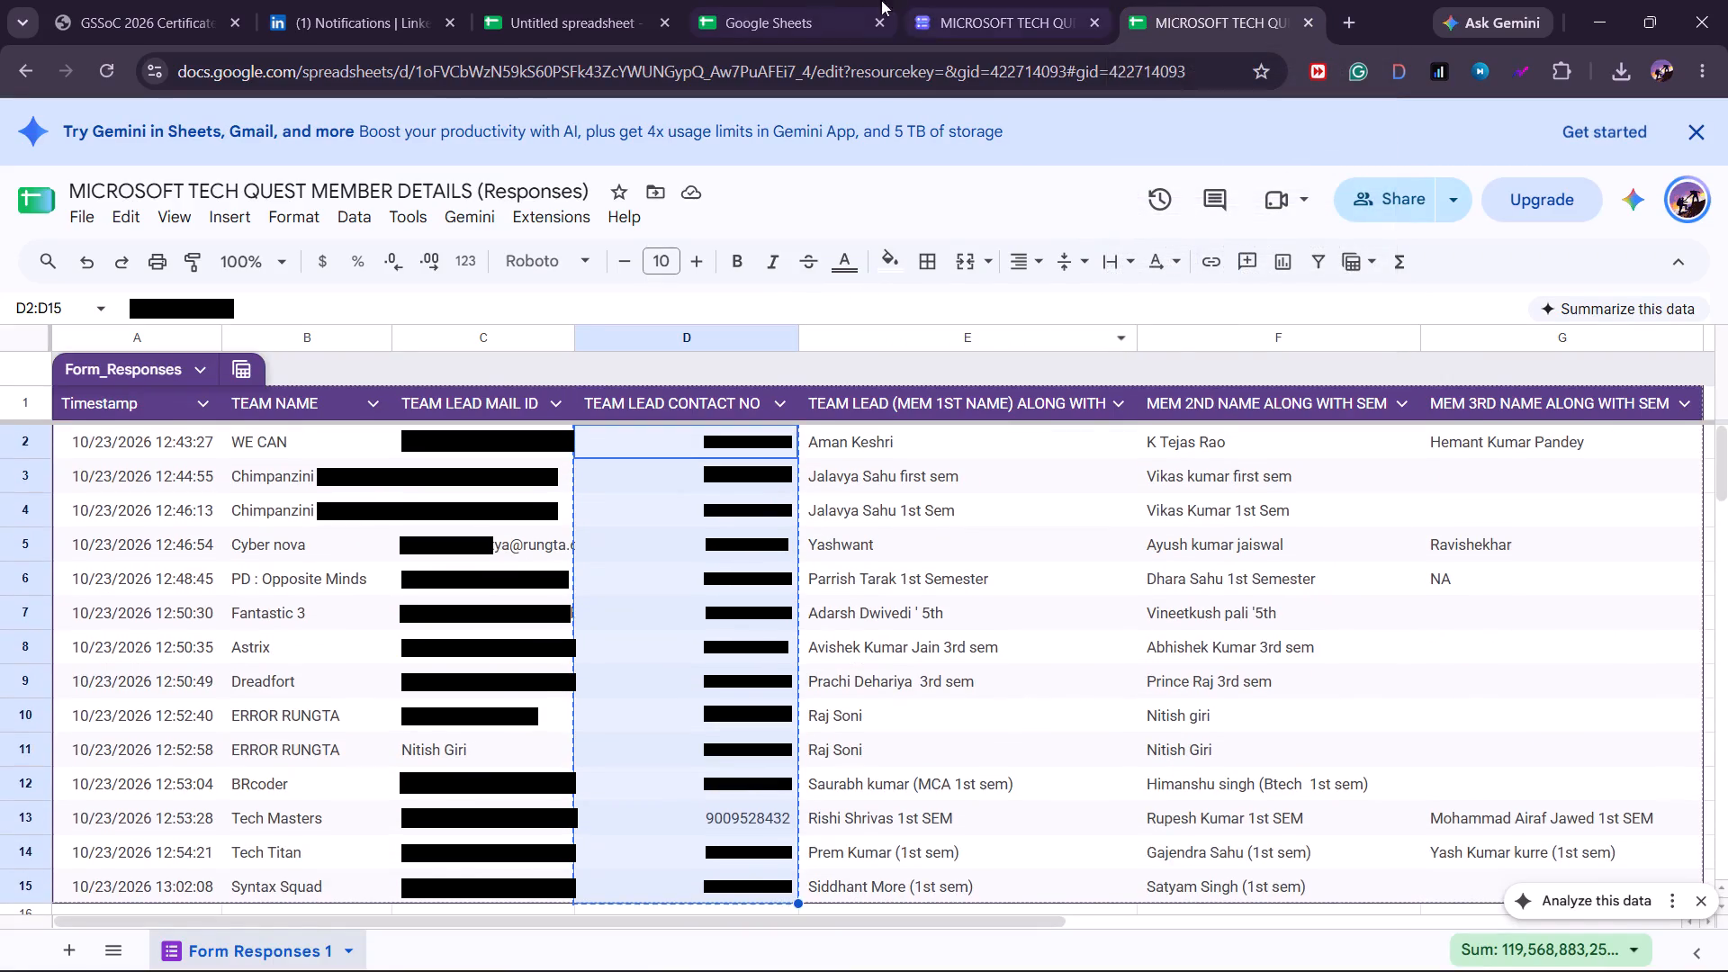
pyautogui.click(576, 0)
# Fill the value "student" from F191:F193 down through F207 so that all added team leads have it.
pyautogui.click(778, 569)
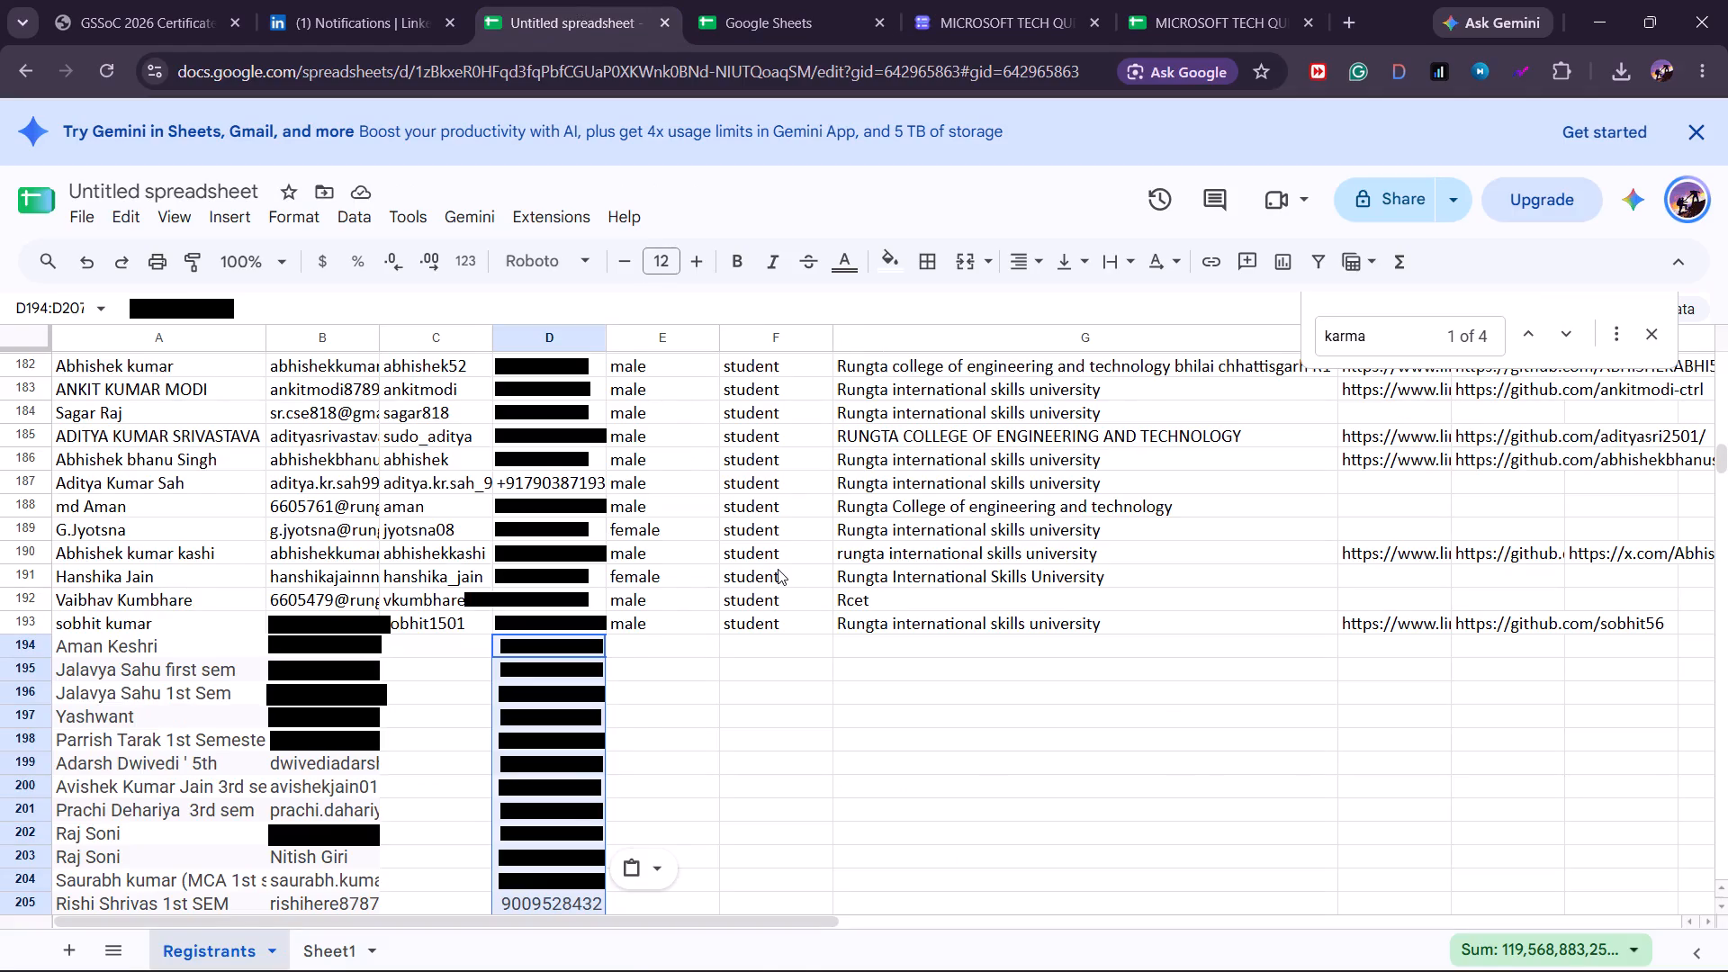
pyautogui.hotkey('shift', 'Down')
pyautogui.hotkey('shift', 'Down')
pyautogui.scroll(-1, 778, 569)
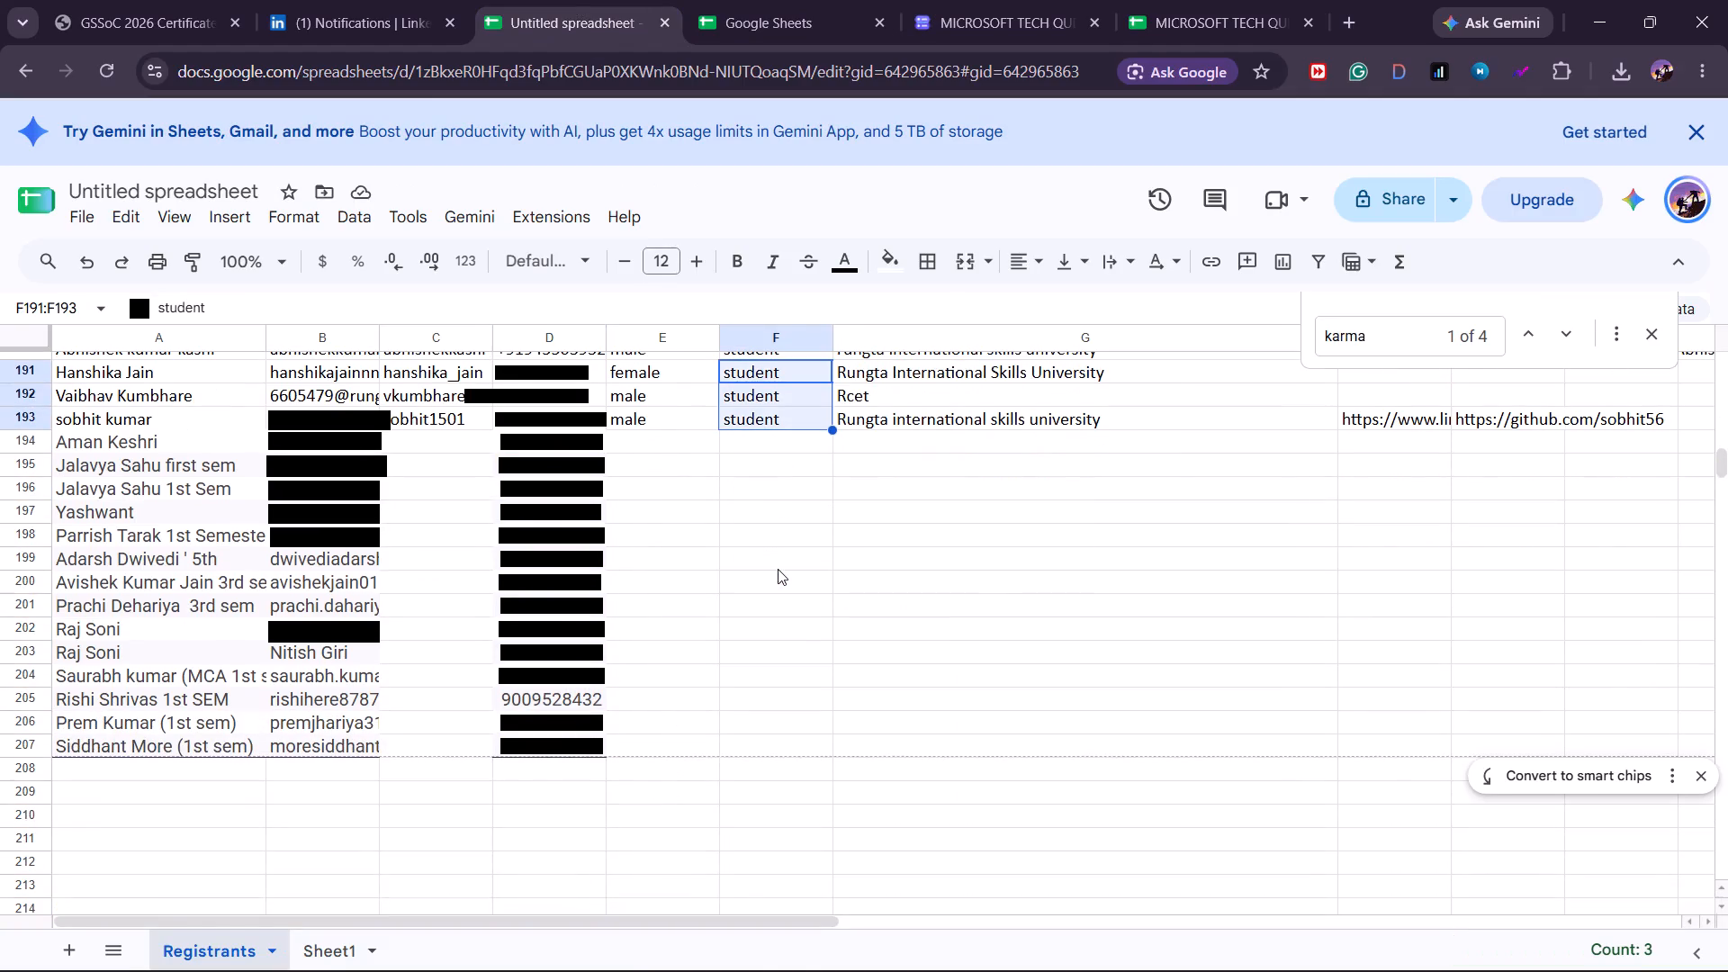
pyautogui.scroll(-1, 778, 569)
pyautogui.moveTo(832, 429); pyautogui.dragTo(816, 647)
pyautogui.moveTo(816, 647); pyautogui.dragTo(814, 750)
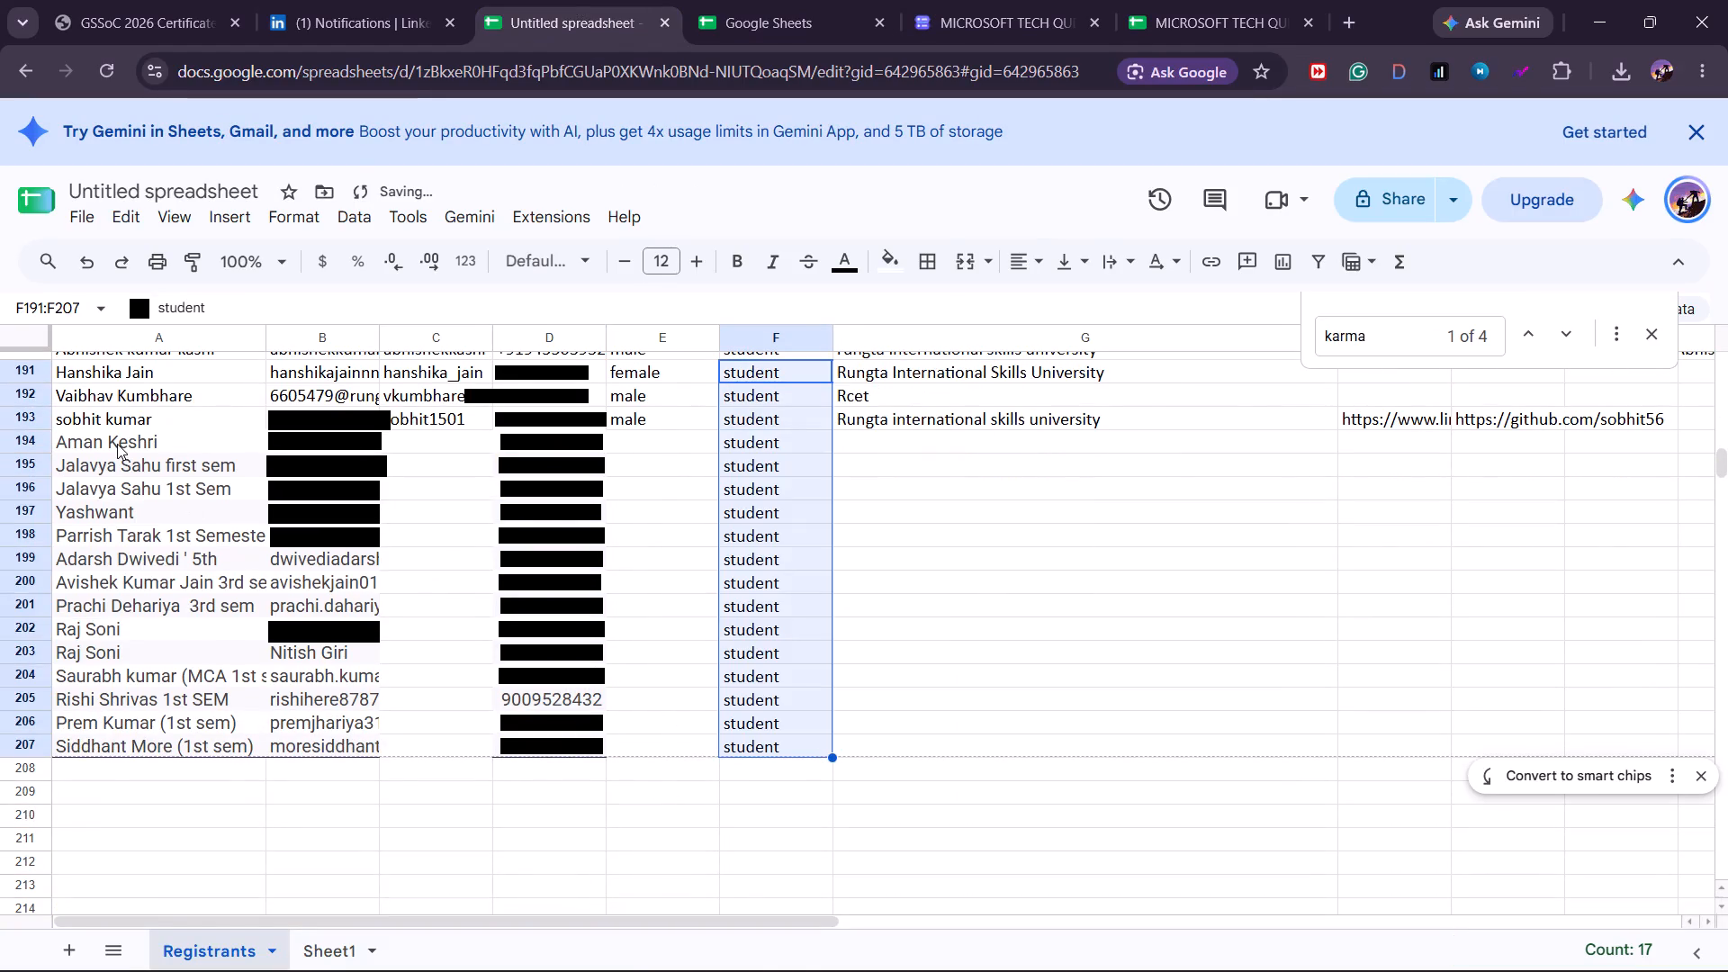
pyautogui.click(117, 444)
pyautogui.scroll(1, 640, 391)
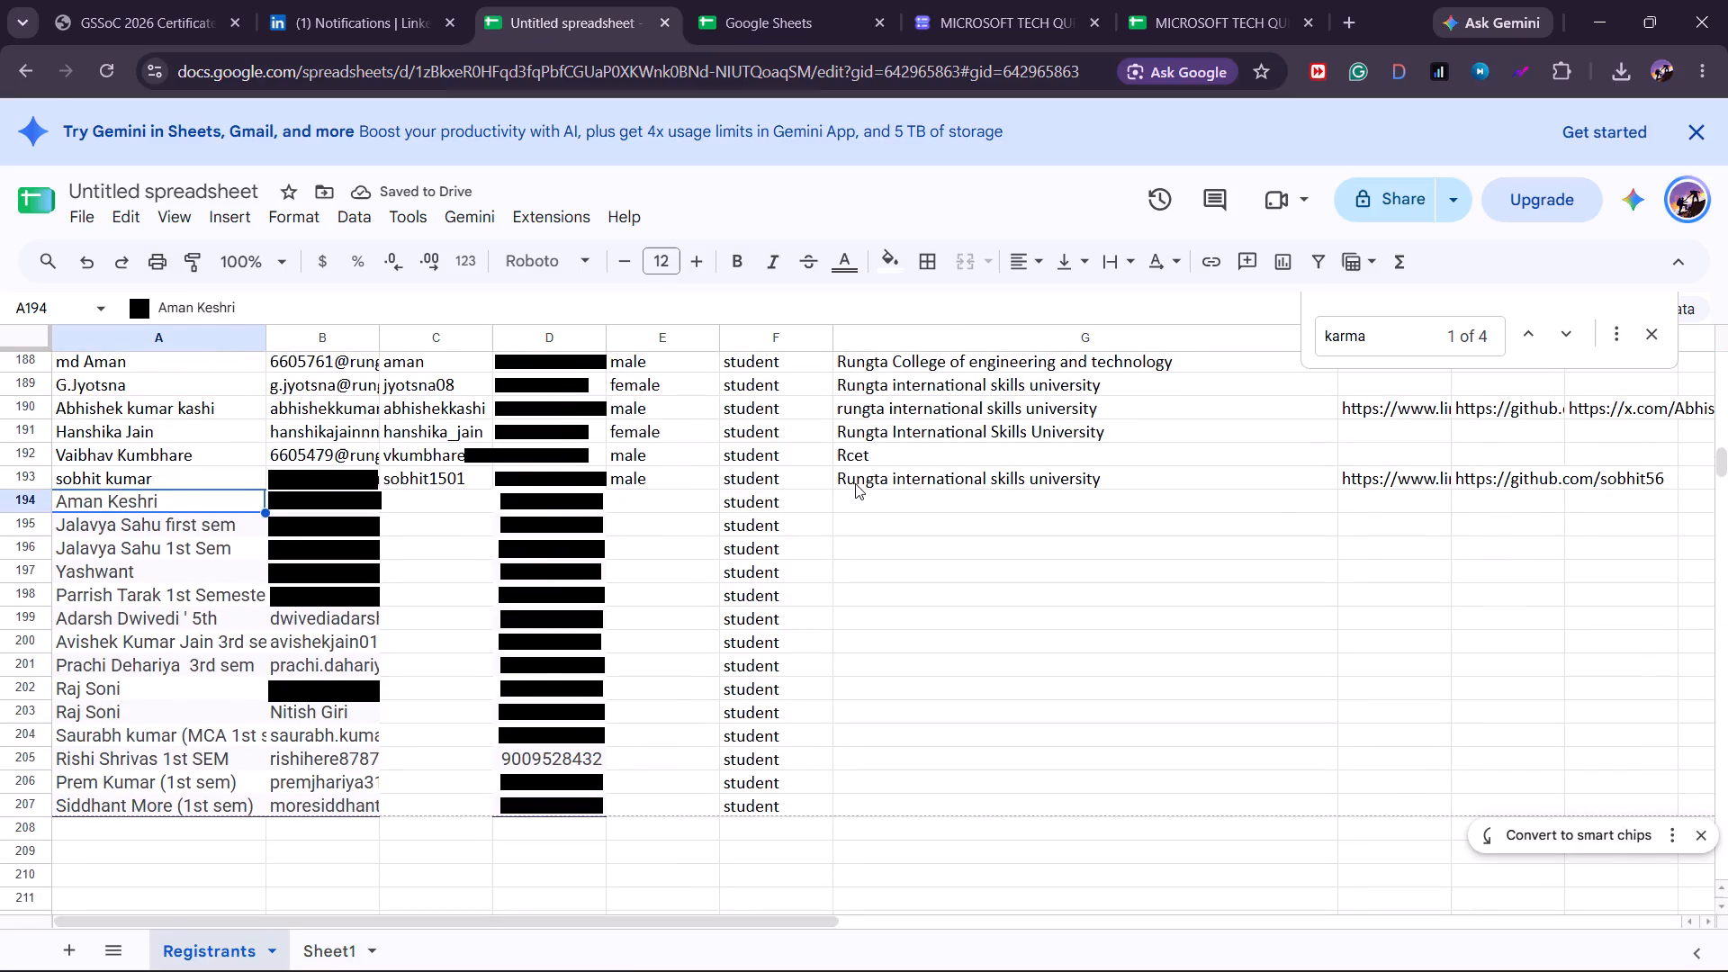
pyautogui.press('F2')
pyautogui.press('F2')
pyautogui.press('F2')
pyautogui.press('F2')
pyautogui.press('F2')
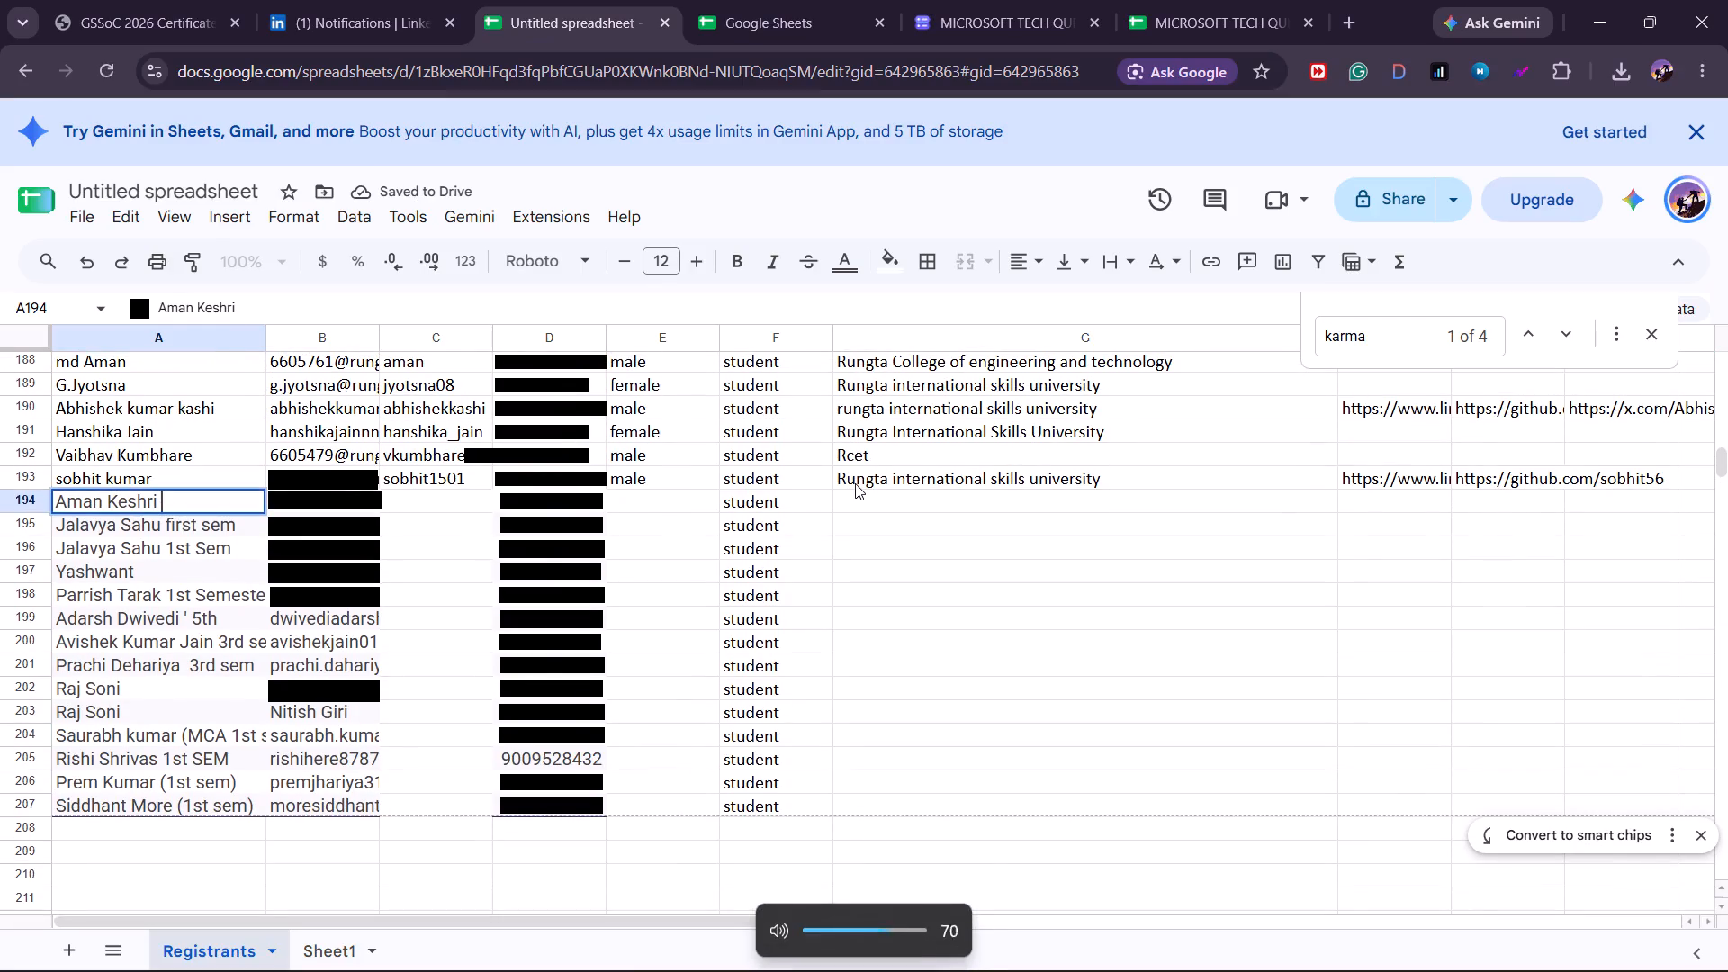
# Fill "Rungta international skills university" from G193 down through G207 for all the added team leads.
pyautogui.click(883, 472)
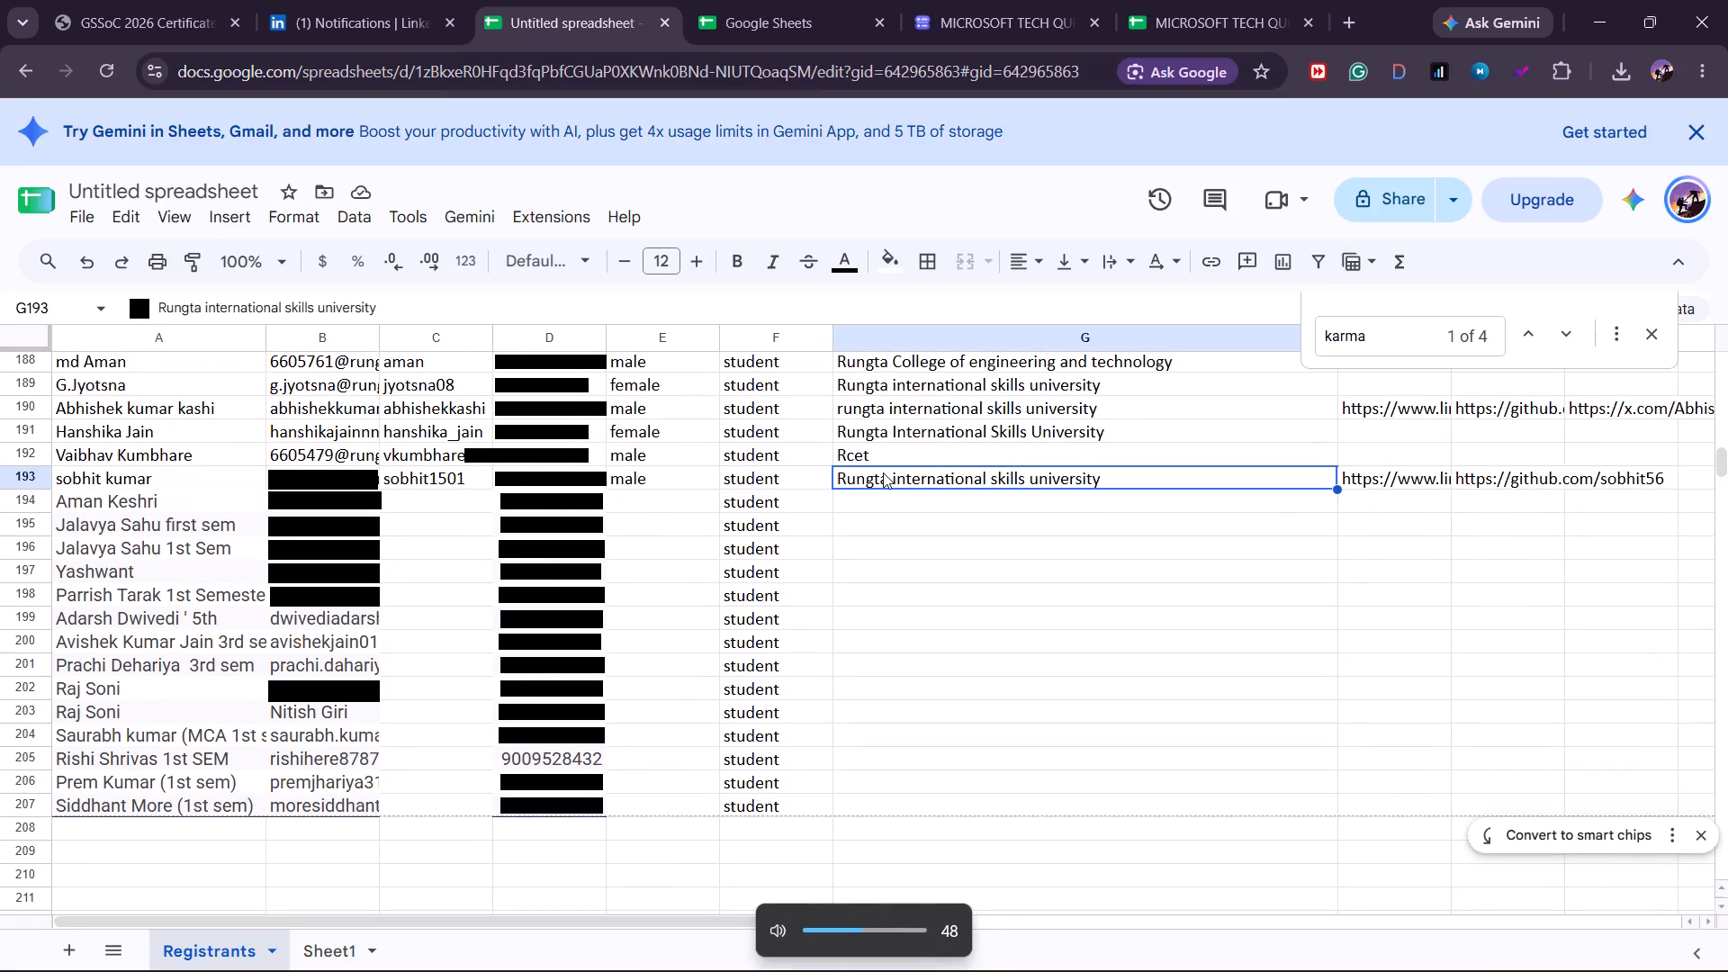
pyautogui.moveTo(1337, 484); pyautogui.dragTo(1337, 511)
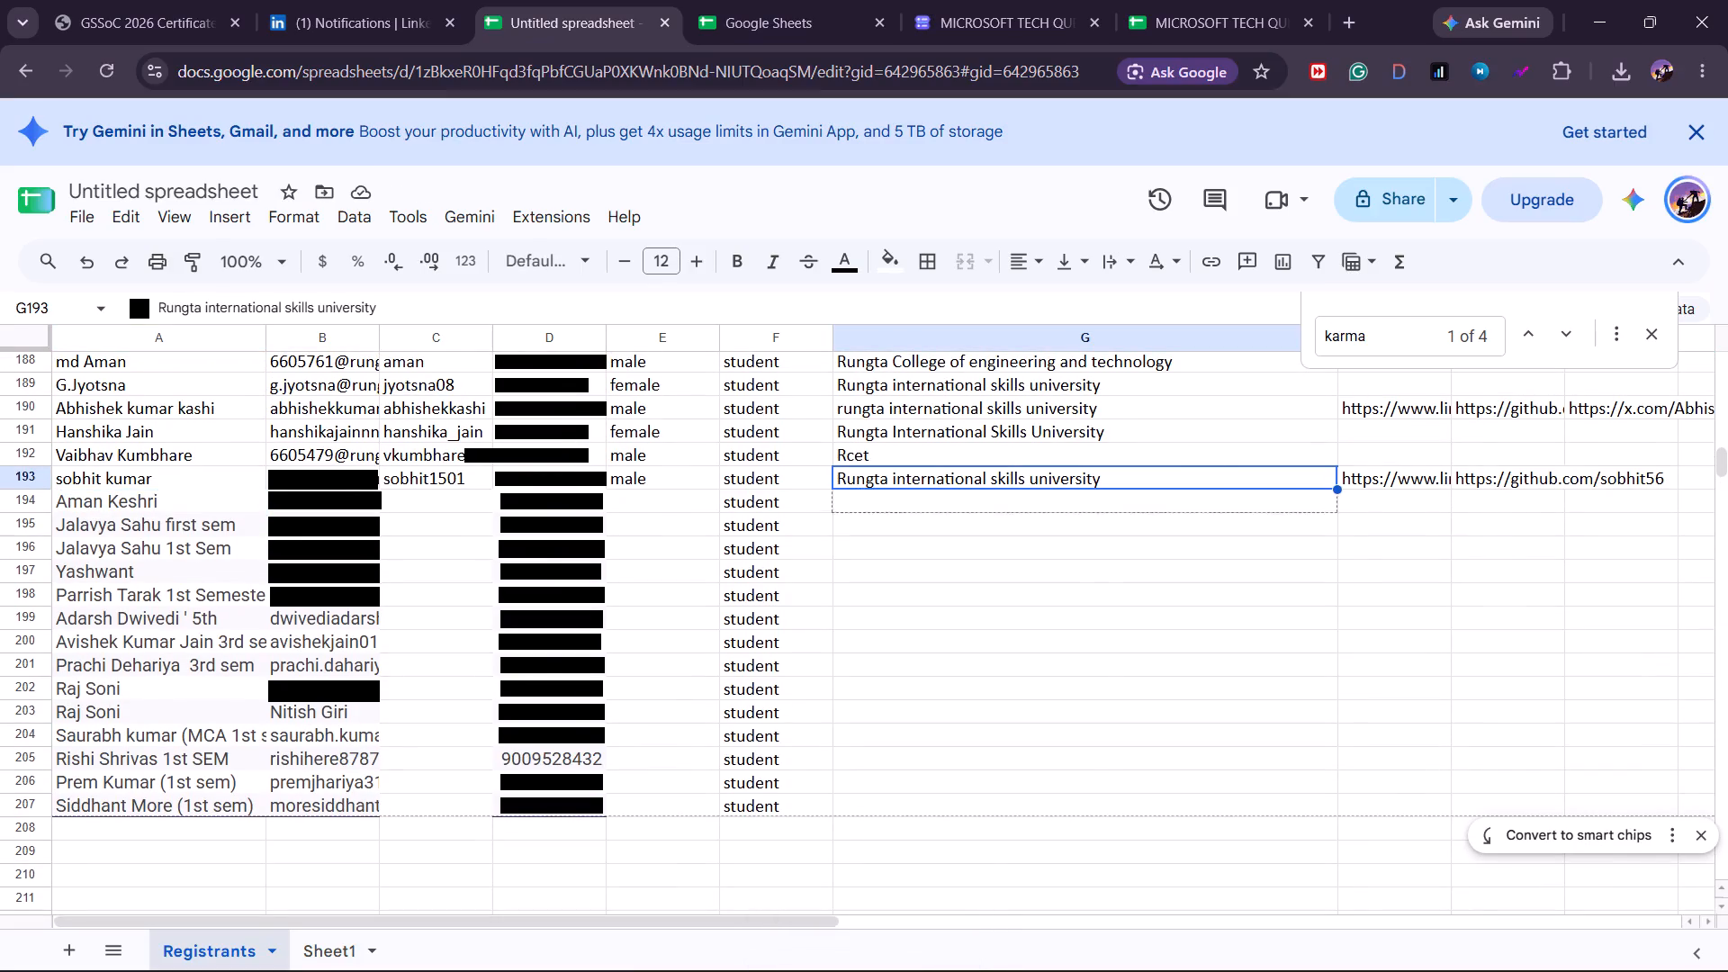
pyautogui.moveTo(1337, 511); pyautogui.dragTo(1309, 790)
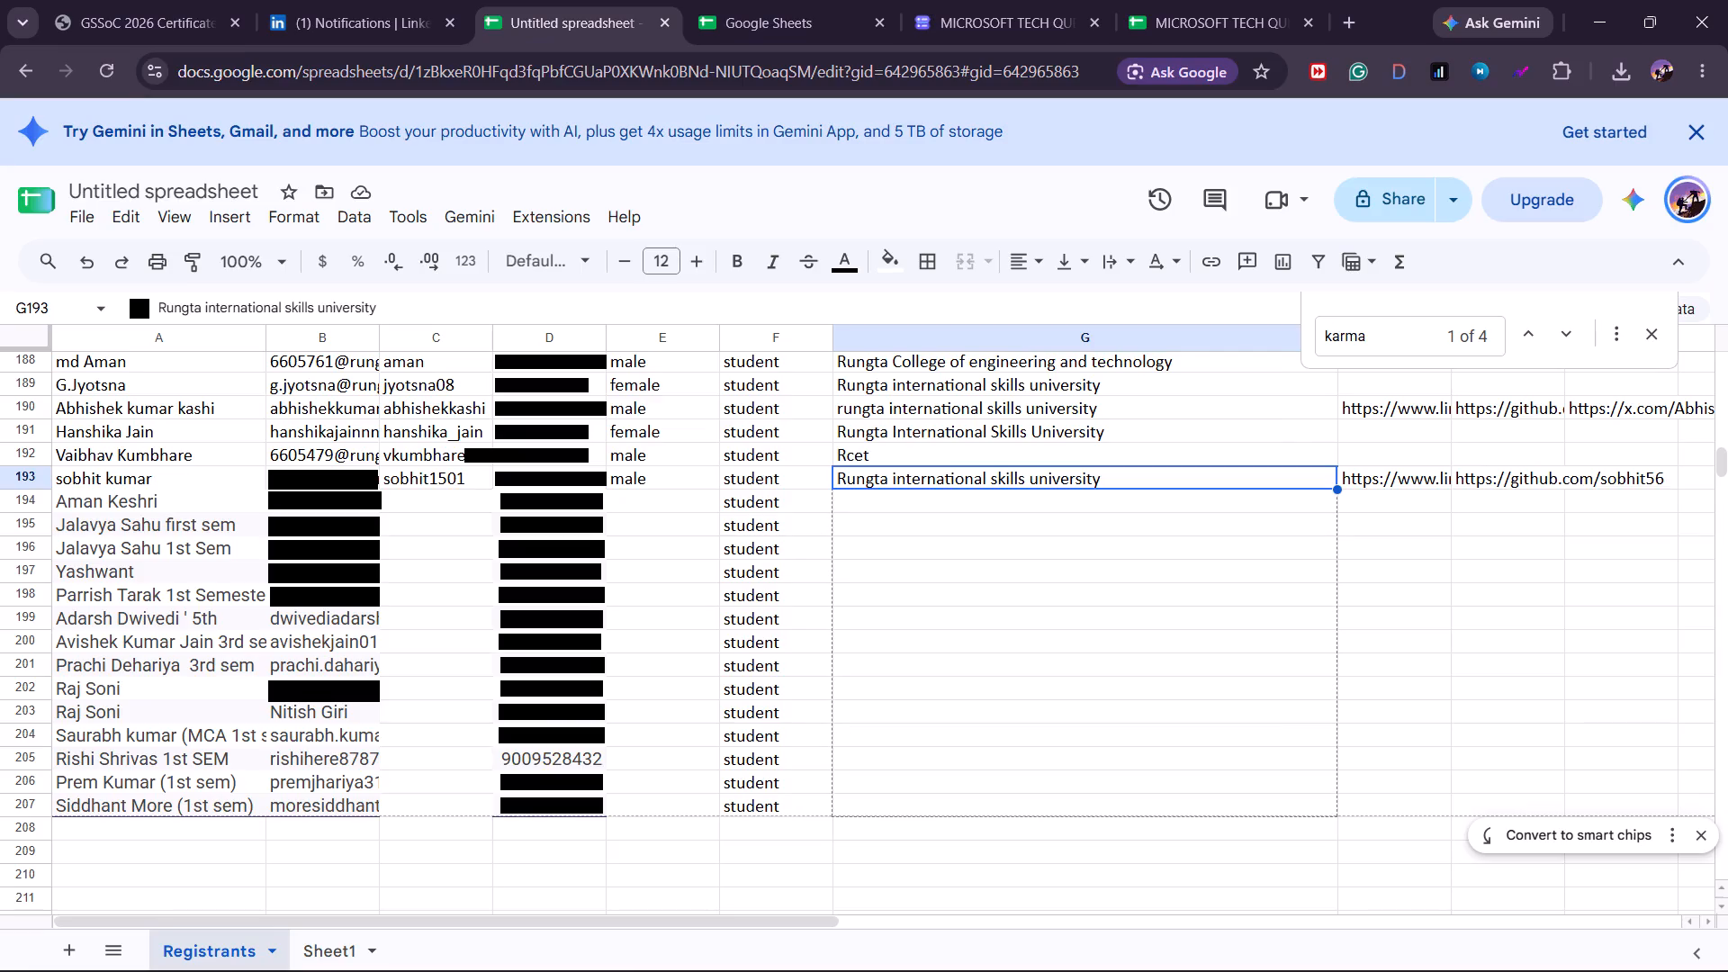
pyautogui.moveTo(1309, 790); pyautogui.dragTo(1309, 804)
# Look over the filled rows in the Registrants sheet, save the spreadsheet and close the search for "karma".
pyautogui.click(1213, 672)
pyautogui.scroll(1, 1213, 672)
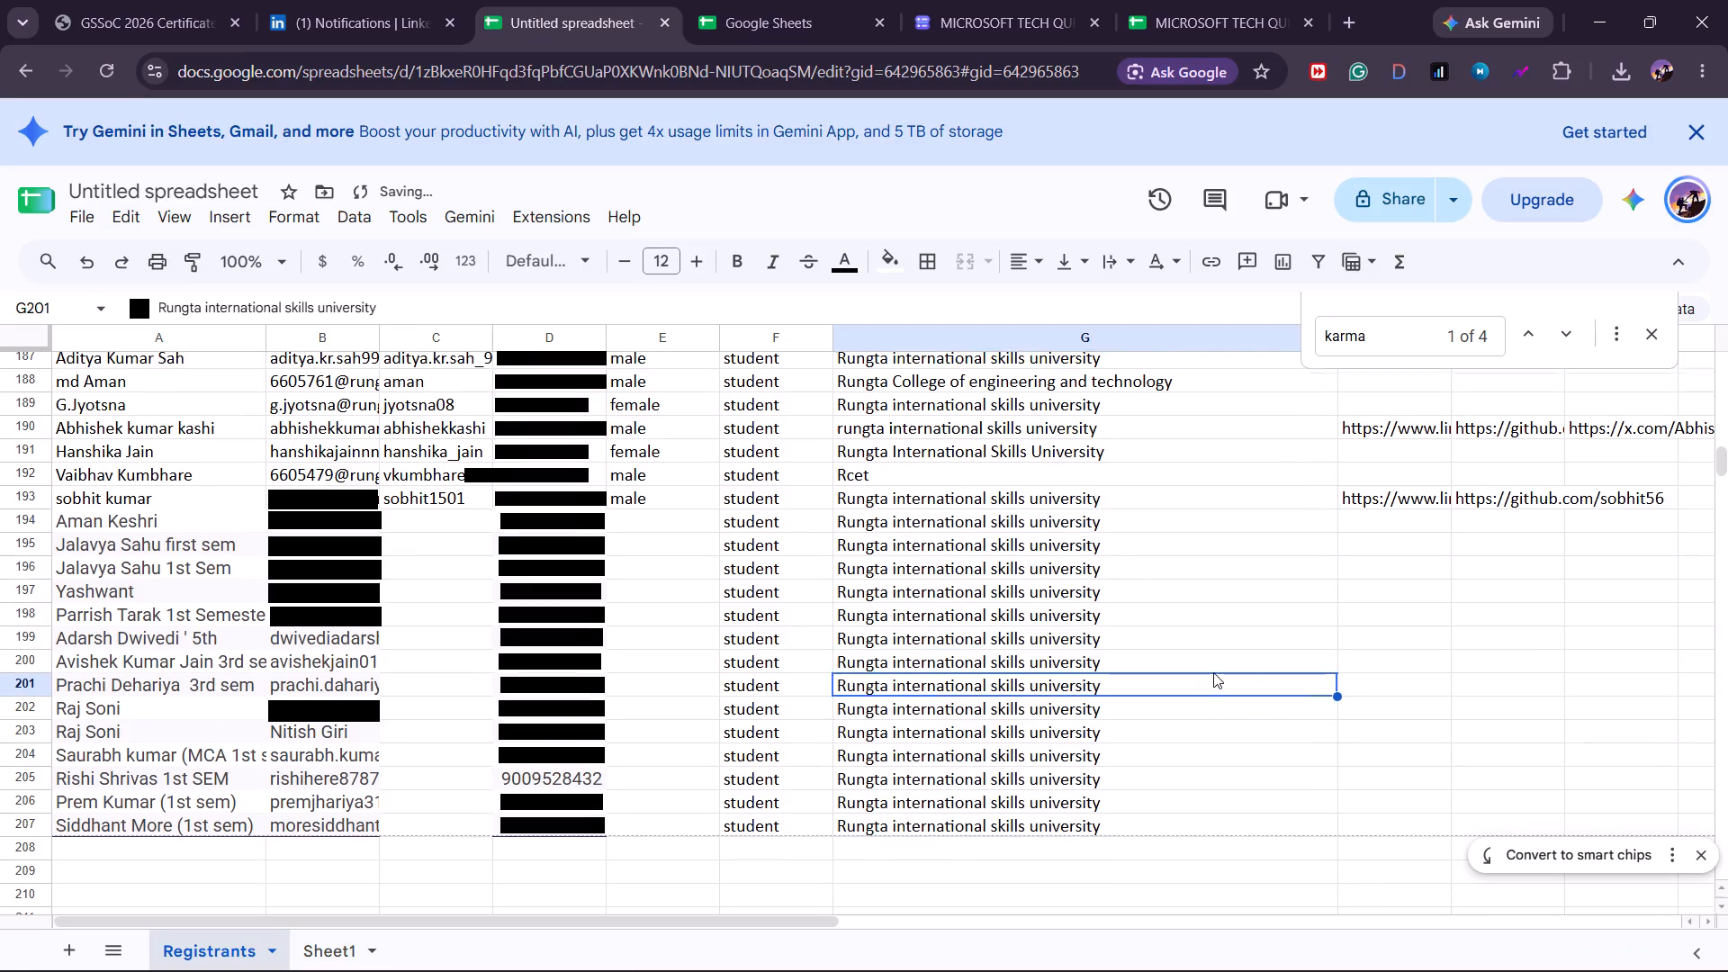
pyautogui.scroll(4, 1213, 672)
pyautogui.hscroll(7, 1213, 672)
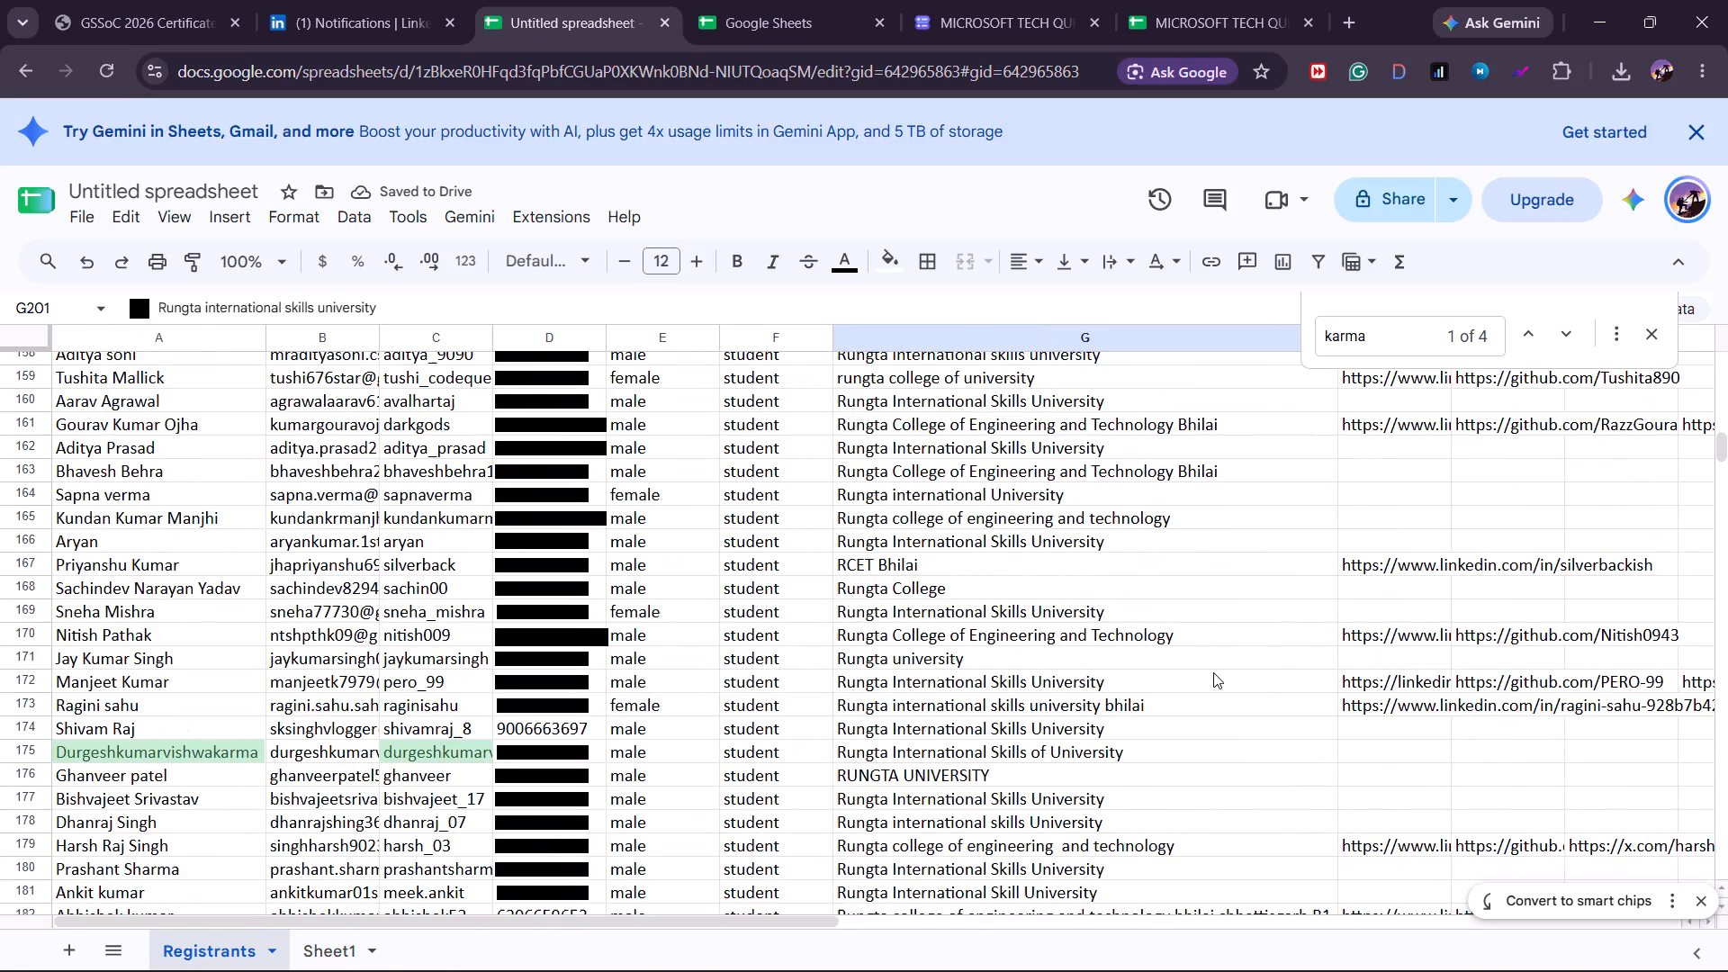
pyautogui.hotkey('ctrl', 's')
pyautogui.scroll(4, 1213, 672)
pyautogui.click(1149, 536)
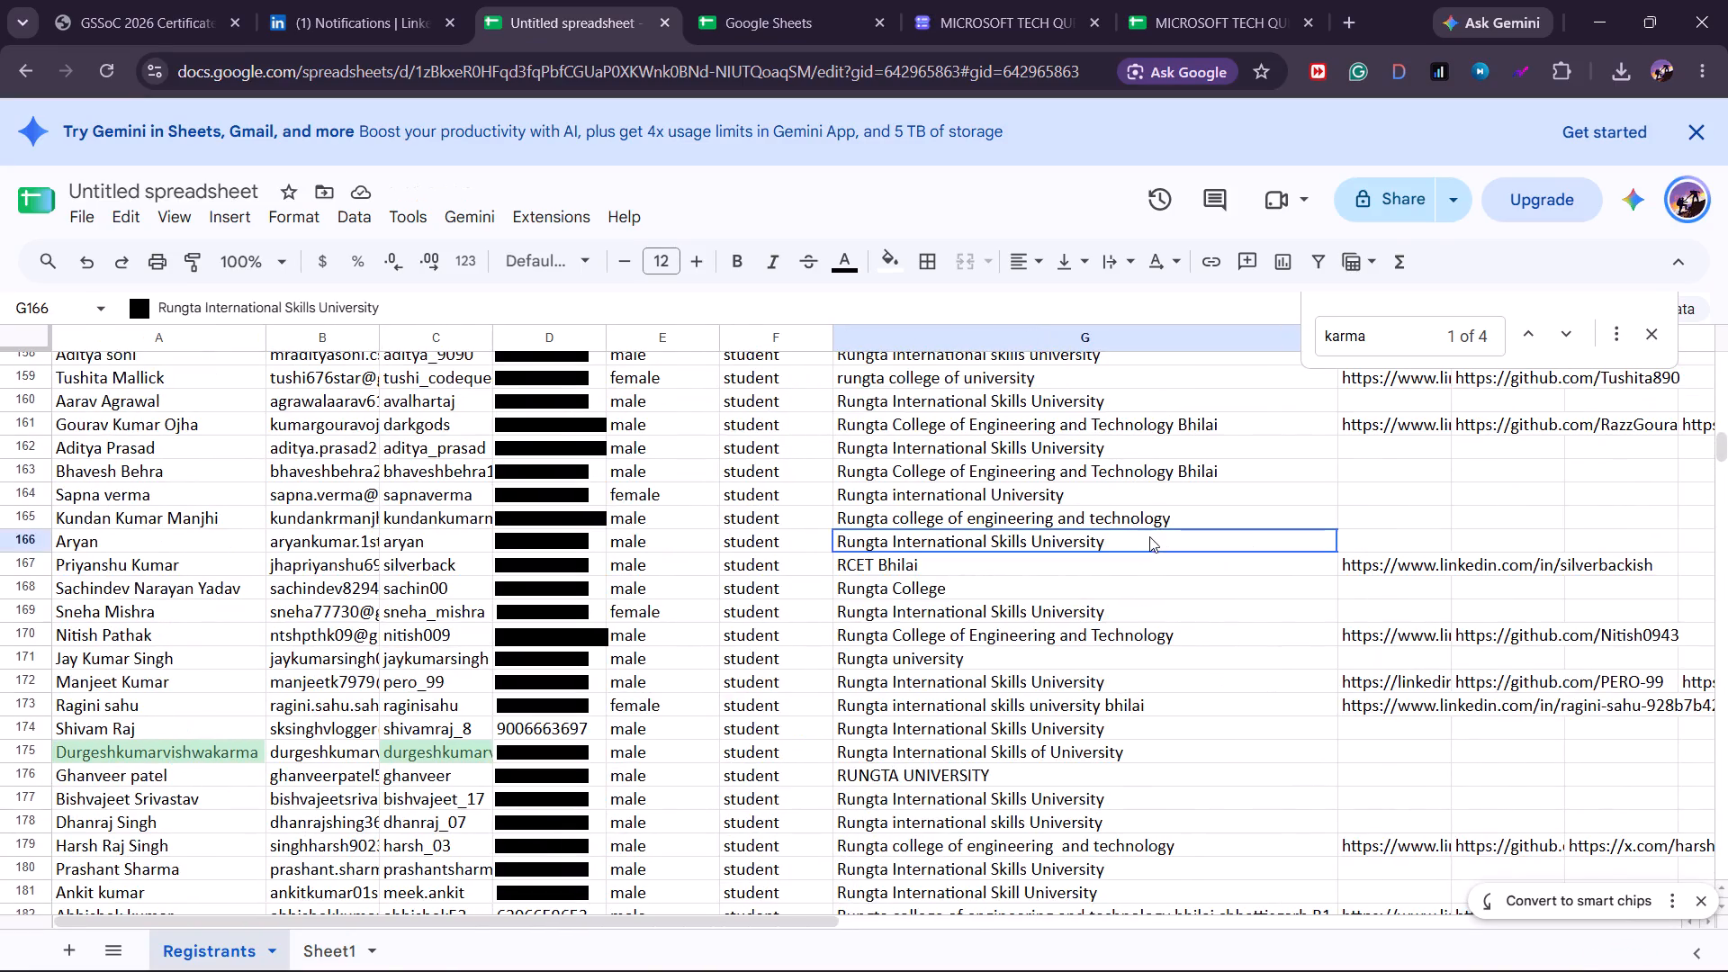
pyautogui.click(1645, 325)
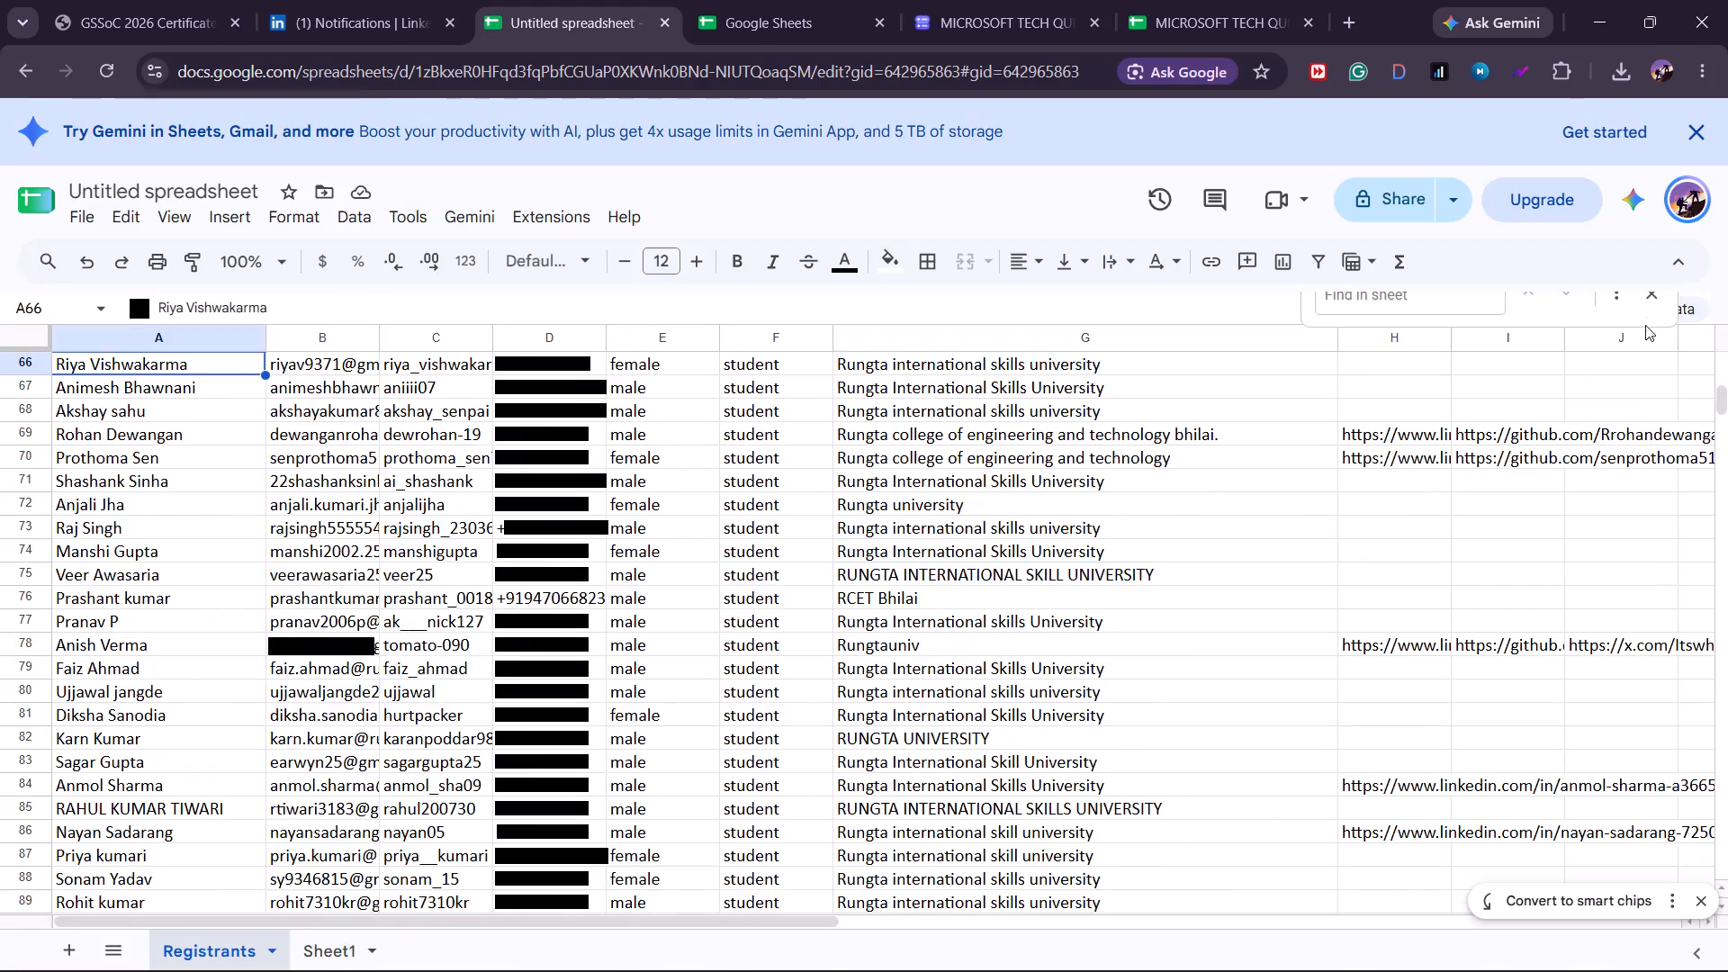
# Close the MICROSOFT TECH QUEST responses sheet, its form and the Google Sheets home page after a last look, keeping Untitled spreadsheet open.
pyautogui.click(1268, 11)
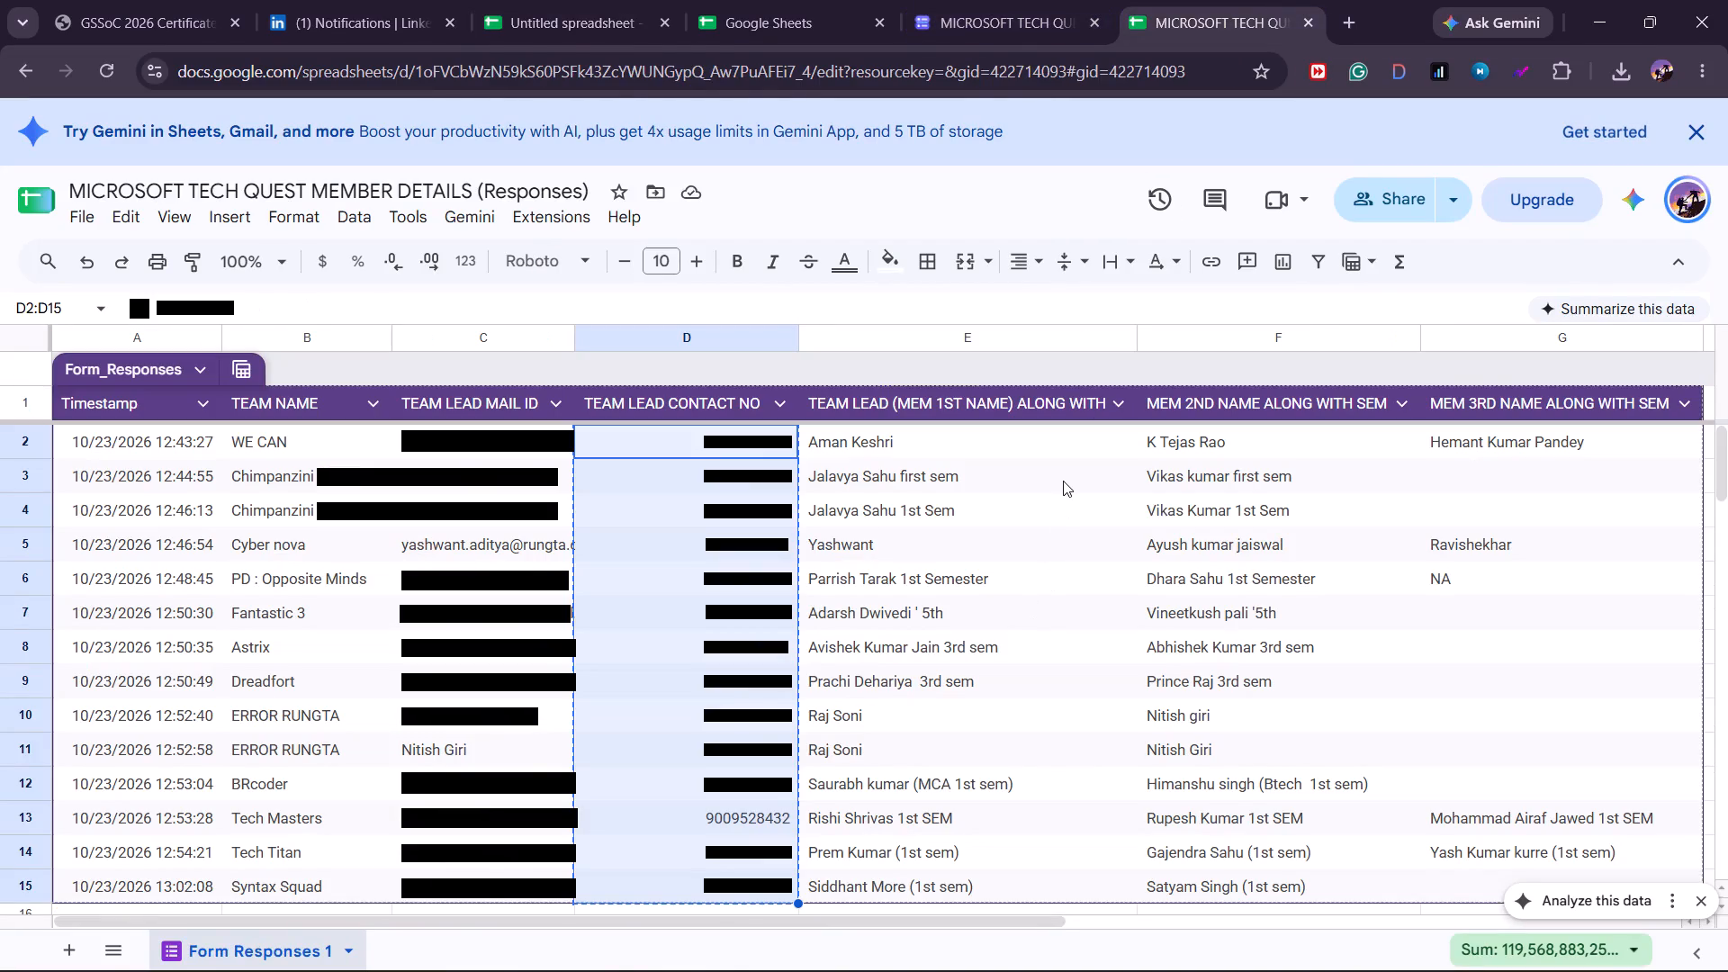
pyautogui.scroll(2, 1063, 481)
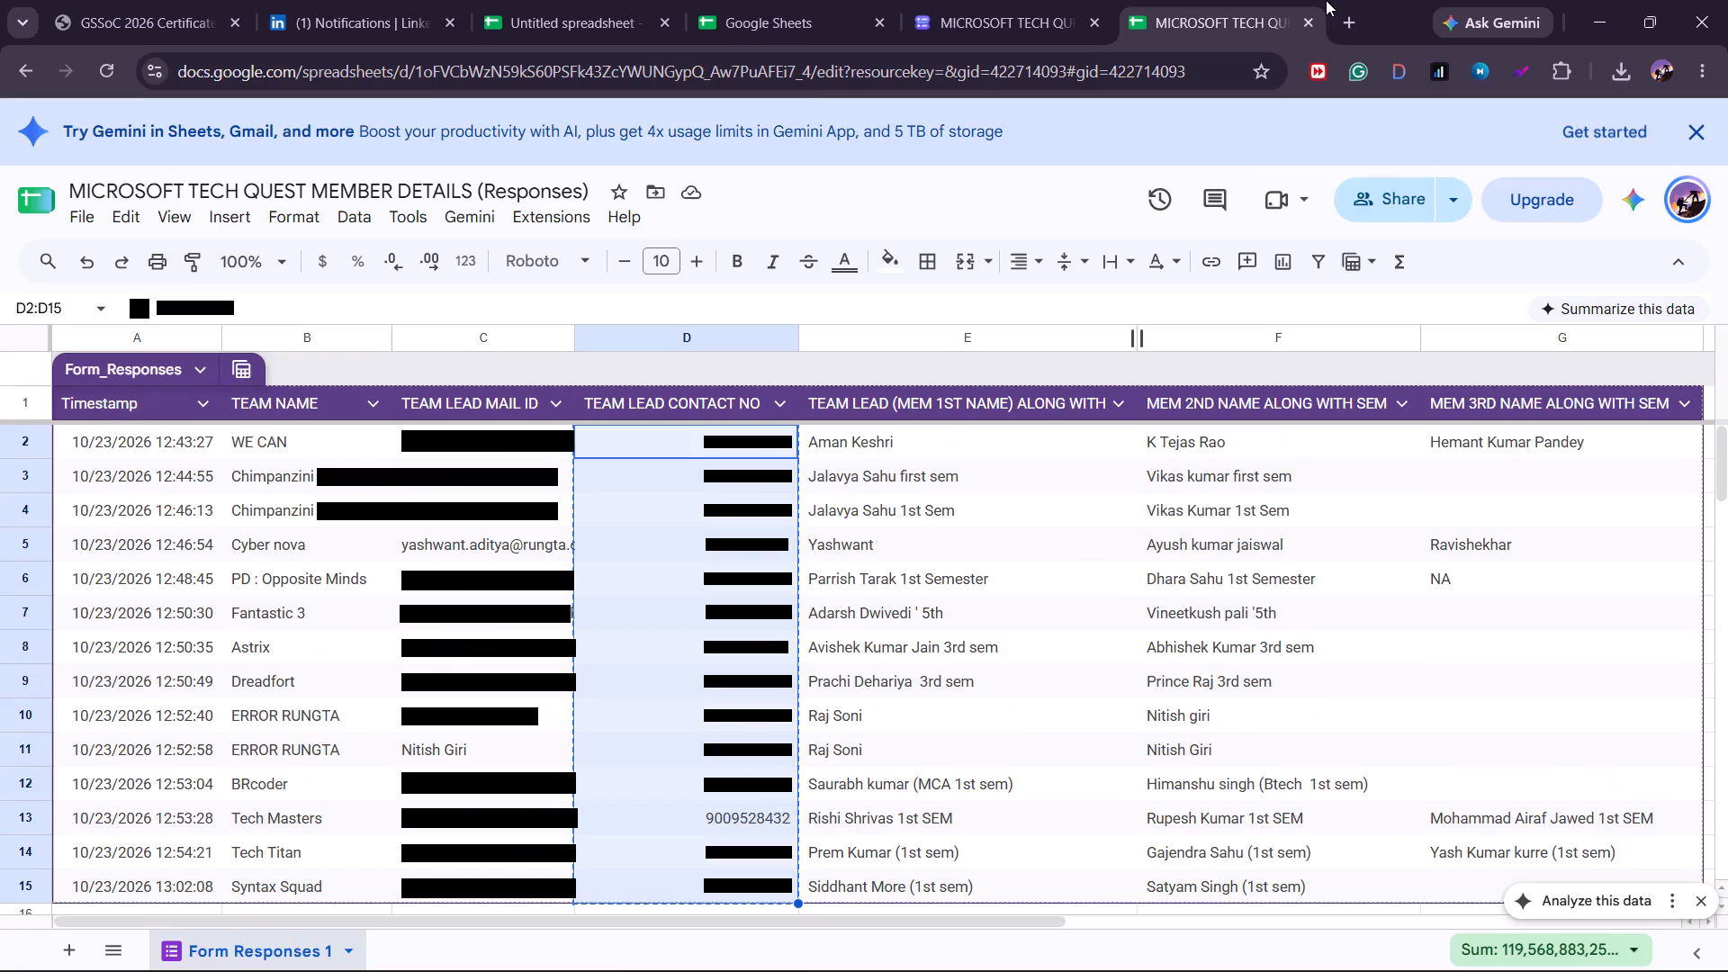
pyautogui.click(1307, 19)
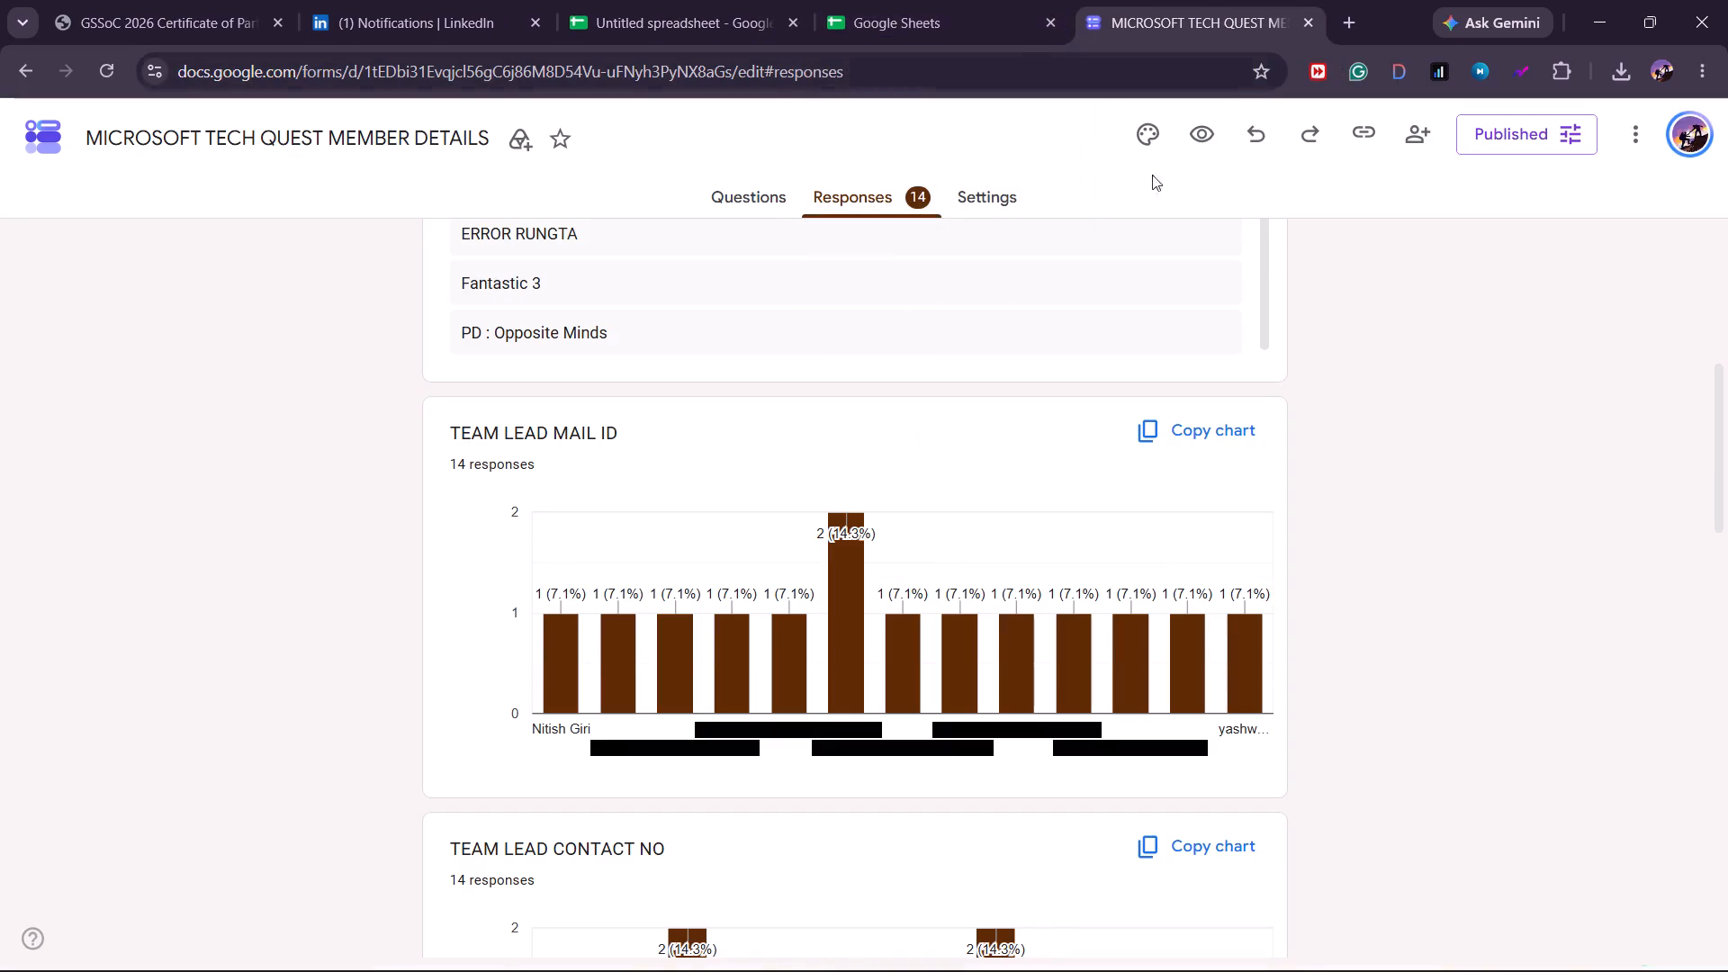
pyautogui.scroll(7, 1069, 401)
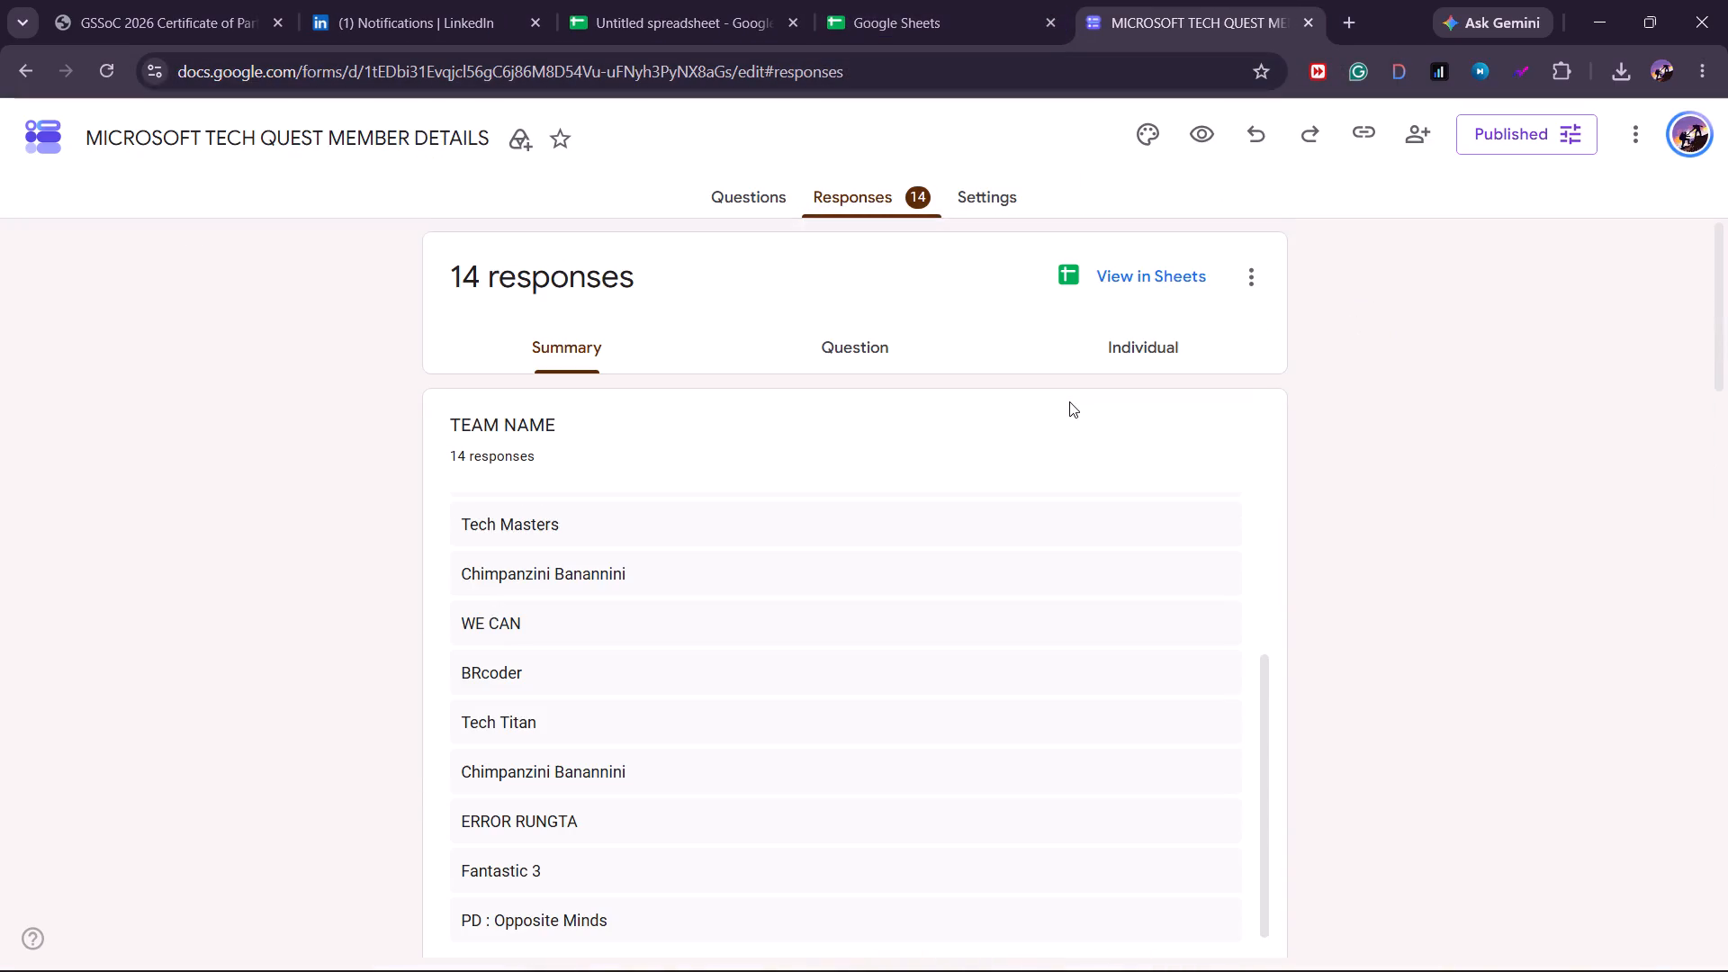
pyautogui.click(872, 349)
pyautogui.click(1134, 329)
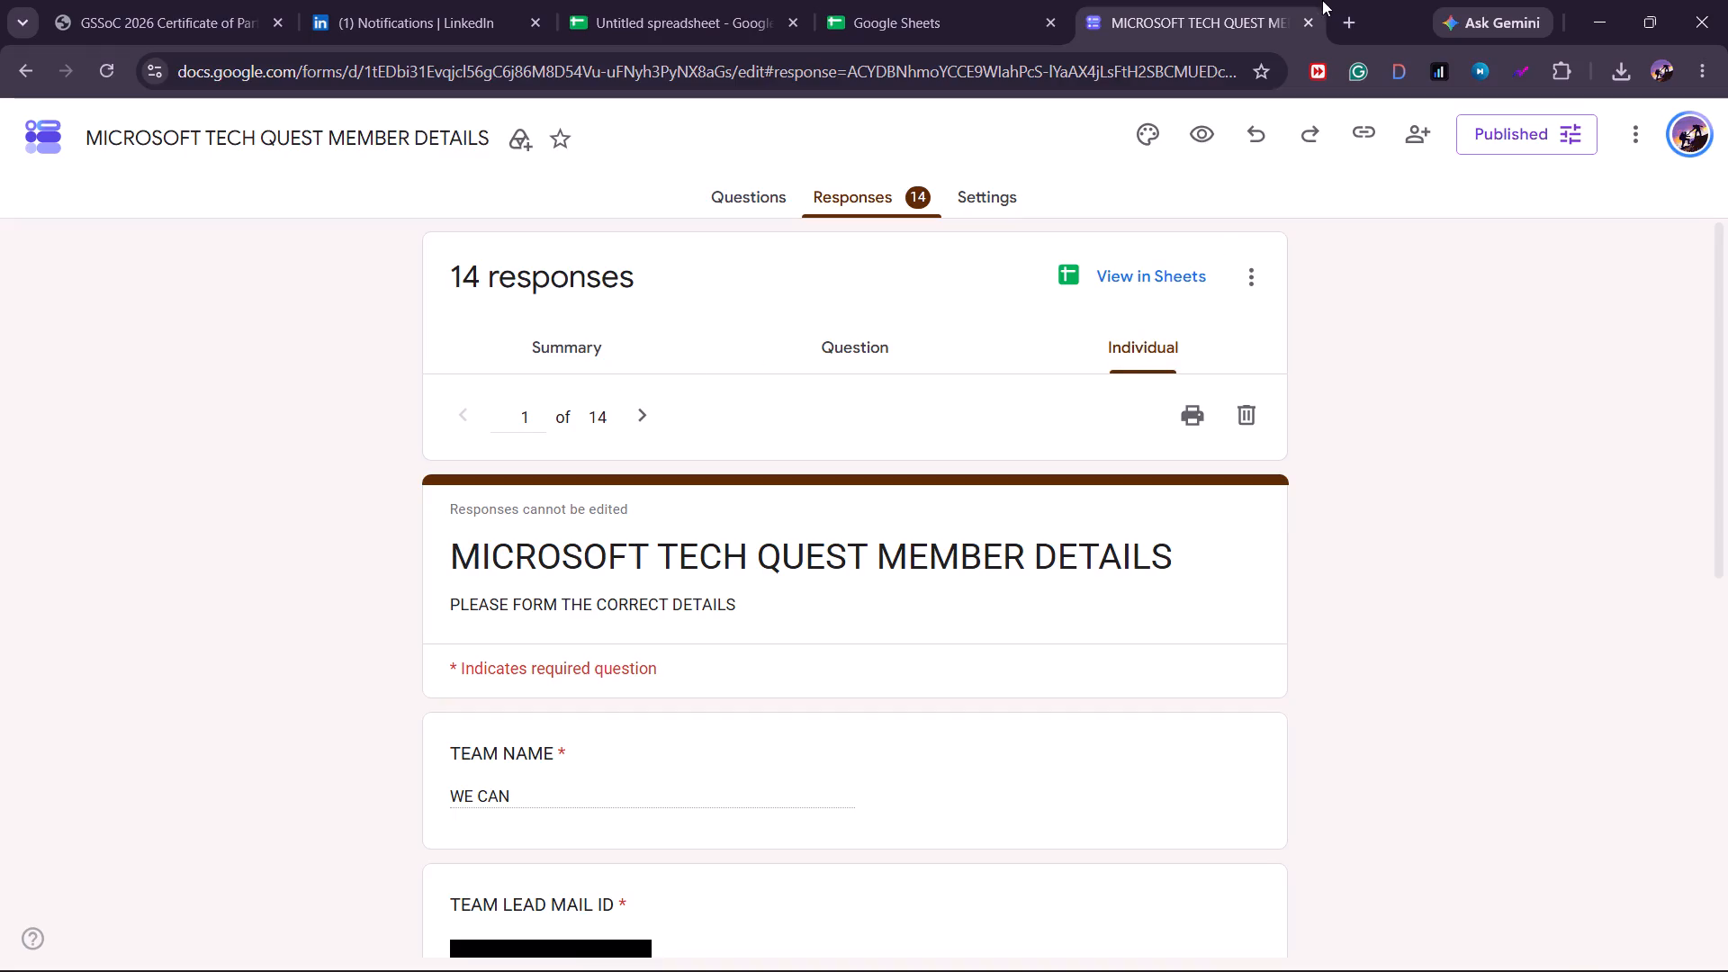
pyautogui.click(1308, 24)
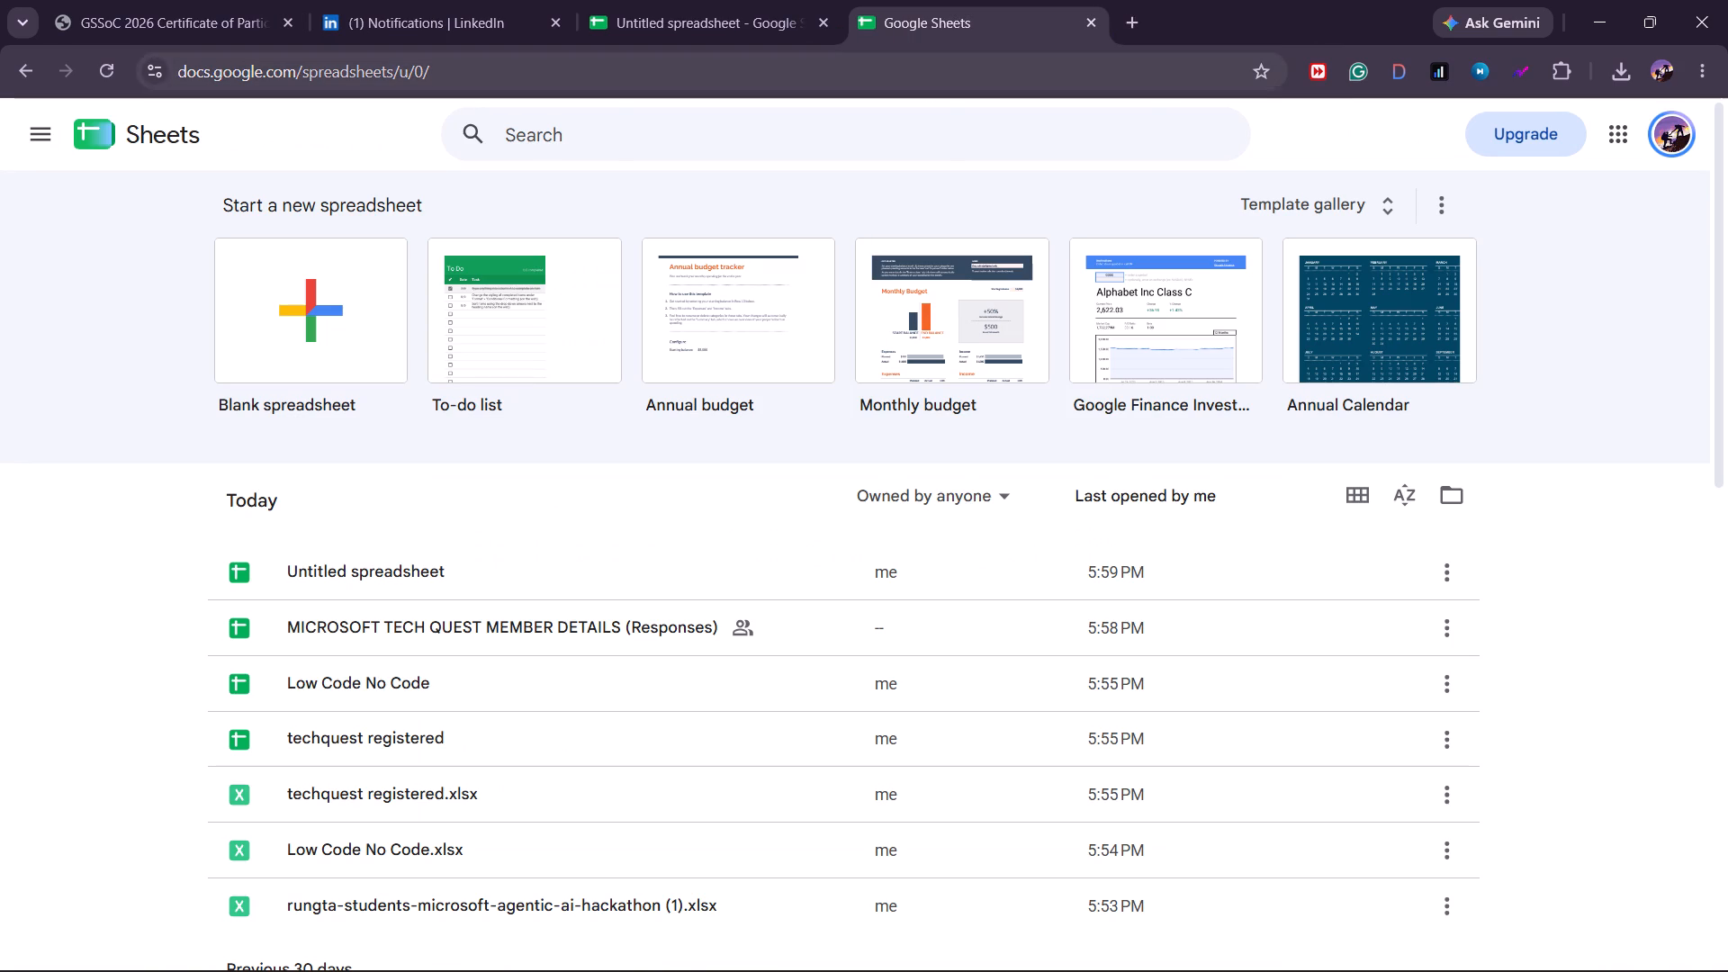
pyautogui.click(682, 13)
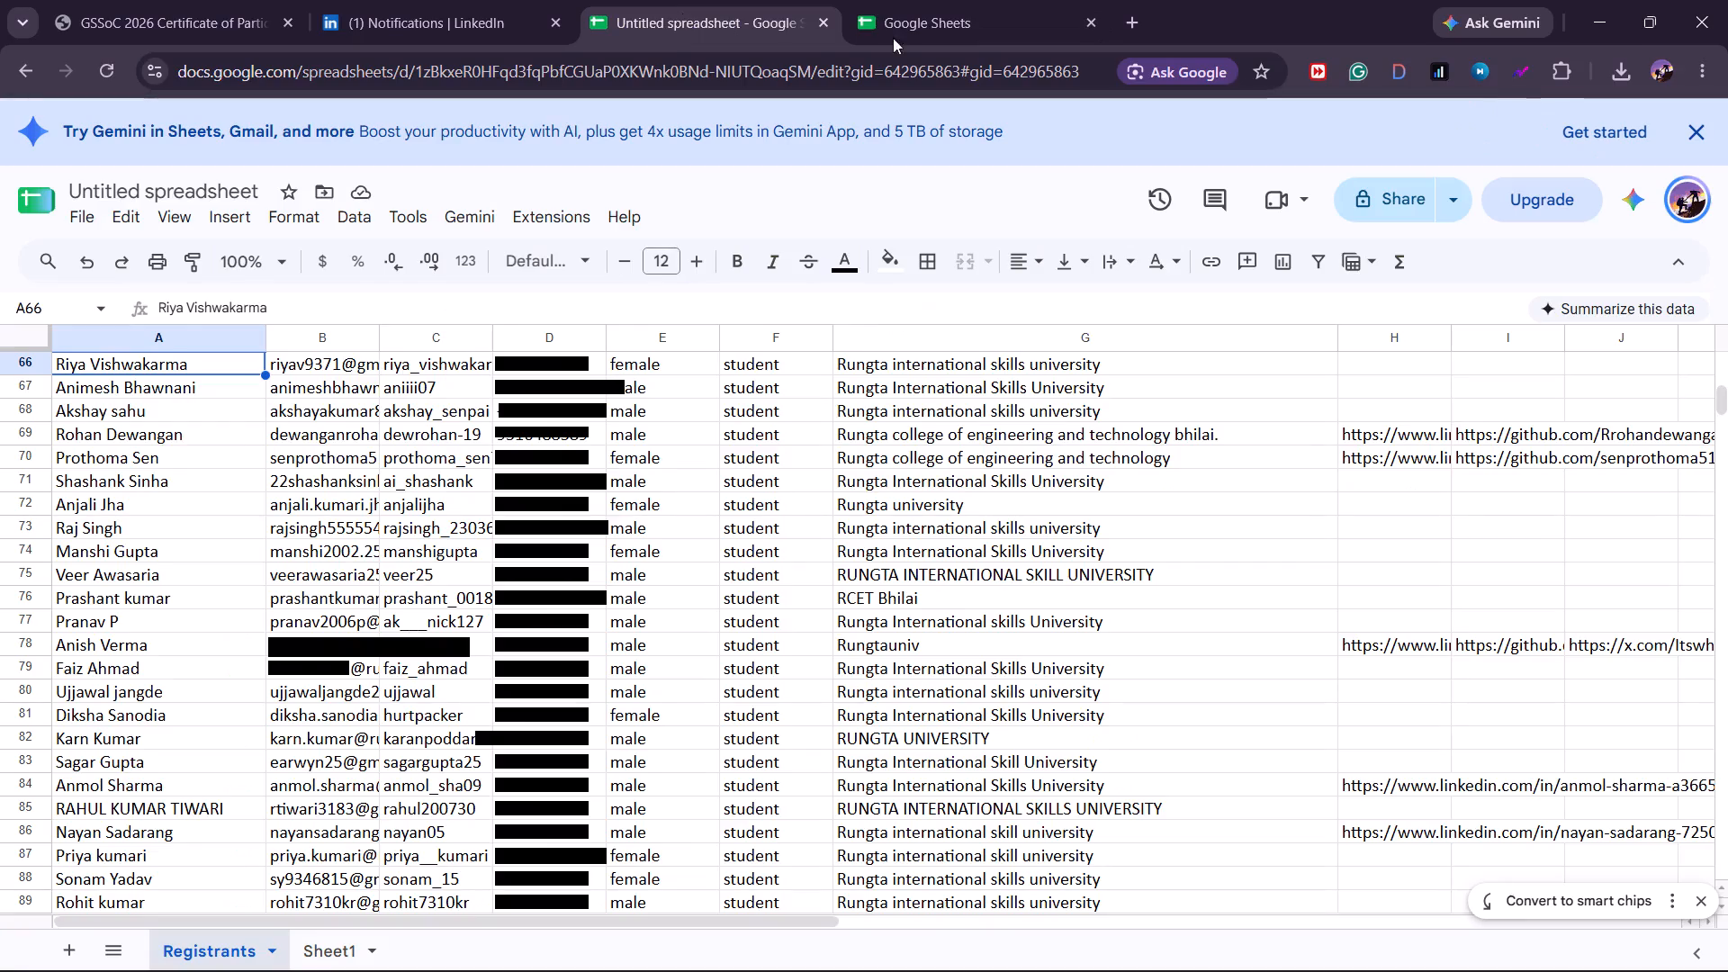
pyautogui.click(1086, 15)
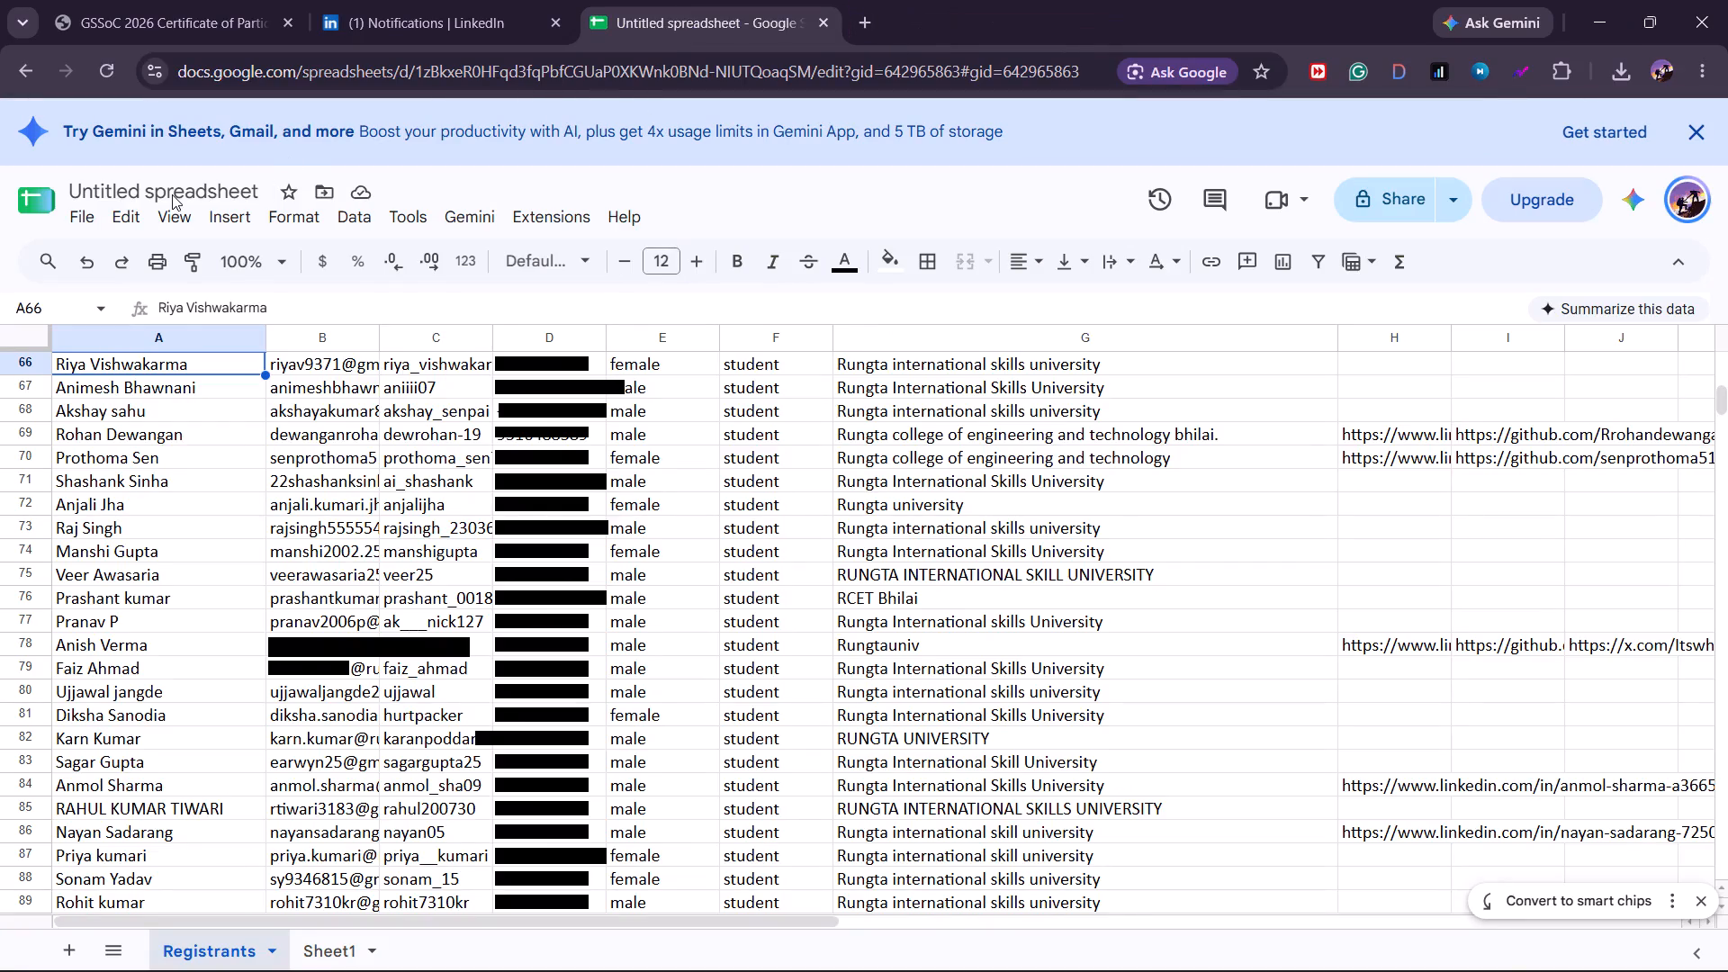
# Rename the untitled spreadsheet as Final Sheet Data and save it.
pyautogui.moveTo(239, 174); pyautogui.dragTo(211, 187)
pyautogui.click(211, 187)
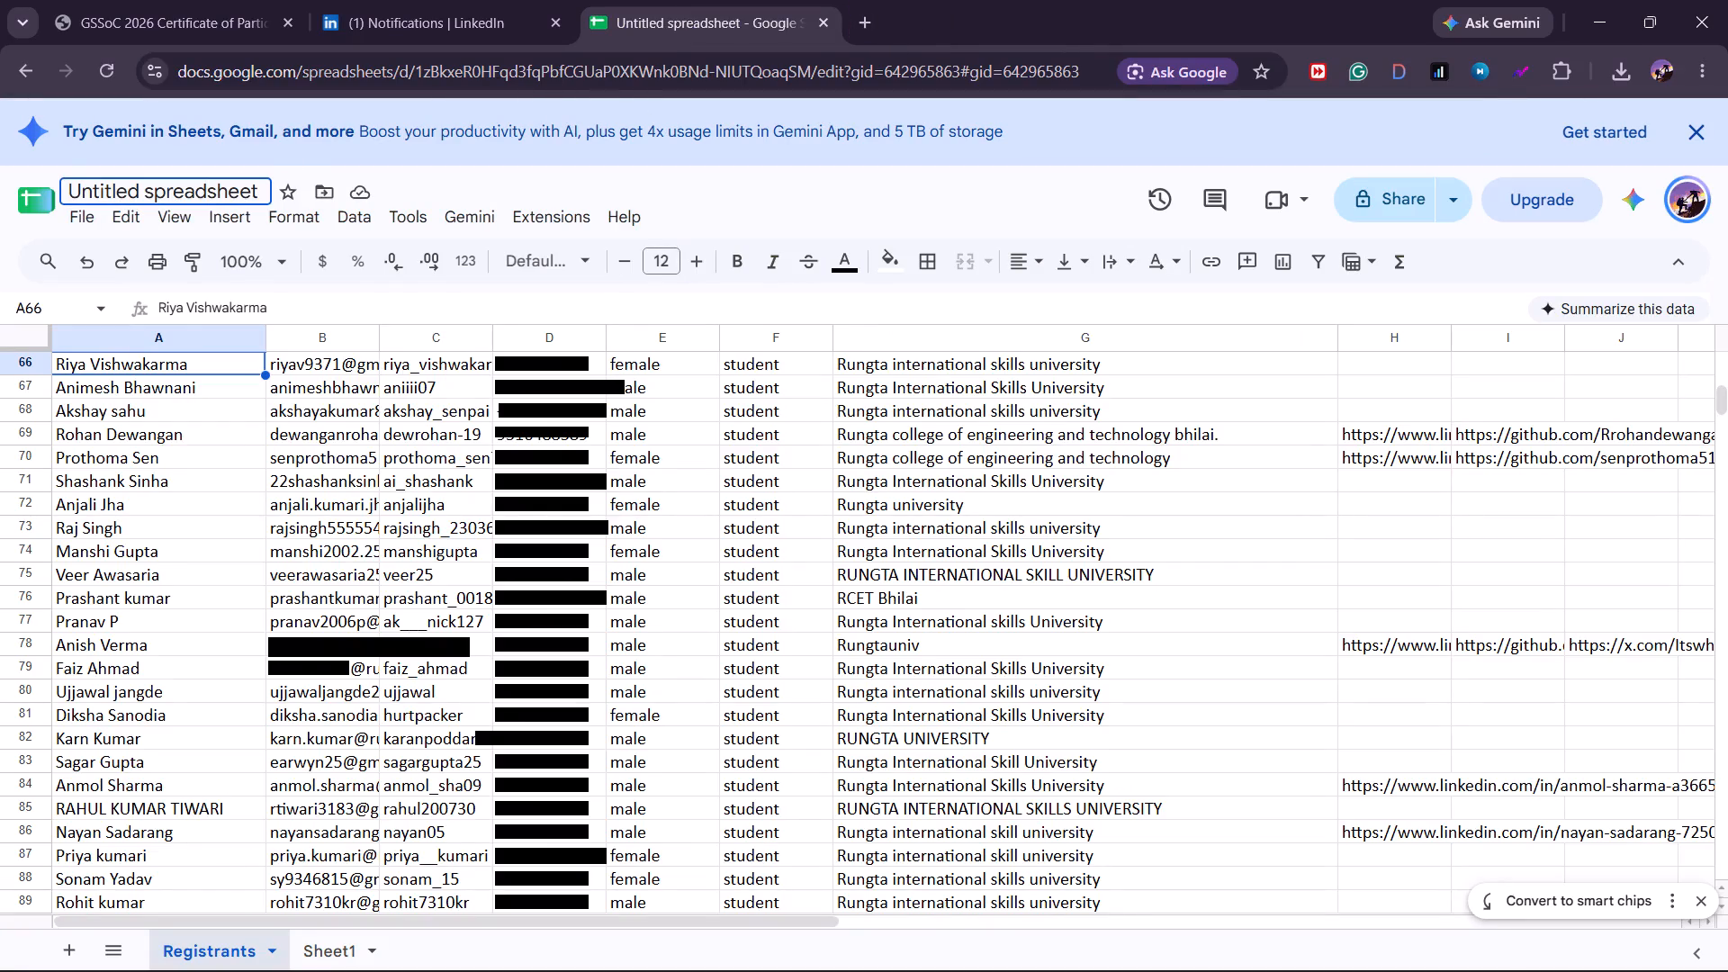
pyautogui.hotkey('ctrl', 'a')
pyautogui.write('Fina')
pyautogui.press('space')
pyautogui.press('BackSpace')
pyautogui.write('l Sheet Data')
pyautogui.press('Return')
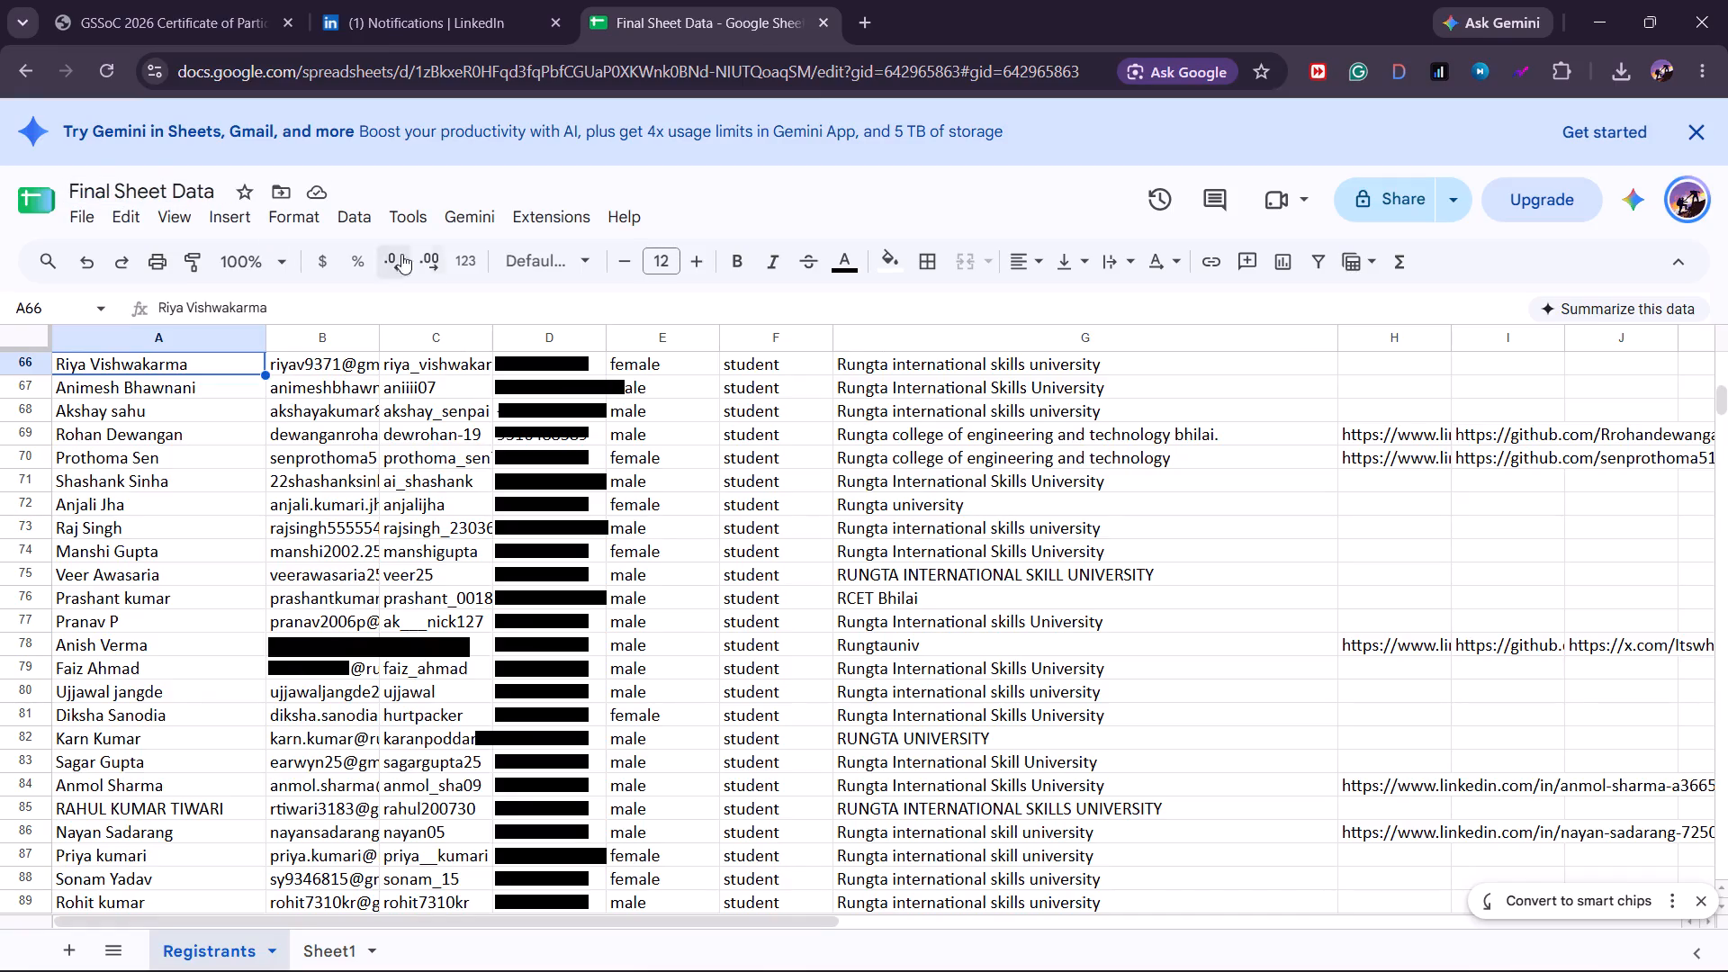
pyautogui.hotkey('ctrl', 's')
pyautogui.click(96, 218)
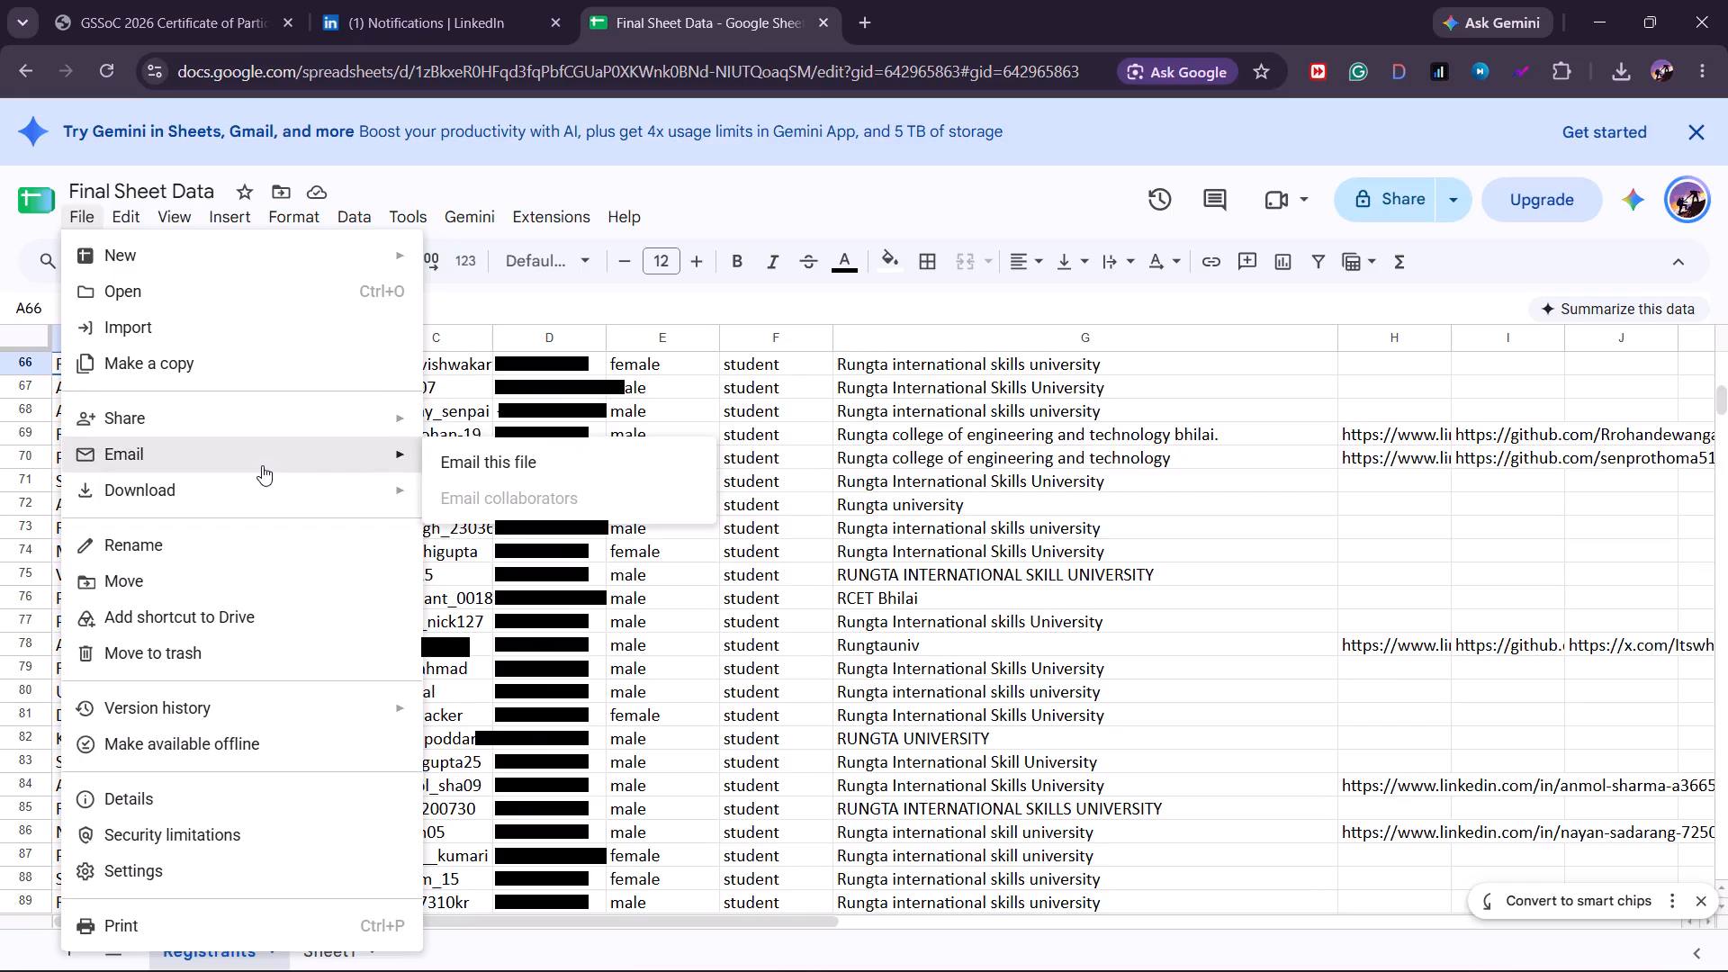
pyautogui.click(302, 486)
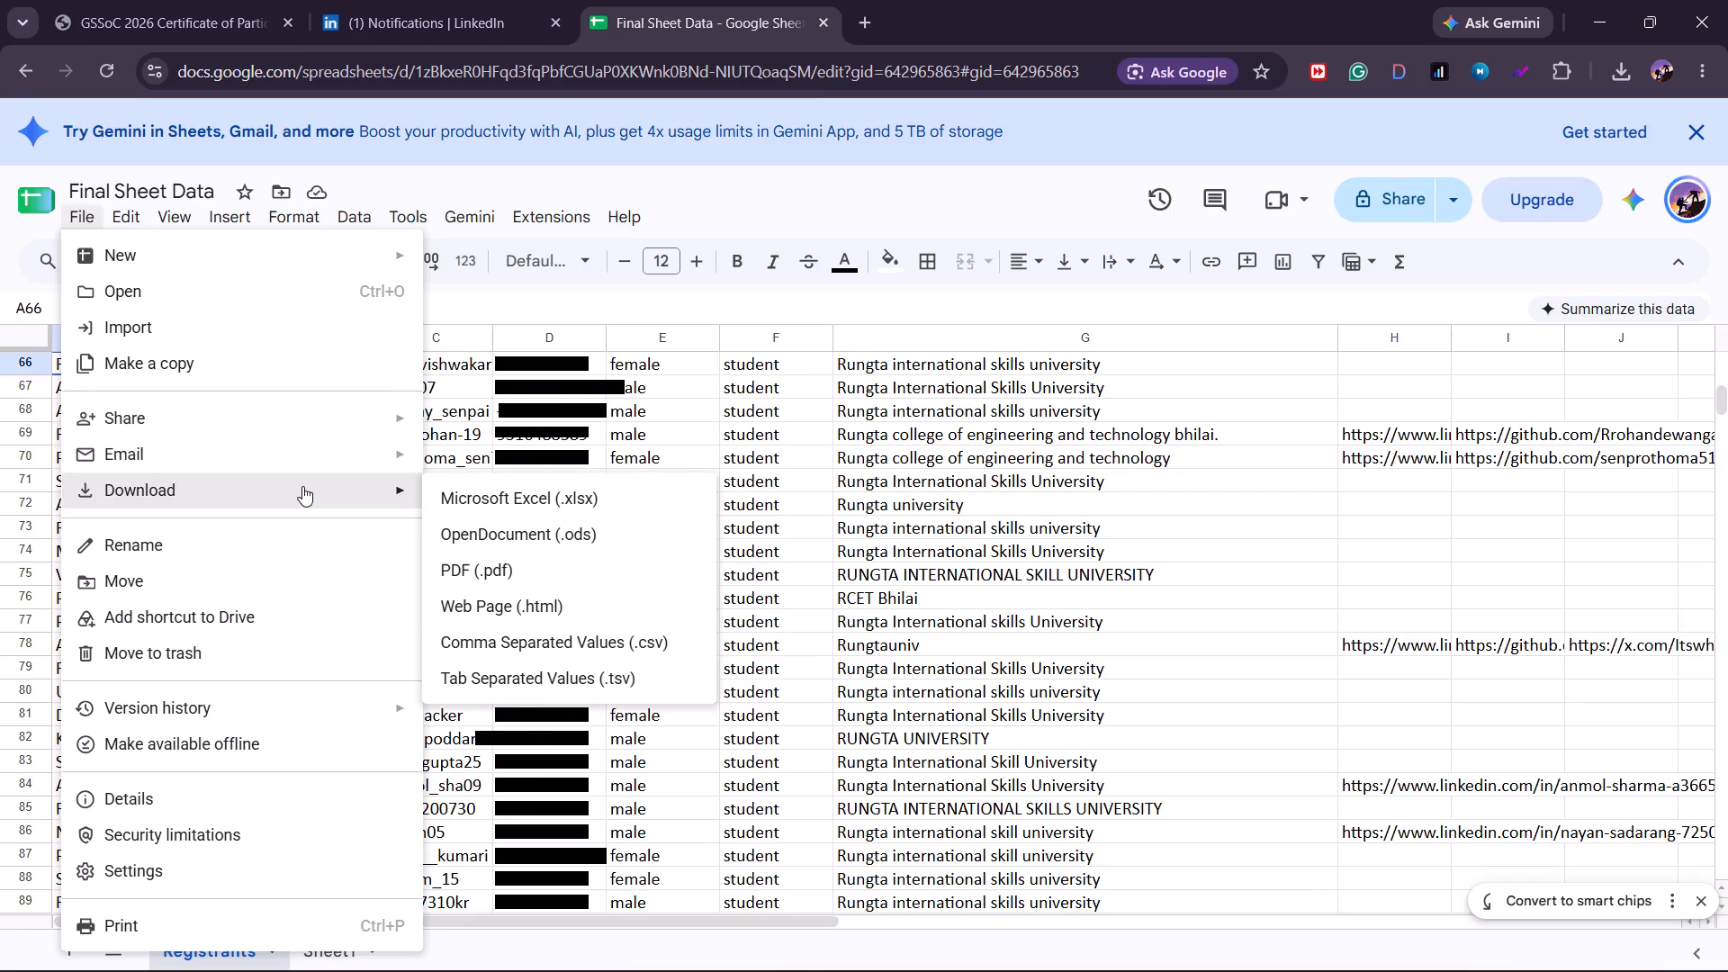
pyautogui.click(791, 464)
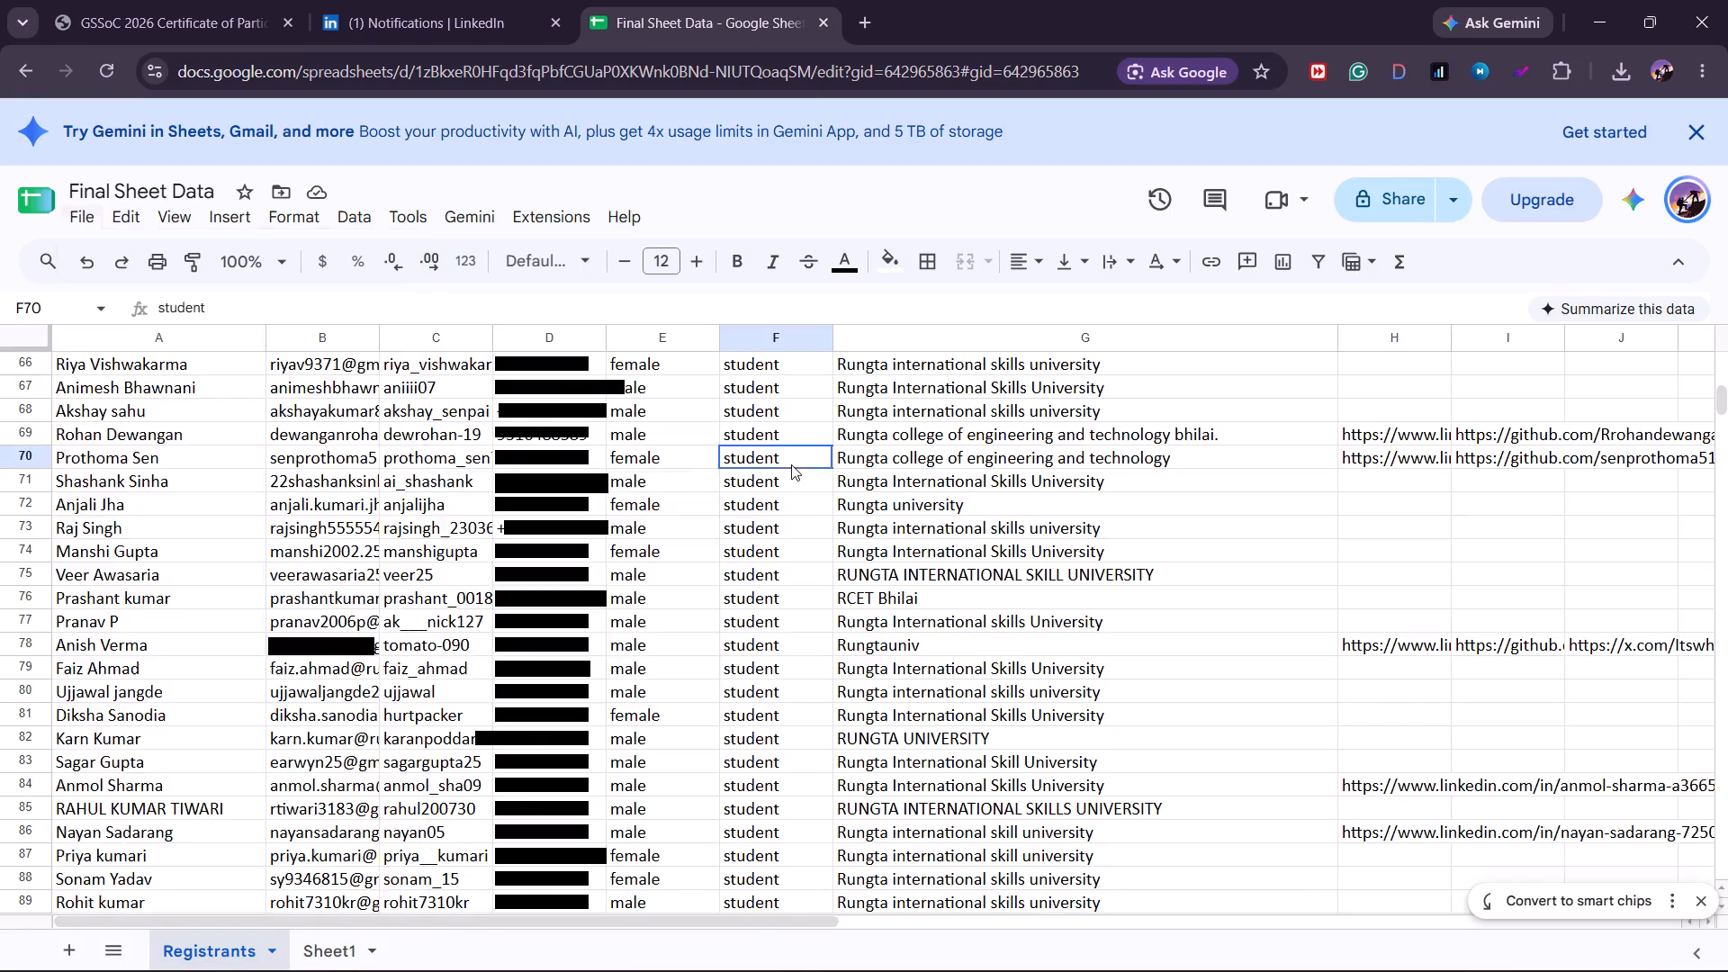
# Make the header row A1:K1, from Name through Portfolio, bold and underlined in the Registrants sheet, and save.
pyautogui.scroll(8, 791, 464)
pyautogui.click(172, 359)
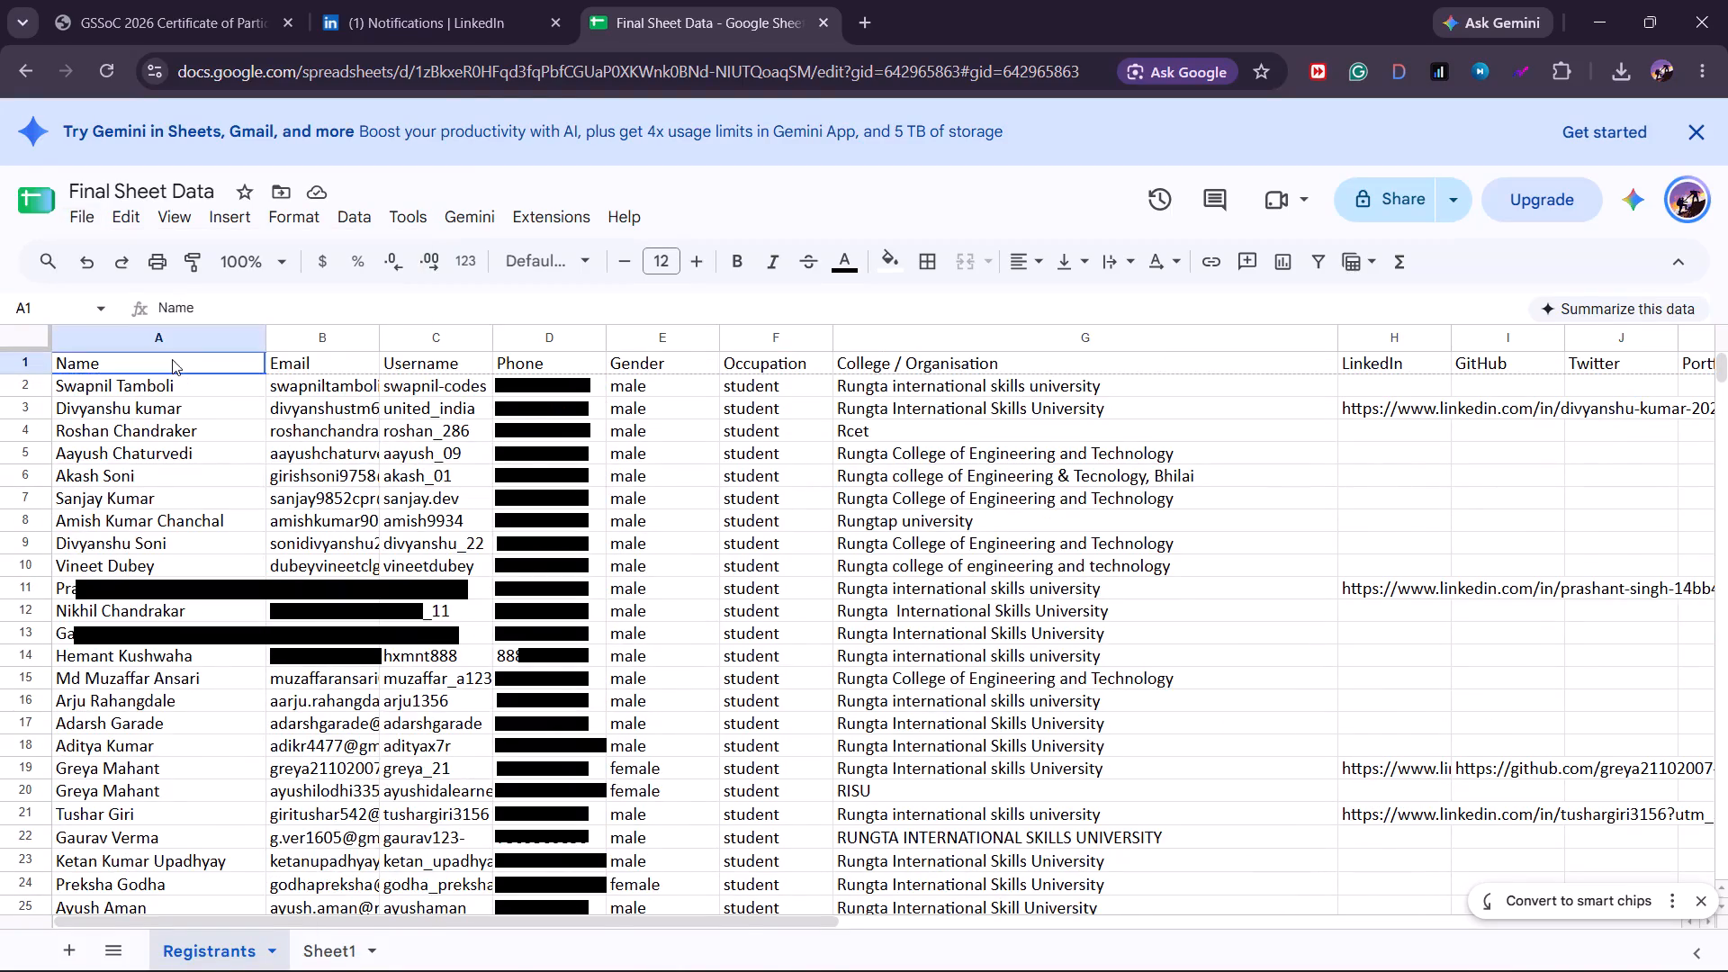
pyautogui.hotkey('shift', 'Right')
pyautogui.hotkey('shift', 'Right')
pyautogui.hotkey('shift', 'Right')
pyautogui.hotkey('shift', 'Right')
pyautogui.hotkey('shift', 'Right')
pyautogui.hotkey('shift', 'Right')
pyautogui.hotkey('shift', 'Right')
pyautogui.hotkey('shift', 'Right')
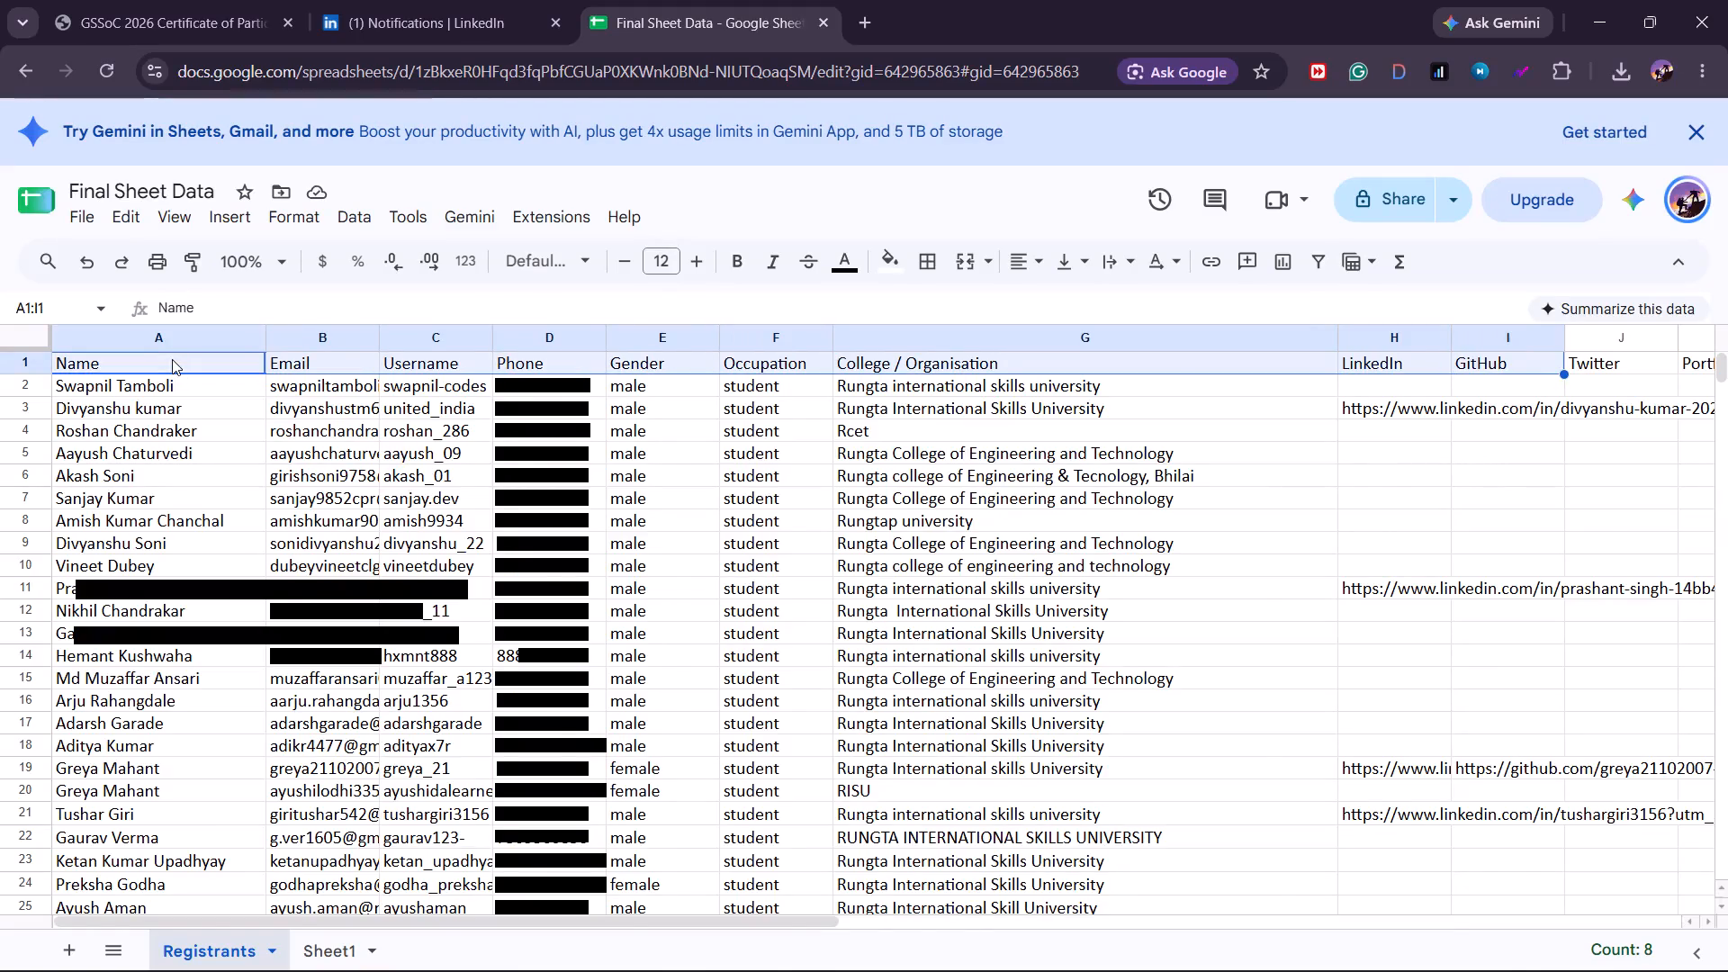
pyautogui.hotkey('shift', 'Right')
pyautogui.hotkey('shift', 'Right')
pyautogui.hotkey('shift', 'Right')
pyautogui.hotkey('shift', 'Right')
pyautogui.hotkey('shift', 'Left')
pyautogui.hotkey('shift', 'Left')
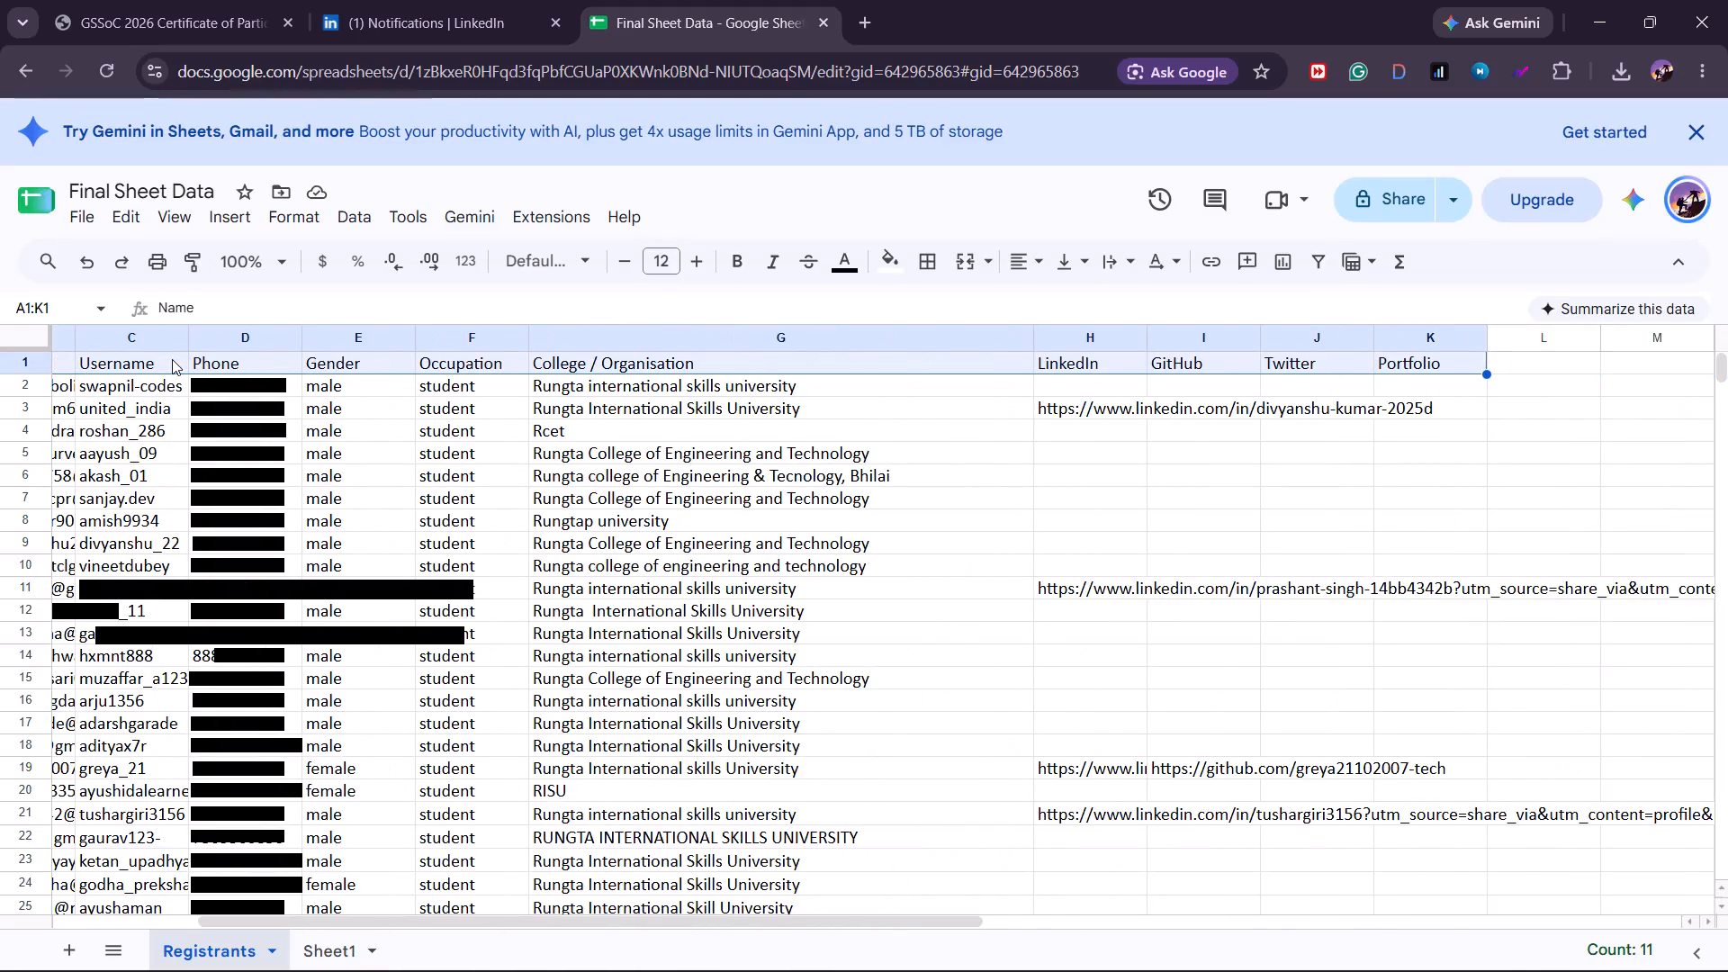
pyautogui.hotkey('ctrl', 'b')
pyautogui.hotkey('ctrl', 'u')
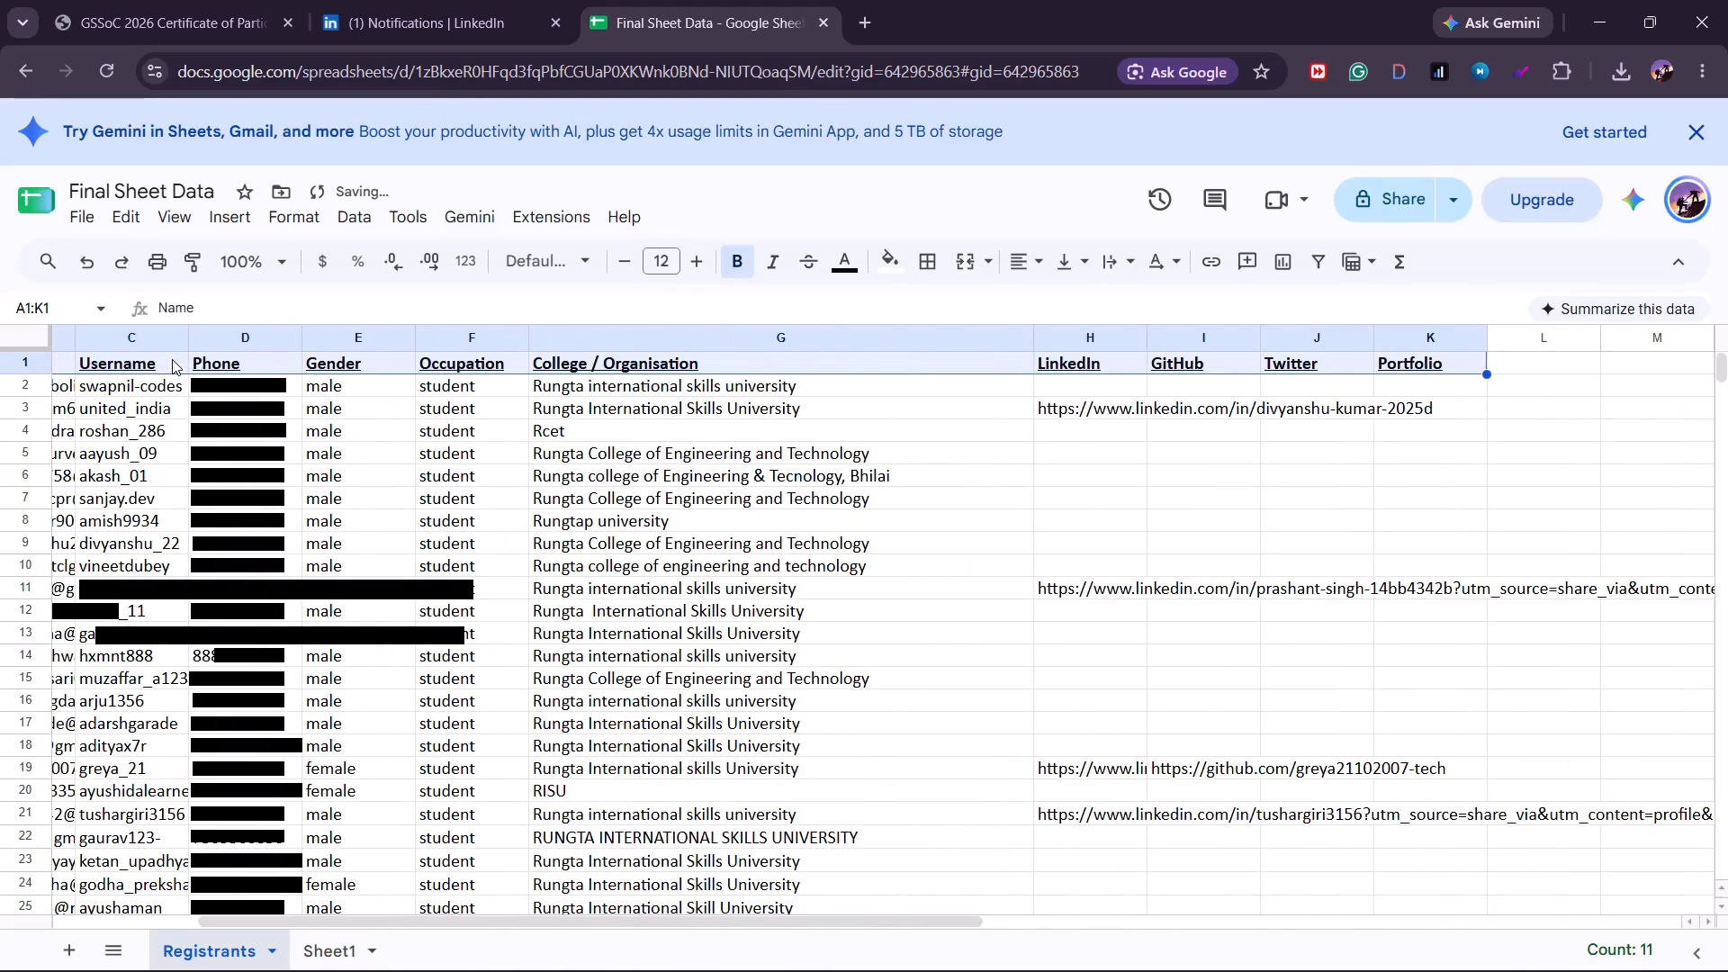
pyautogui.hscroll(7, 225, 464)
pyautogui.hotkey('ctrl', 's')
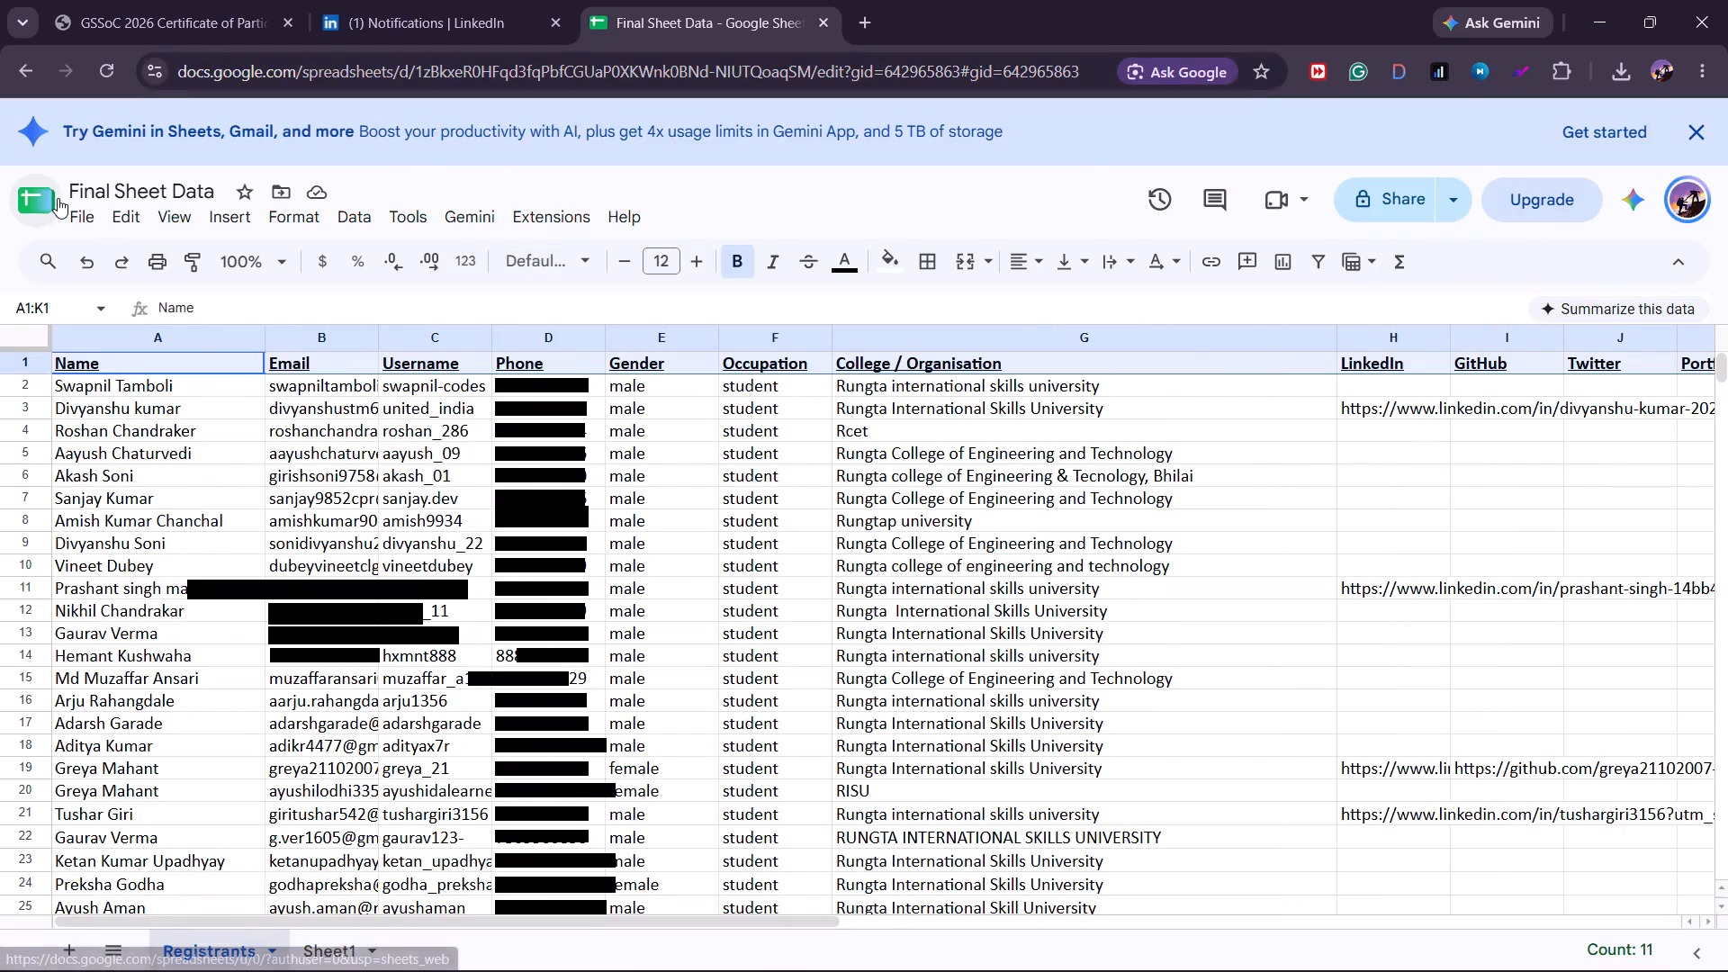
# Download the Final Sheet Data spreadsheet as a Microsoft Excel (.xlsx) file.
pyautogui.click(87, 223)
pyautogui.click(161, 502)
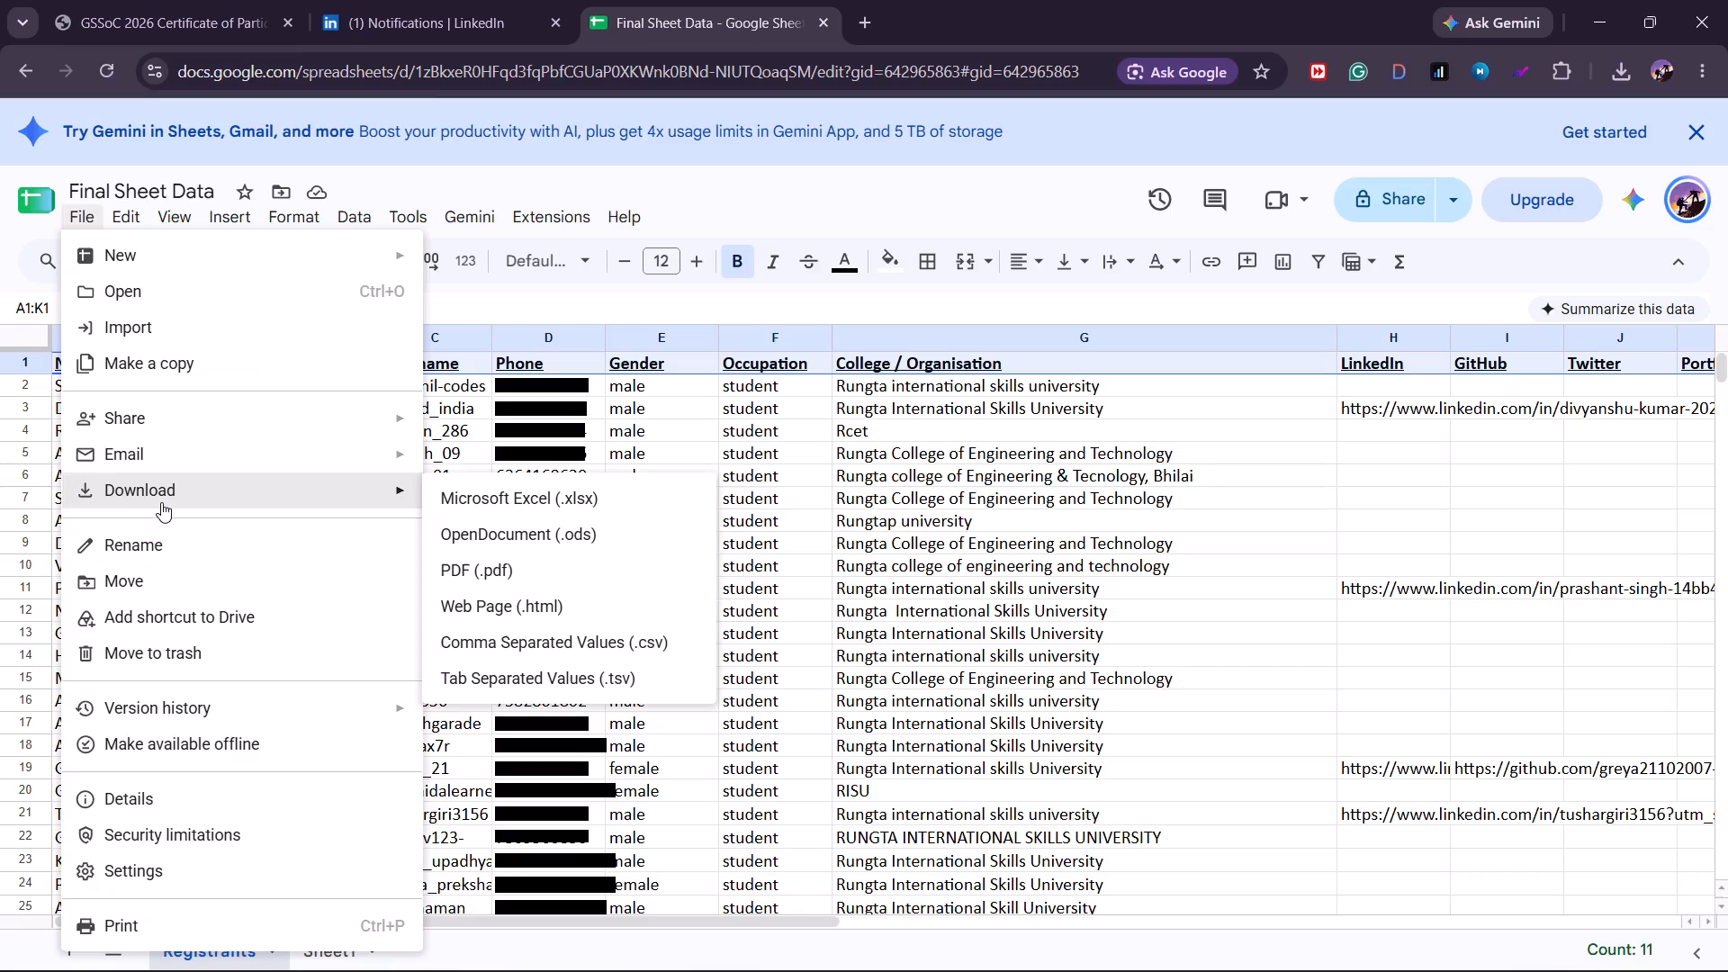
pyautogui.click(557, 507)
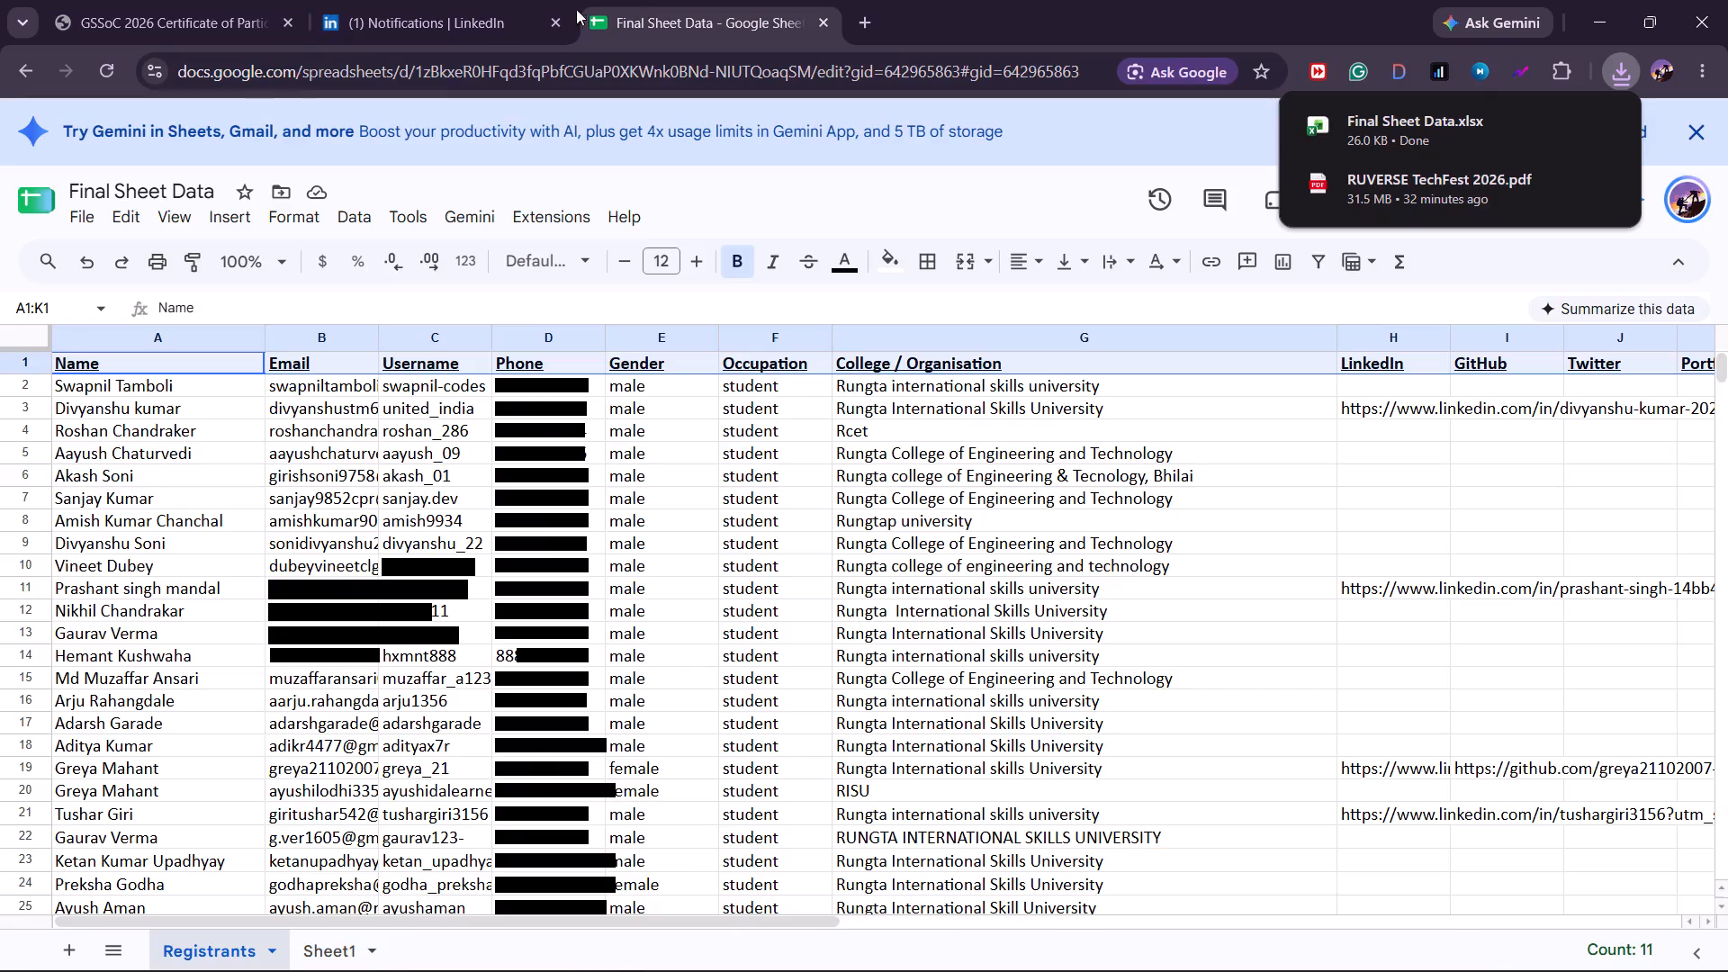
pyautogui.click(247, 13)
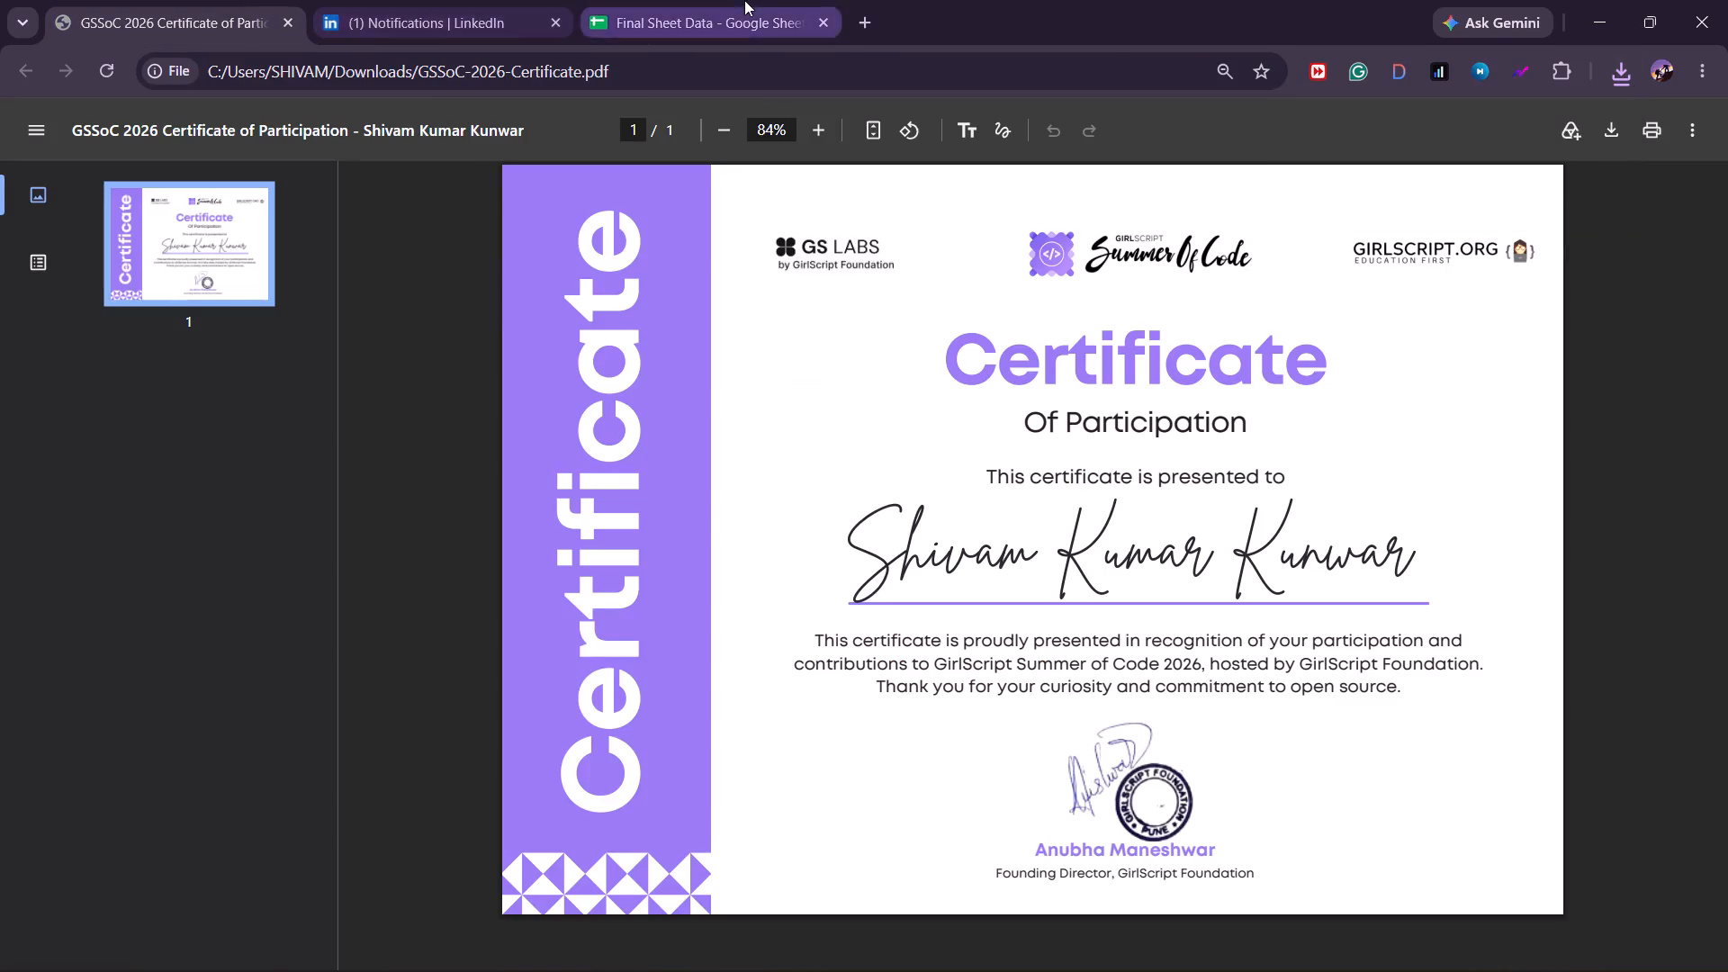
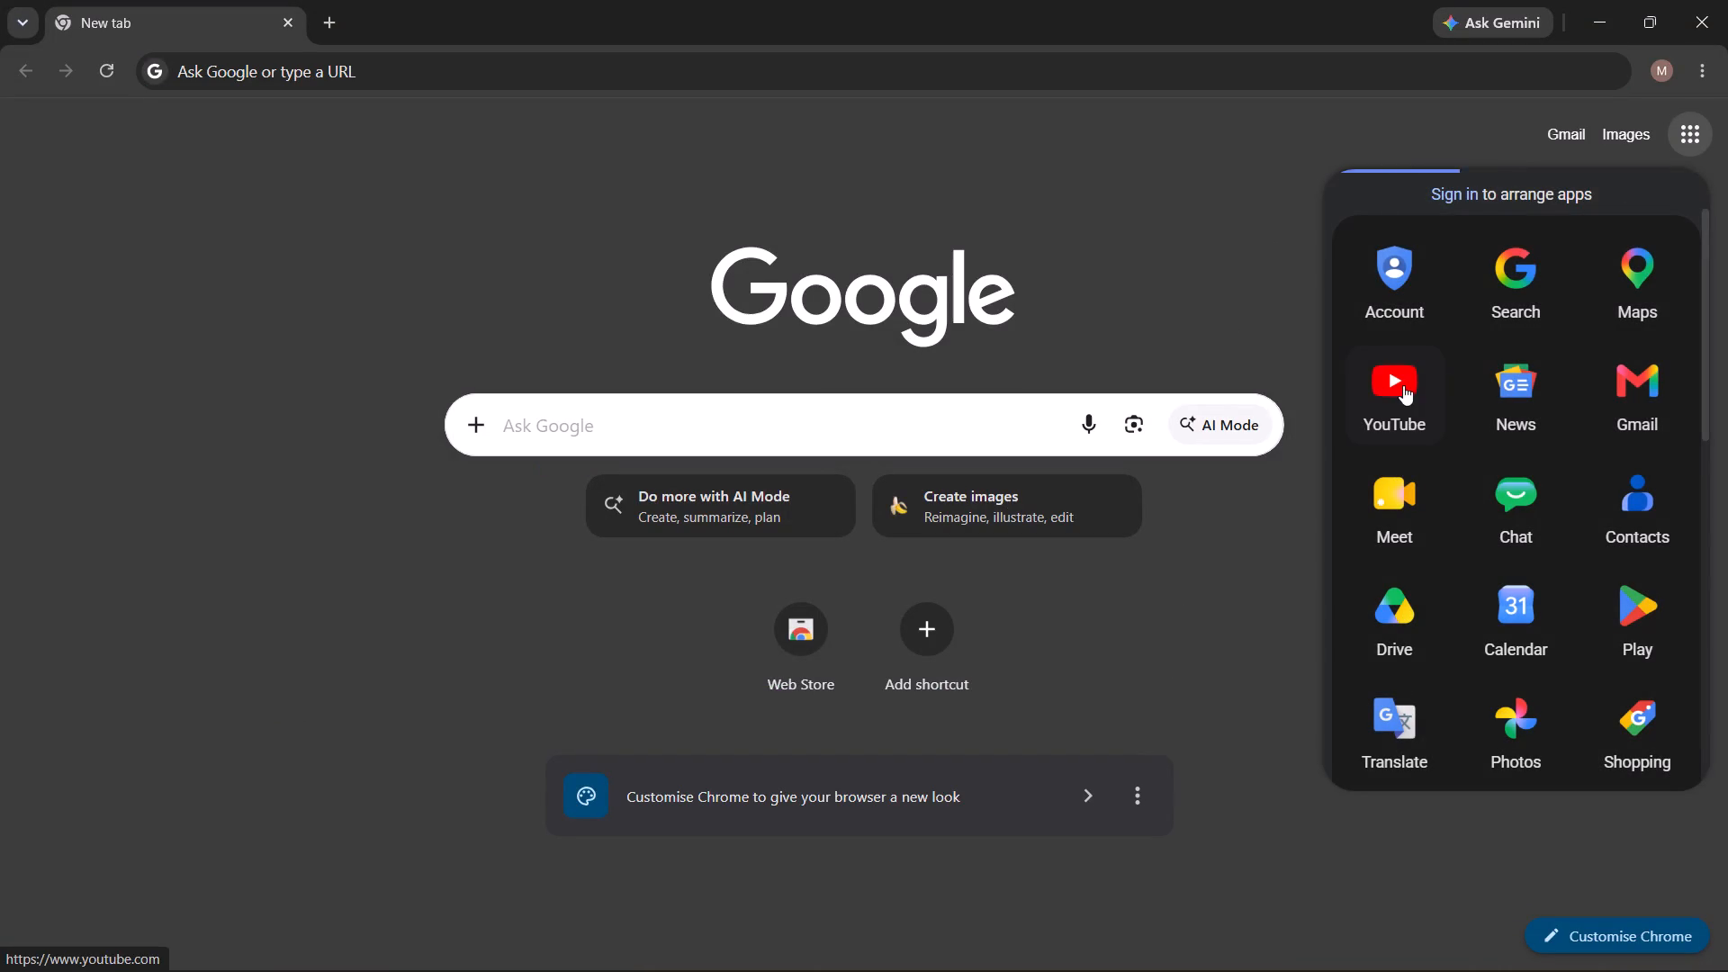
# Open Google Drive from the Google apps list.
pyautogui.scroll(-1, 1544, 532)
pyautogui.click(1422, 580)
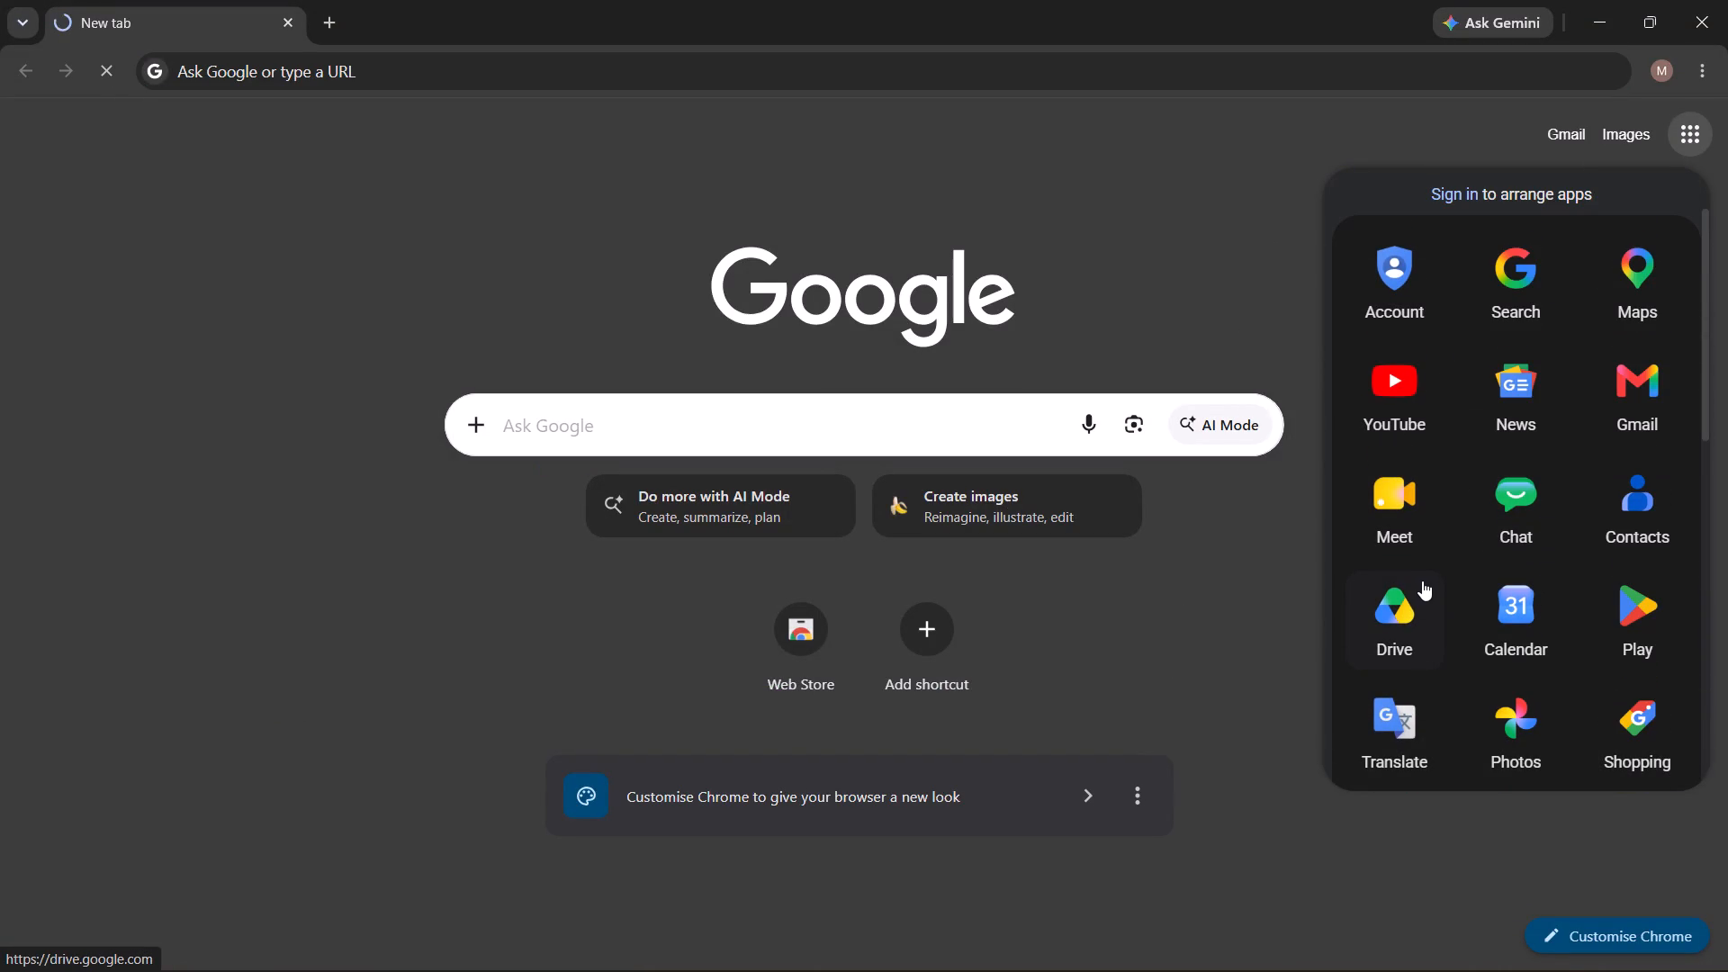
pyautogui.doubleClick(1414, 593)
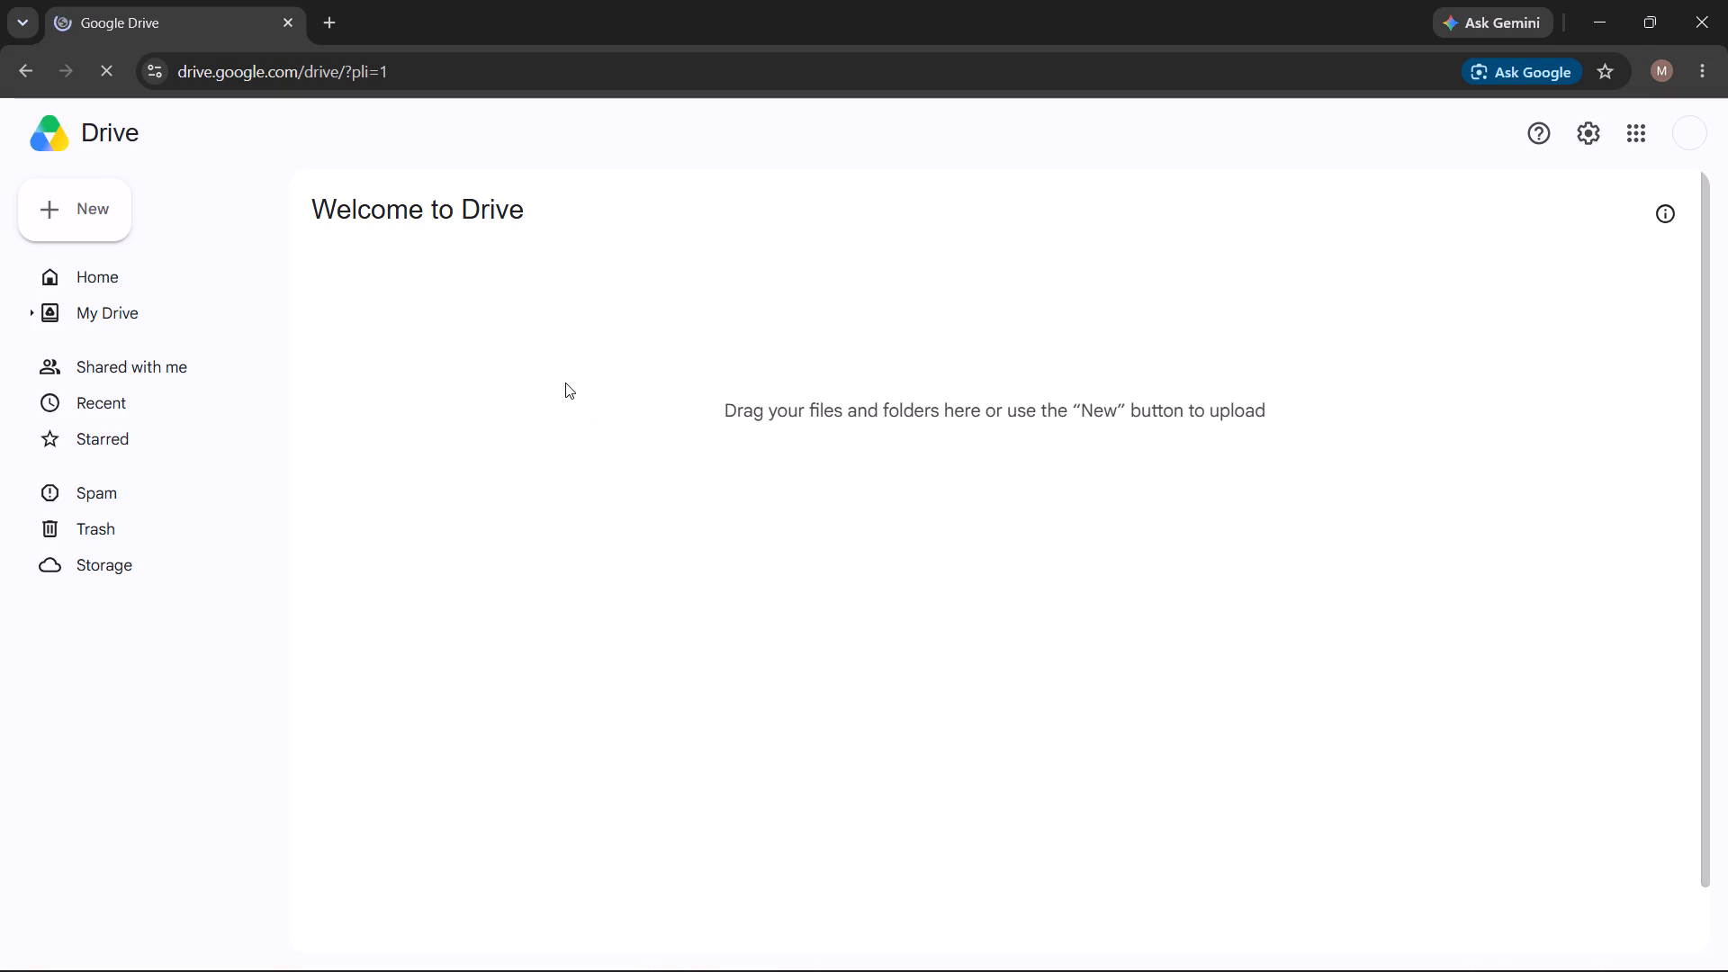
# Upload the Final Sheet Data Excel file from the Downloads folder to Google Drive and refresh the Drive home page.
pyautogui.click(74, 198)
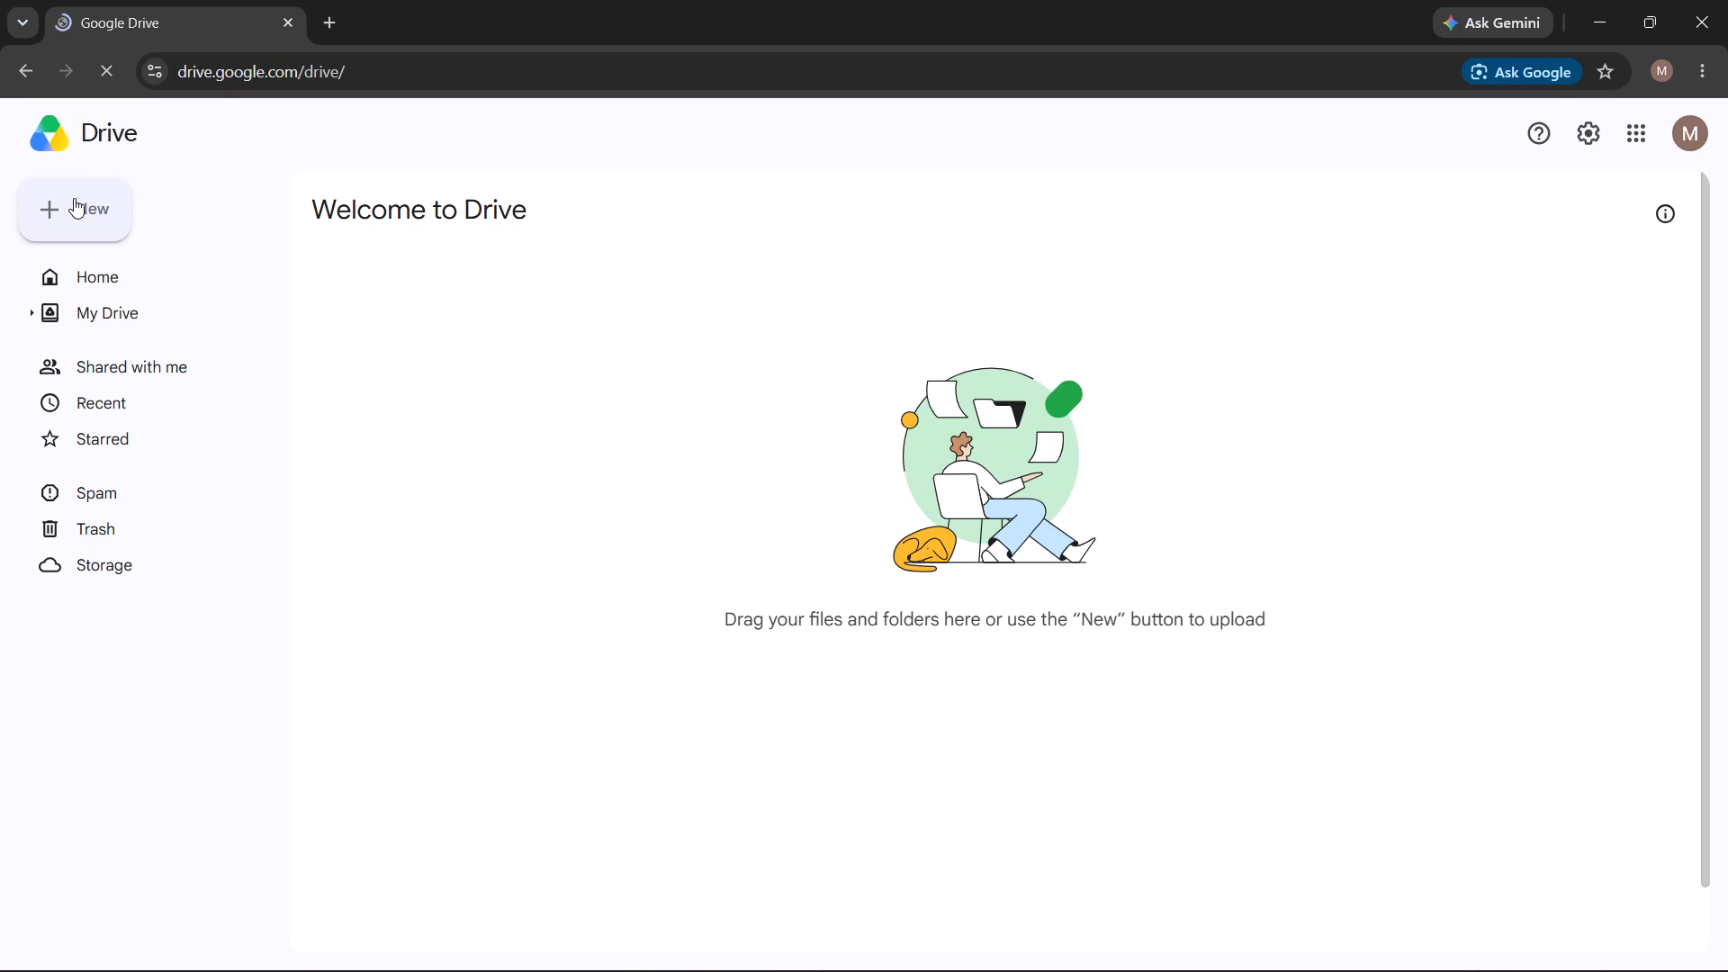
pyautogui.click(77, 210)
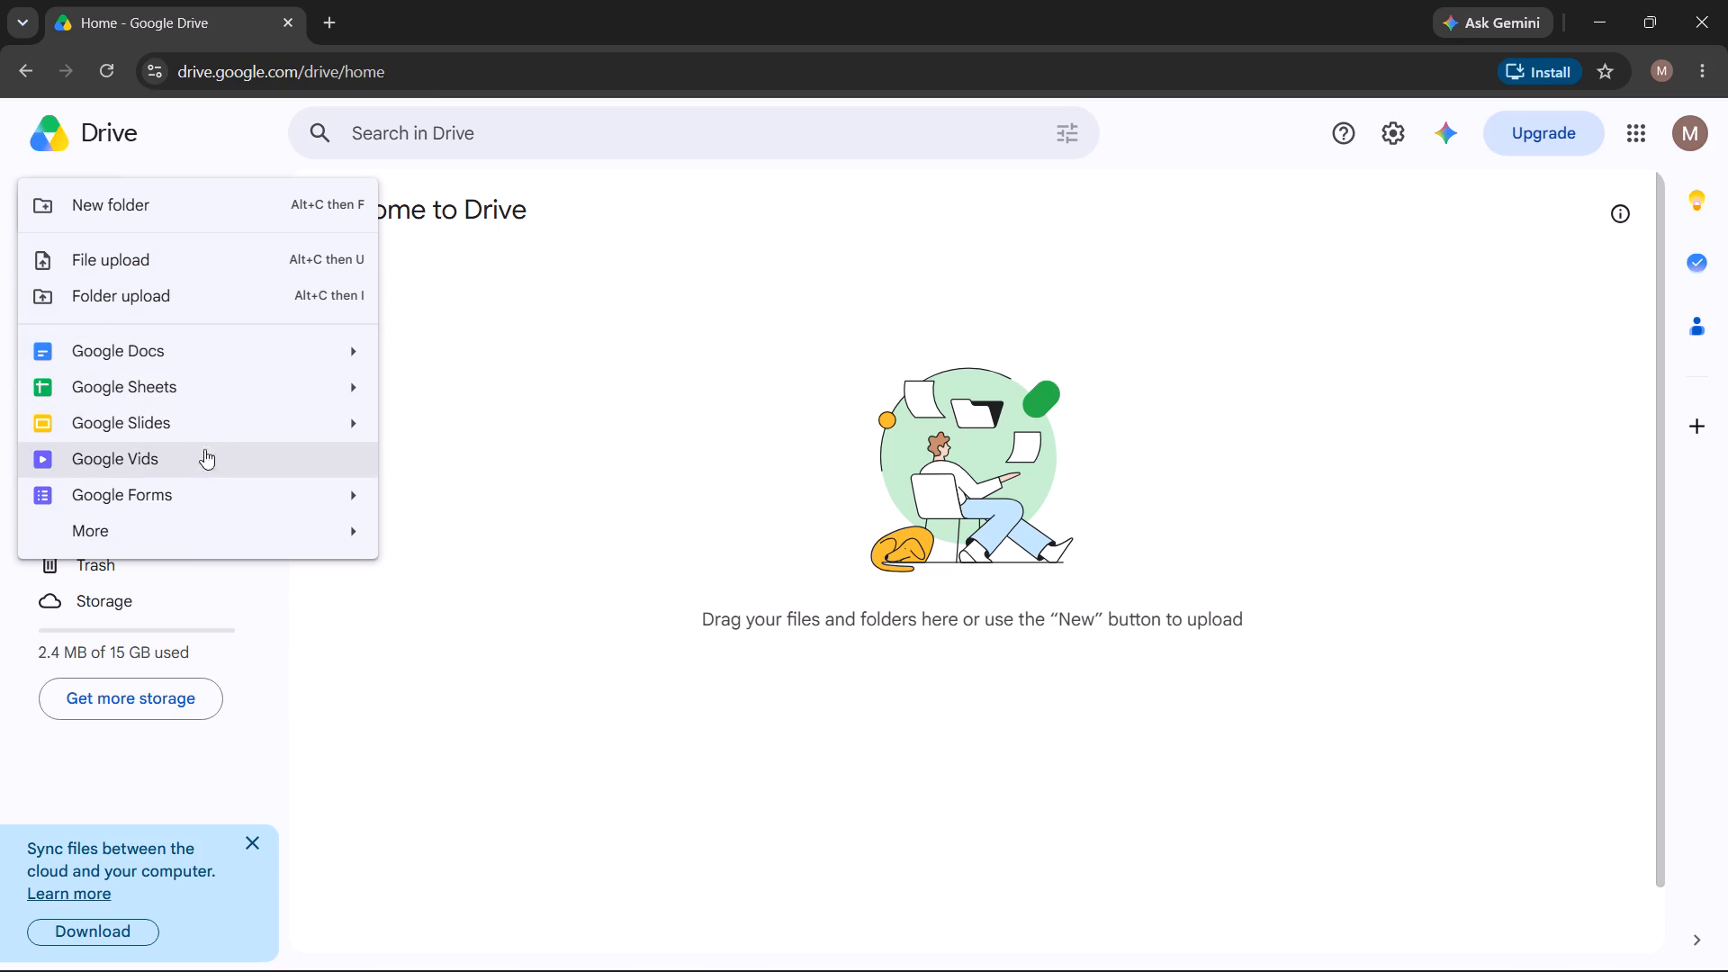
pyautogui.click(204, 274)
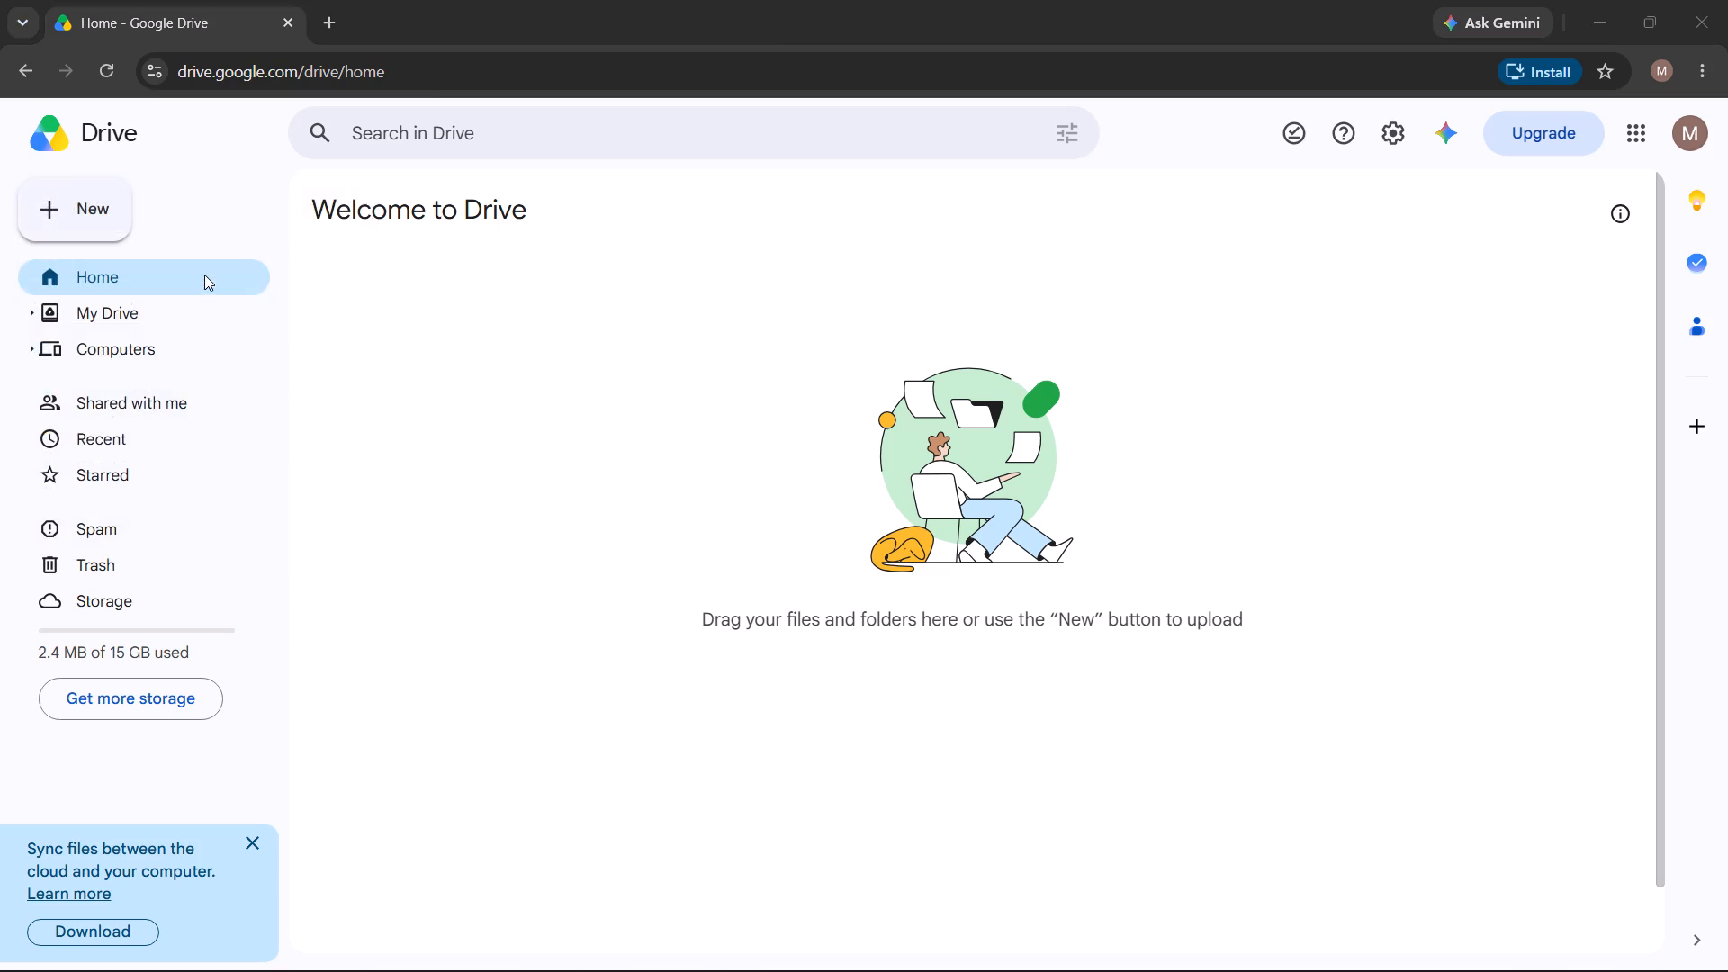
pyautogui.click(85, 250)
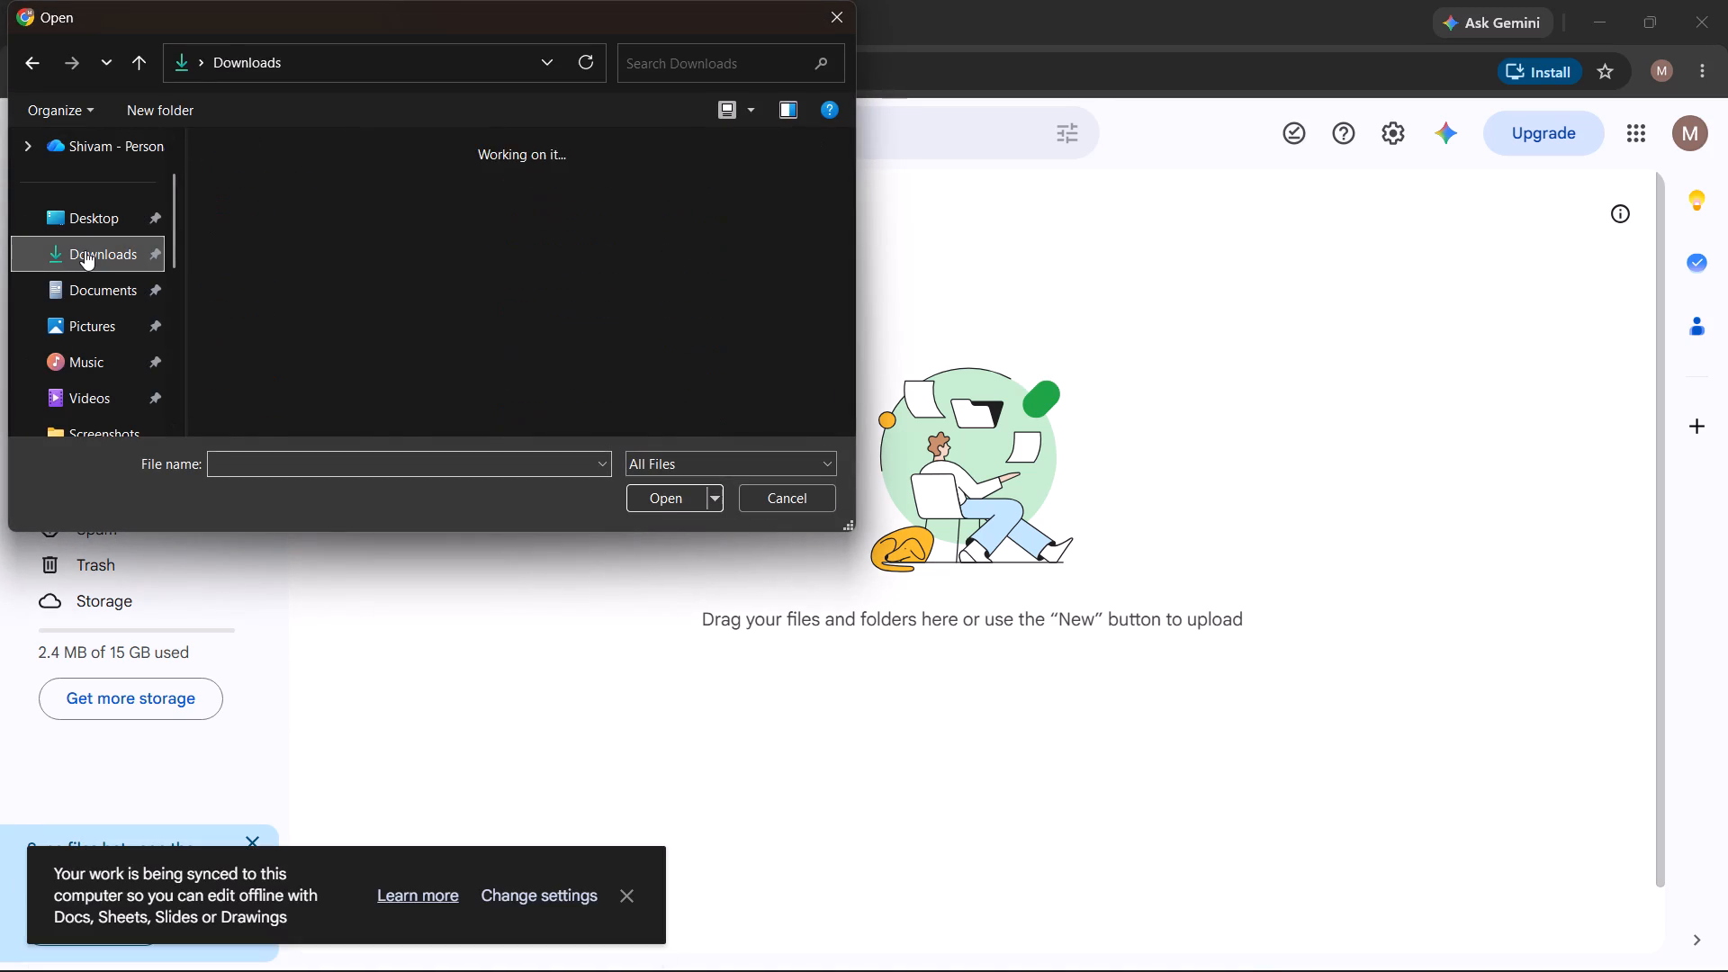
pyautogui.click(364, 229)
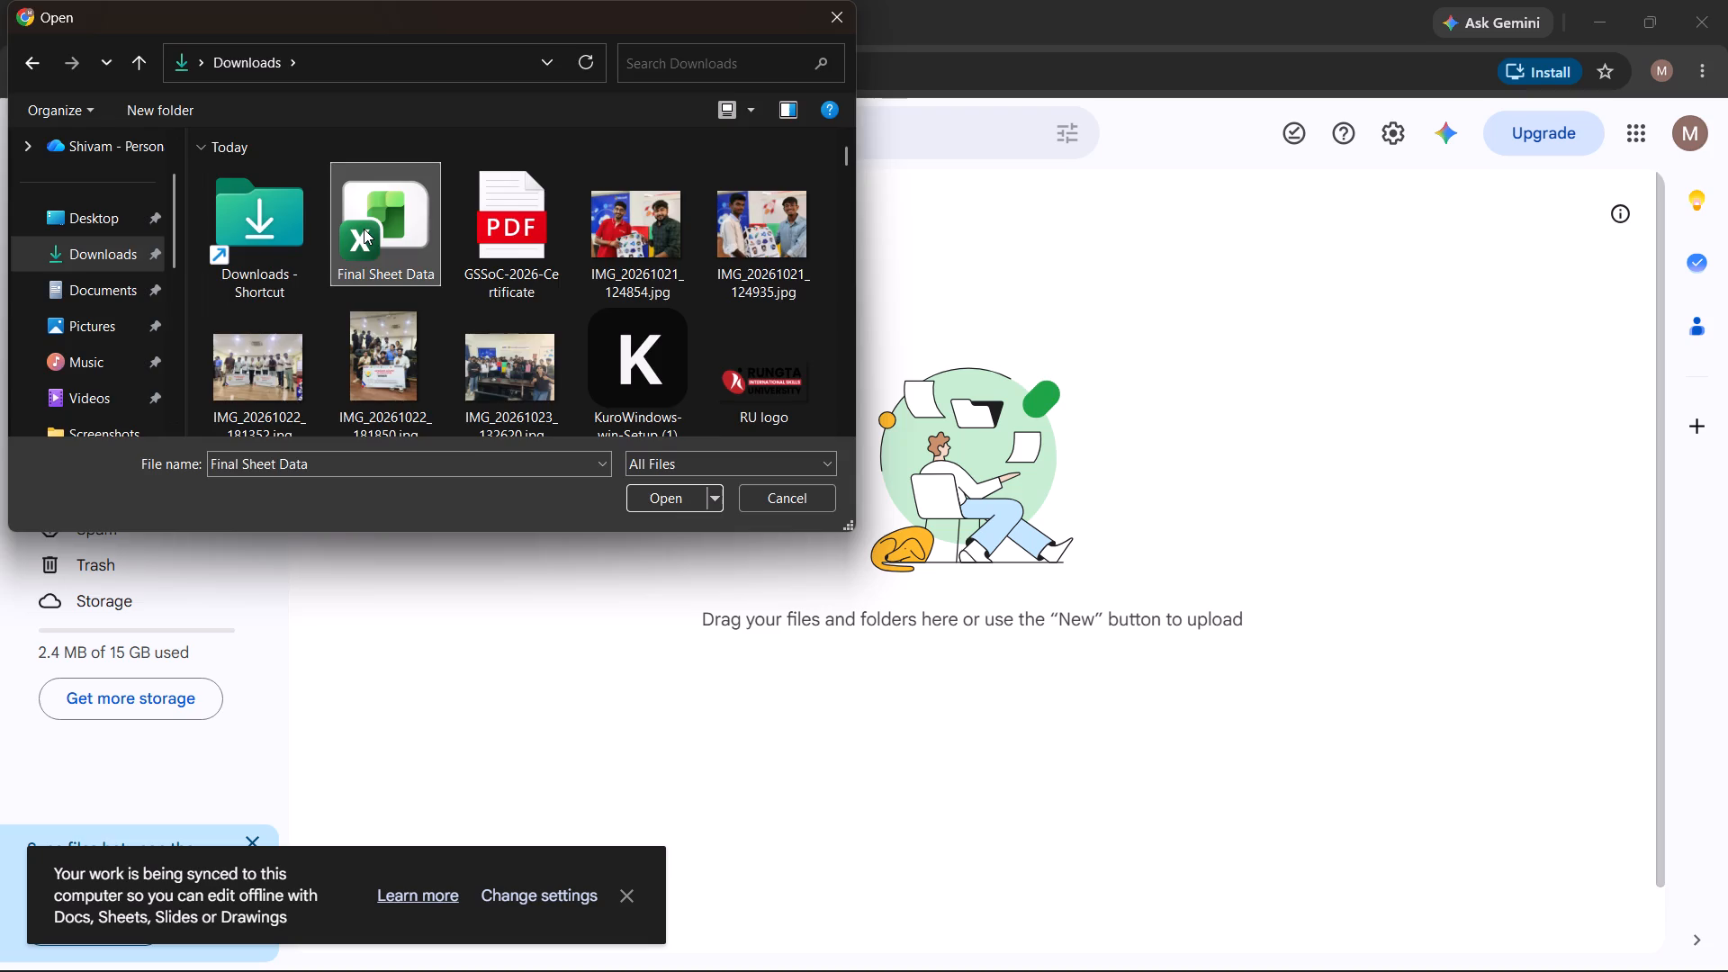
pyautogui.press('Return')
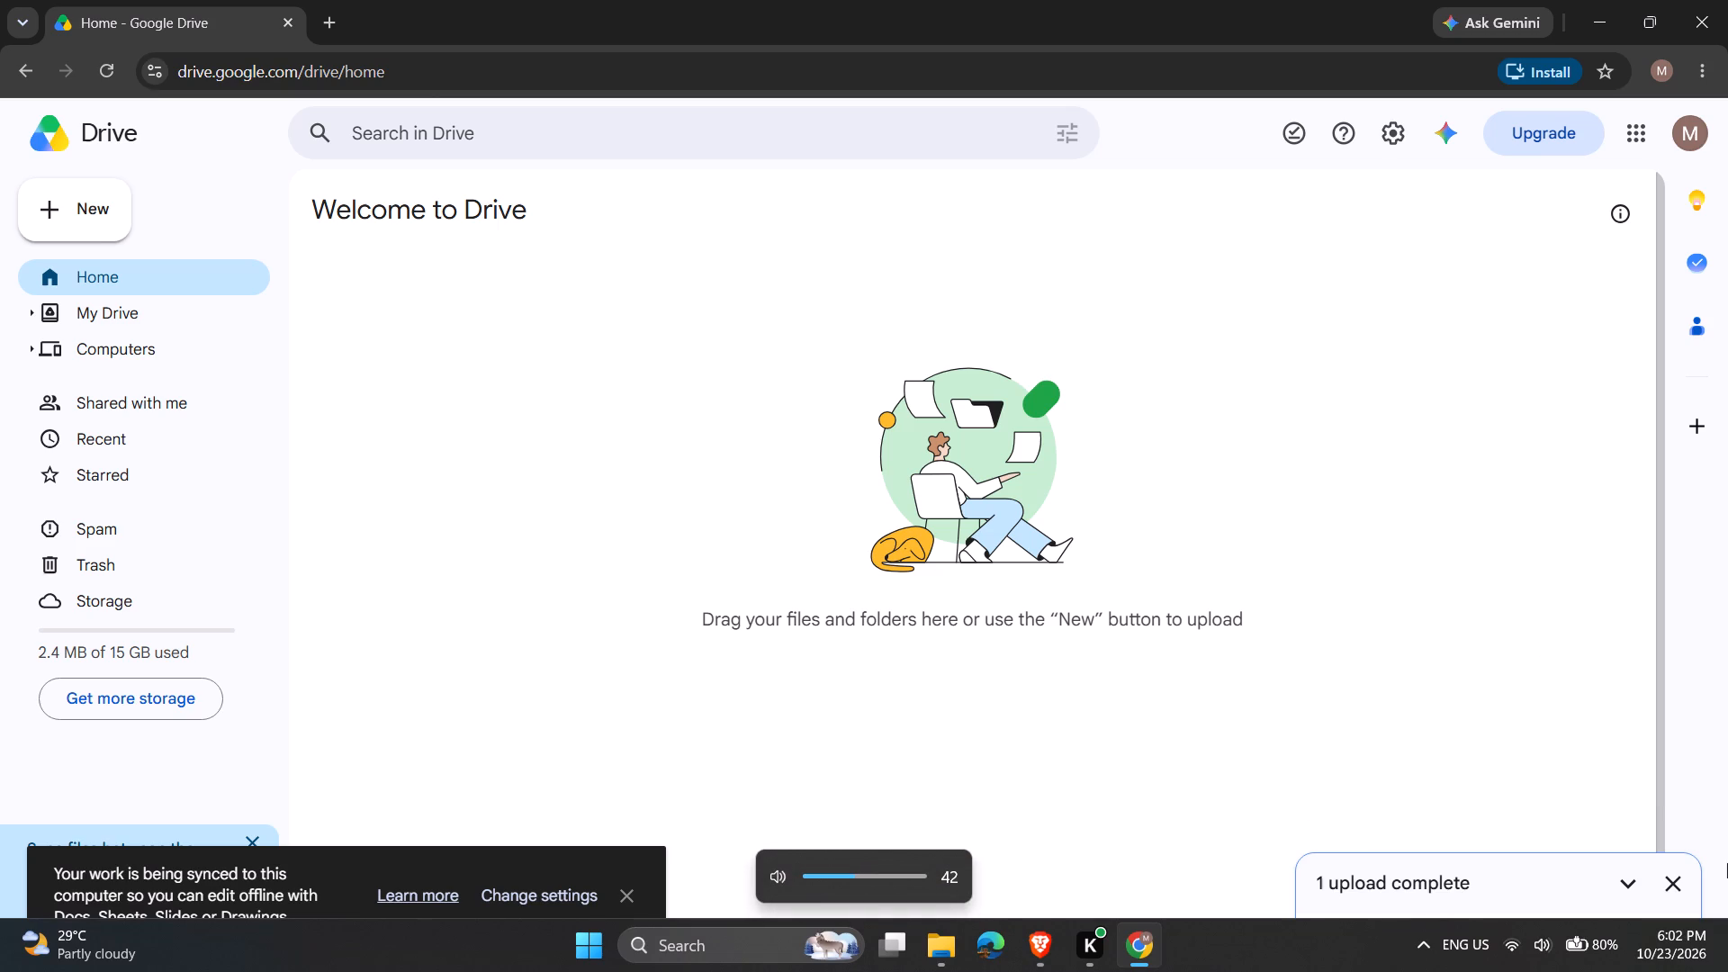
pyautogui.hotkey('ctrl', 'r')
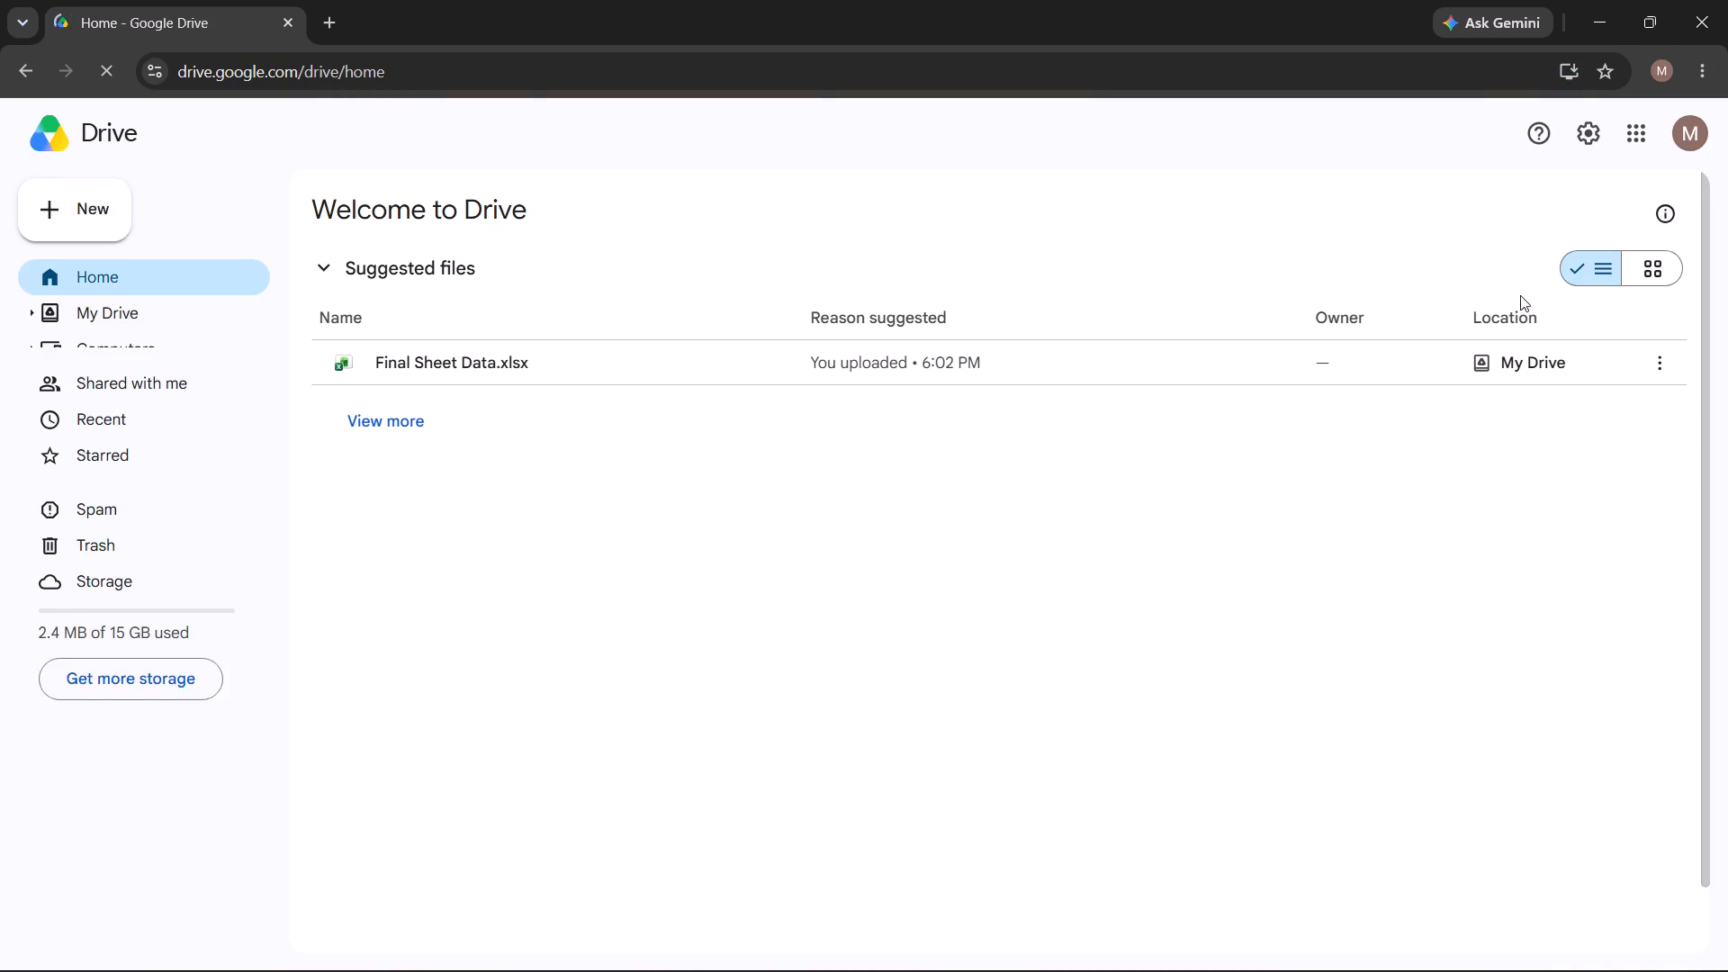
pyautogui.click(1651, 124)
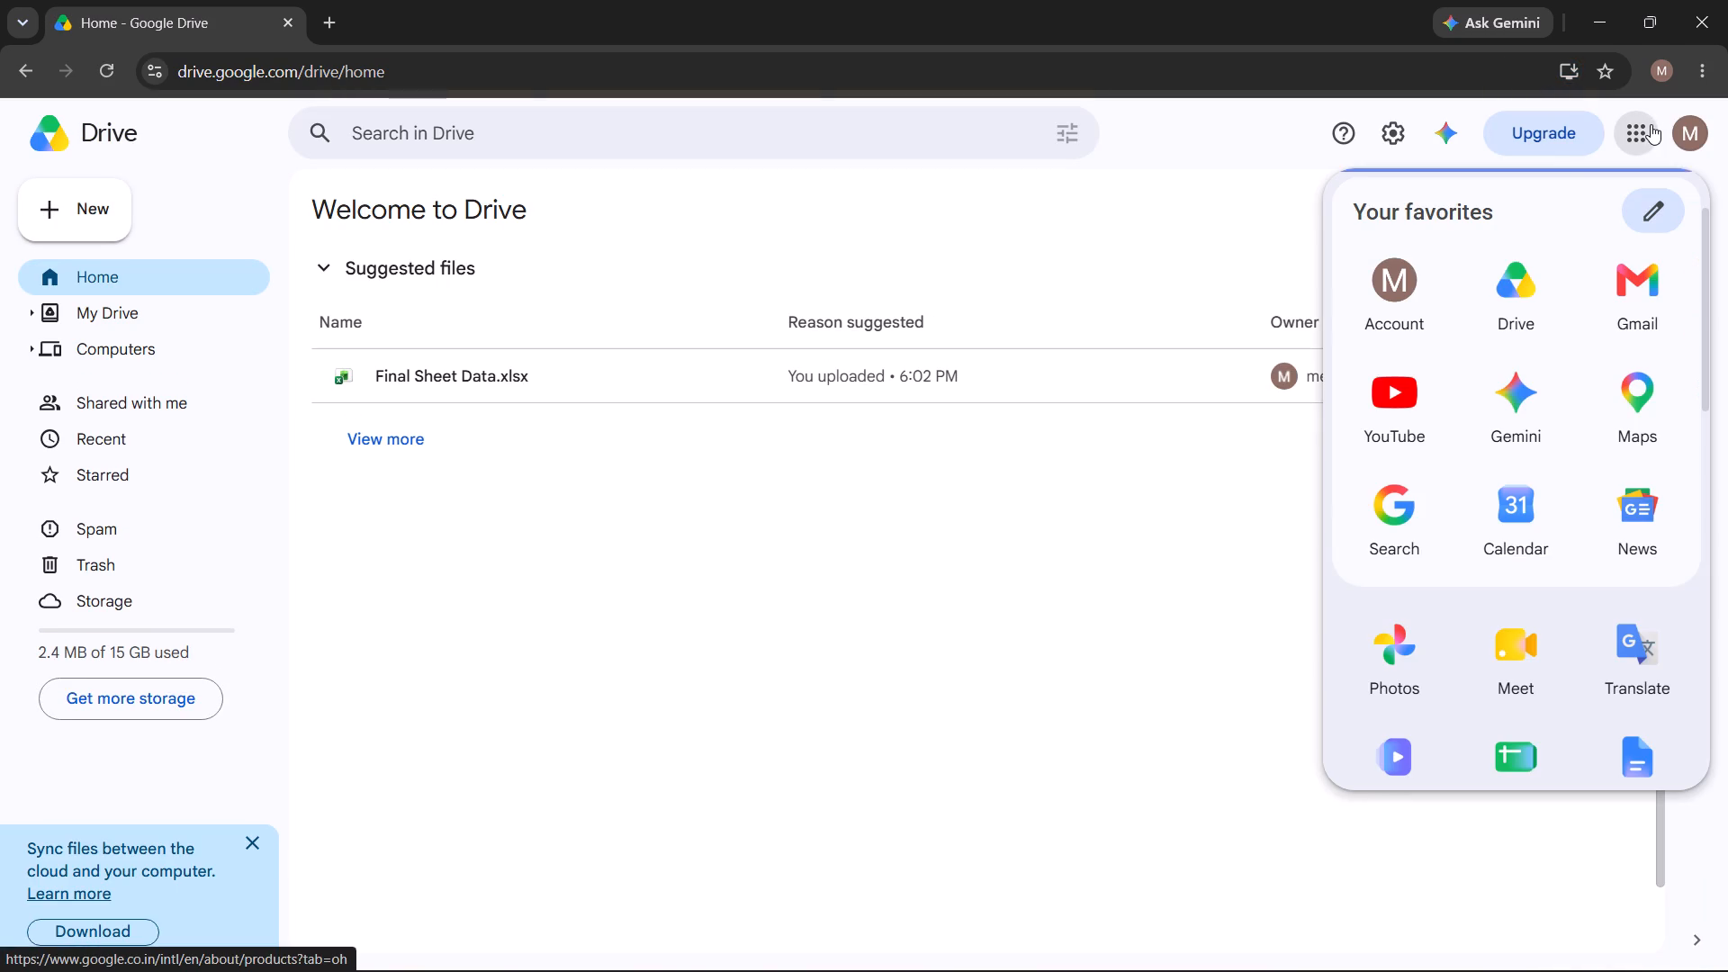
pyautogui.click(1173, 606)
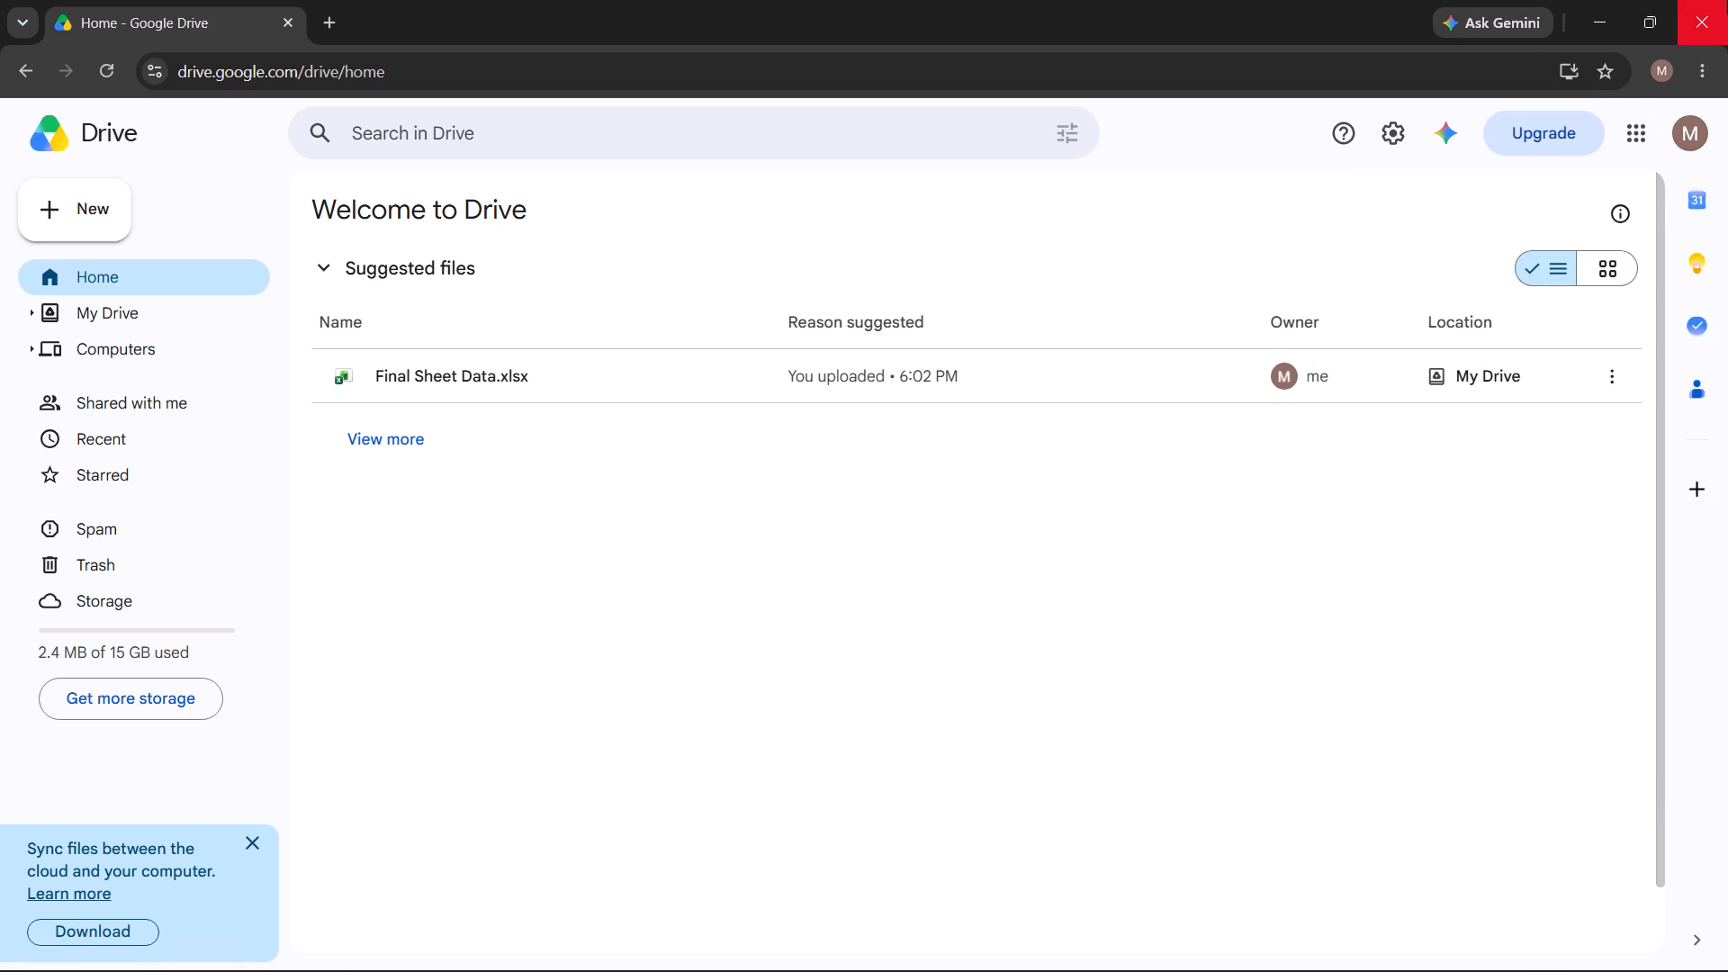